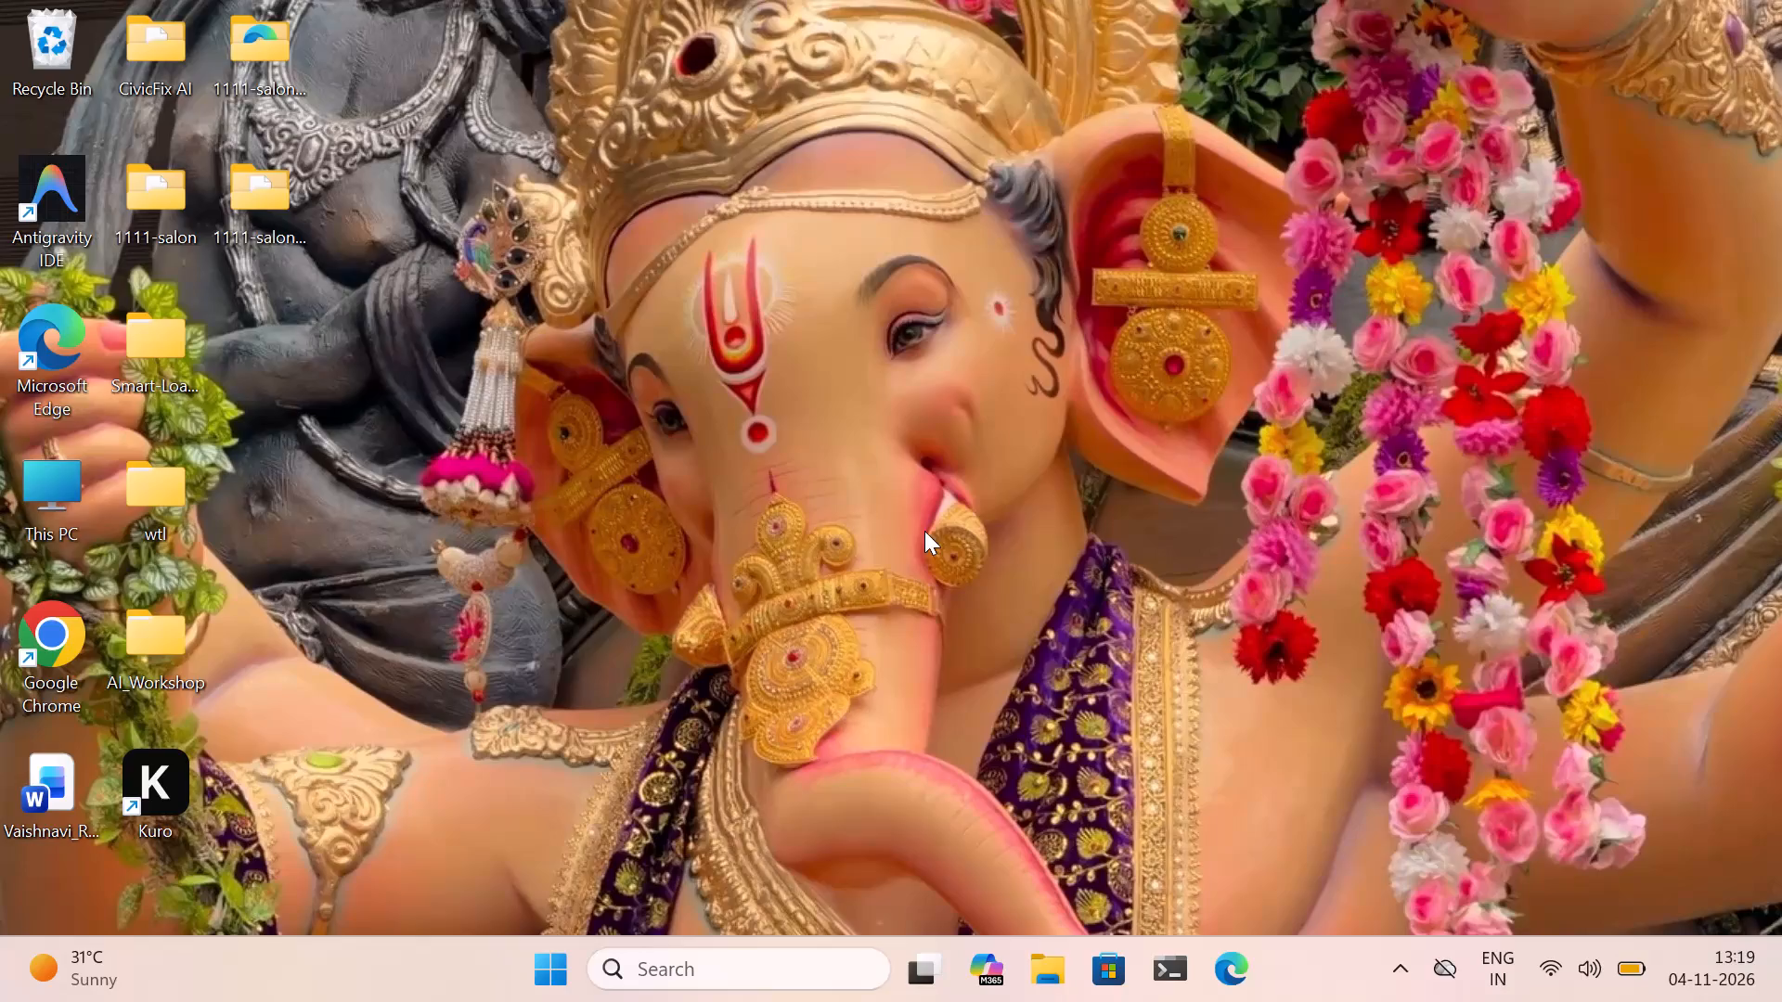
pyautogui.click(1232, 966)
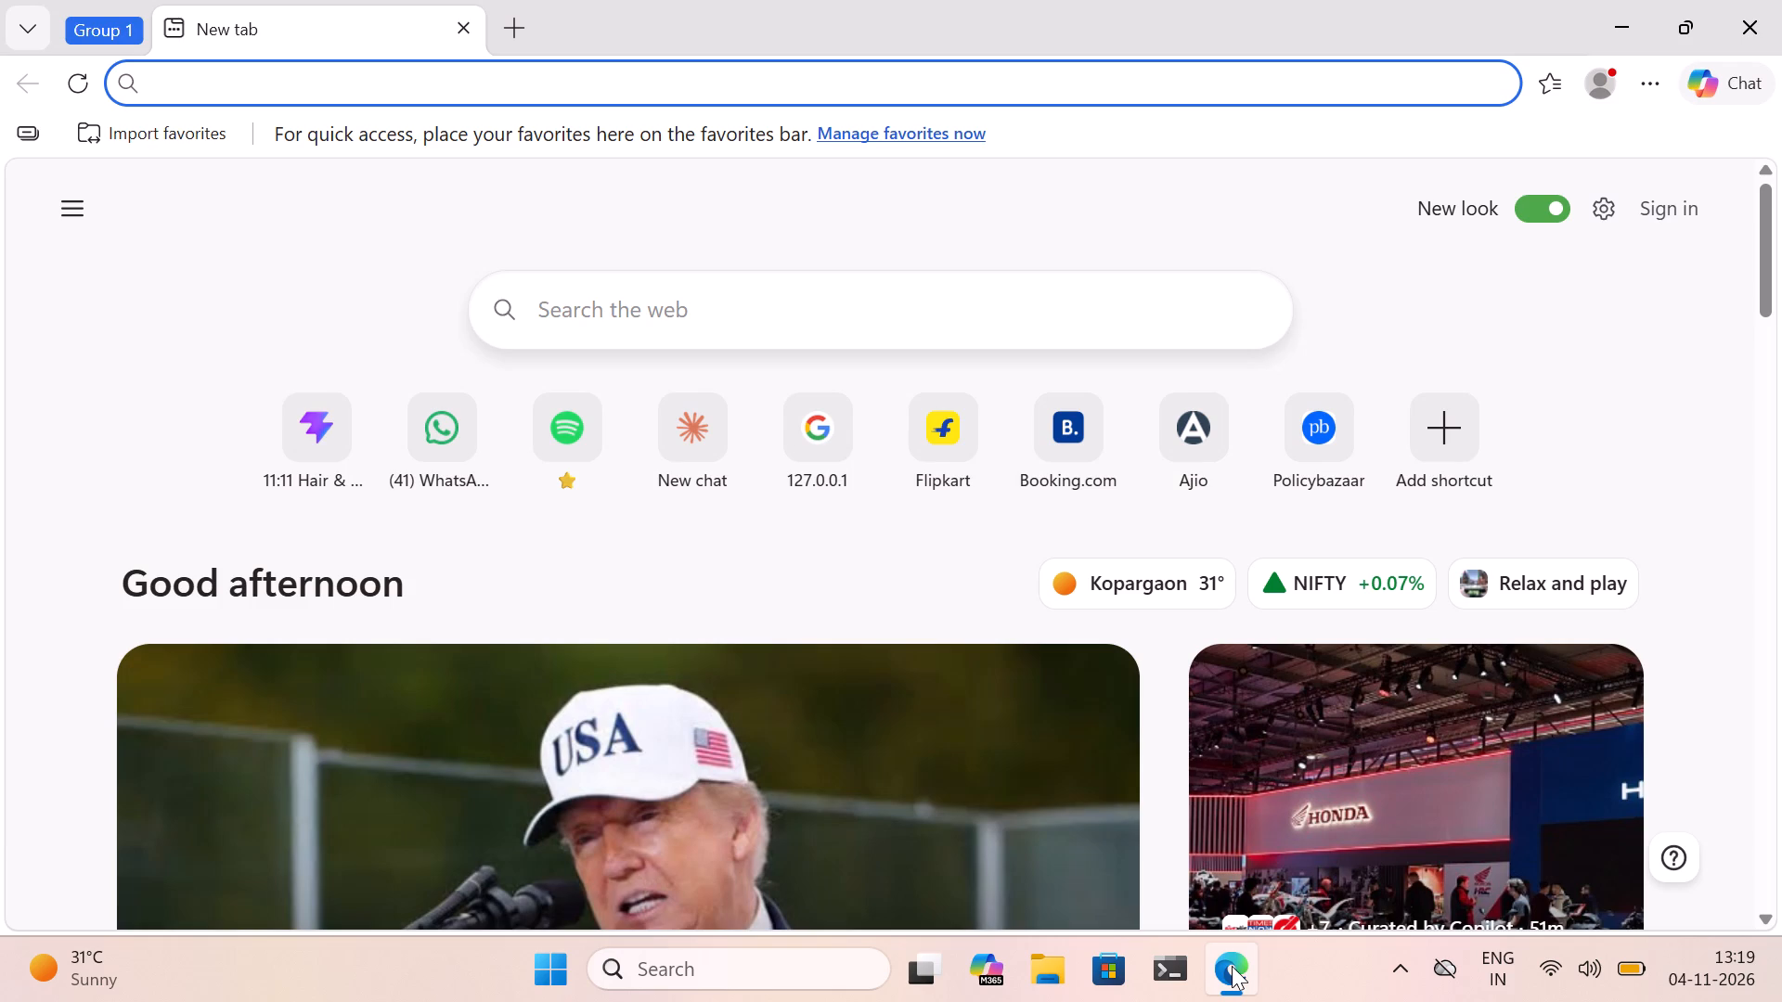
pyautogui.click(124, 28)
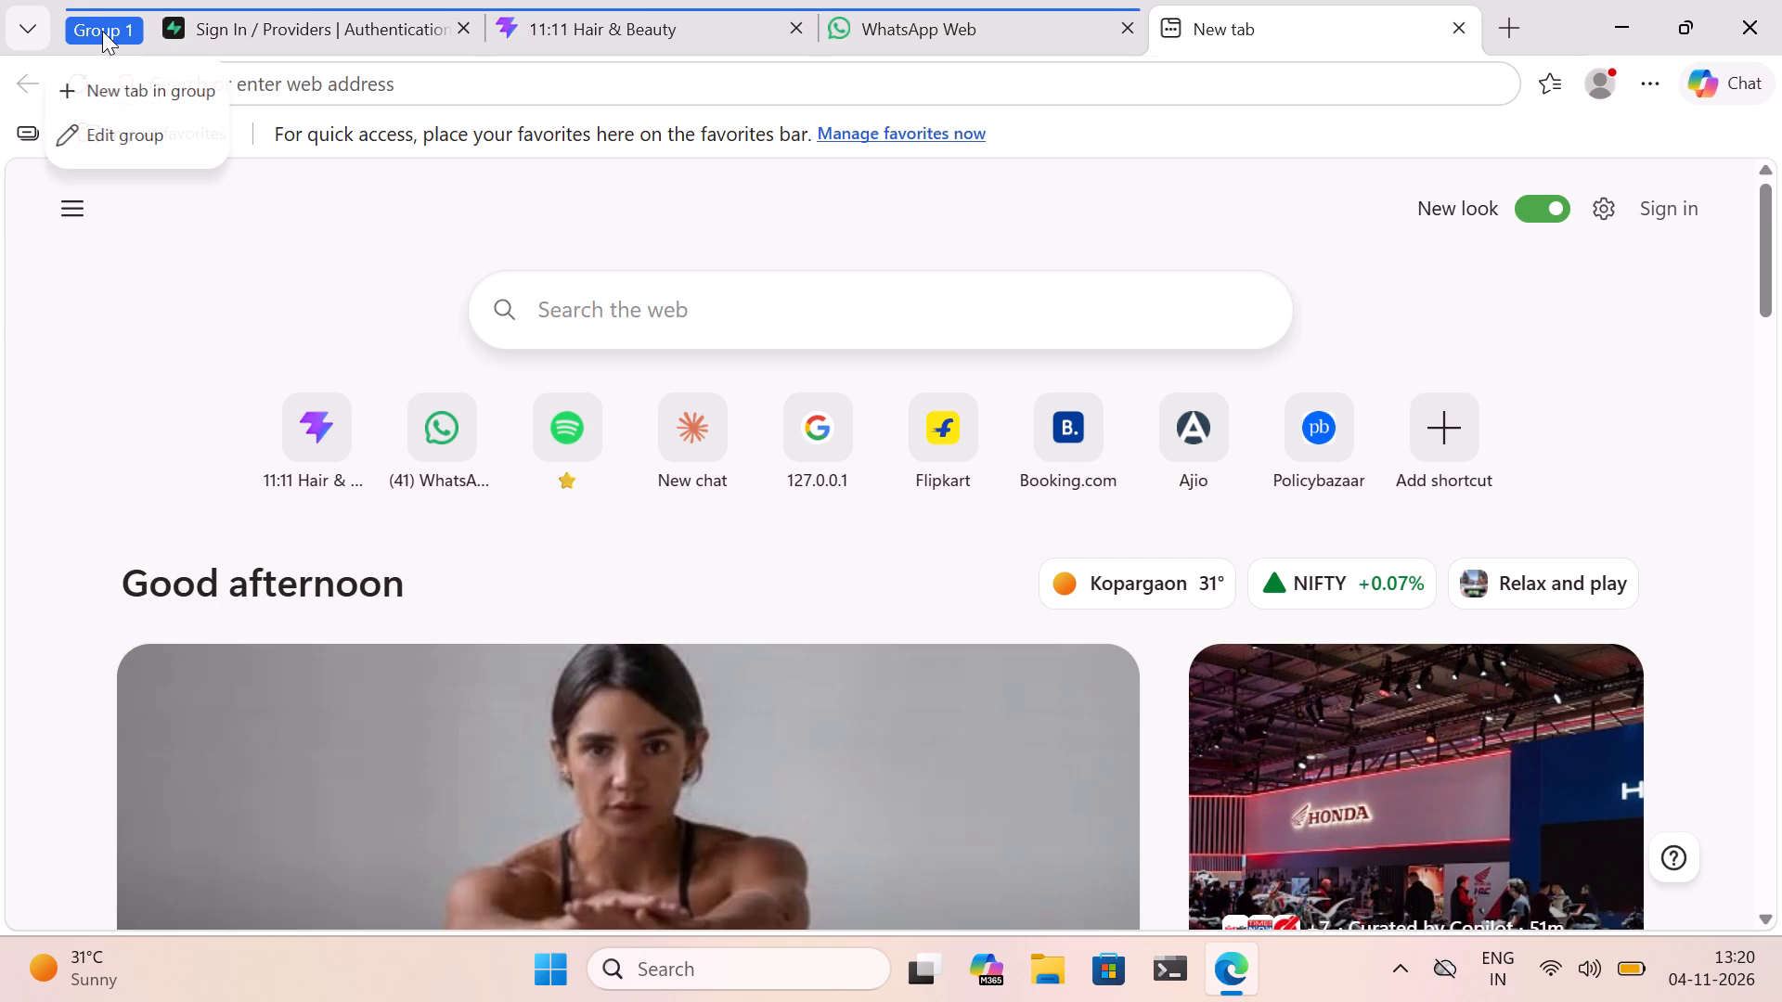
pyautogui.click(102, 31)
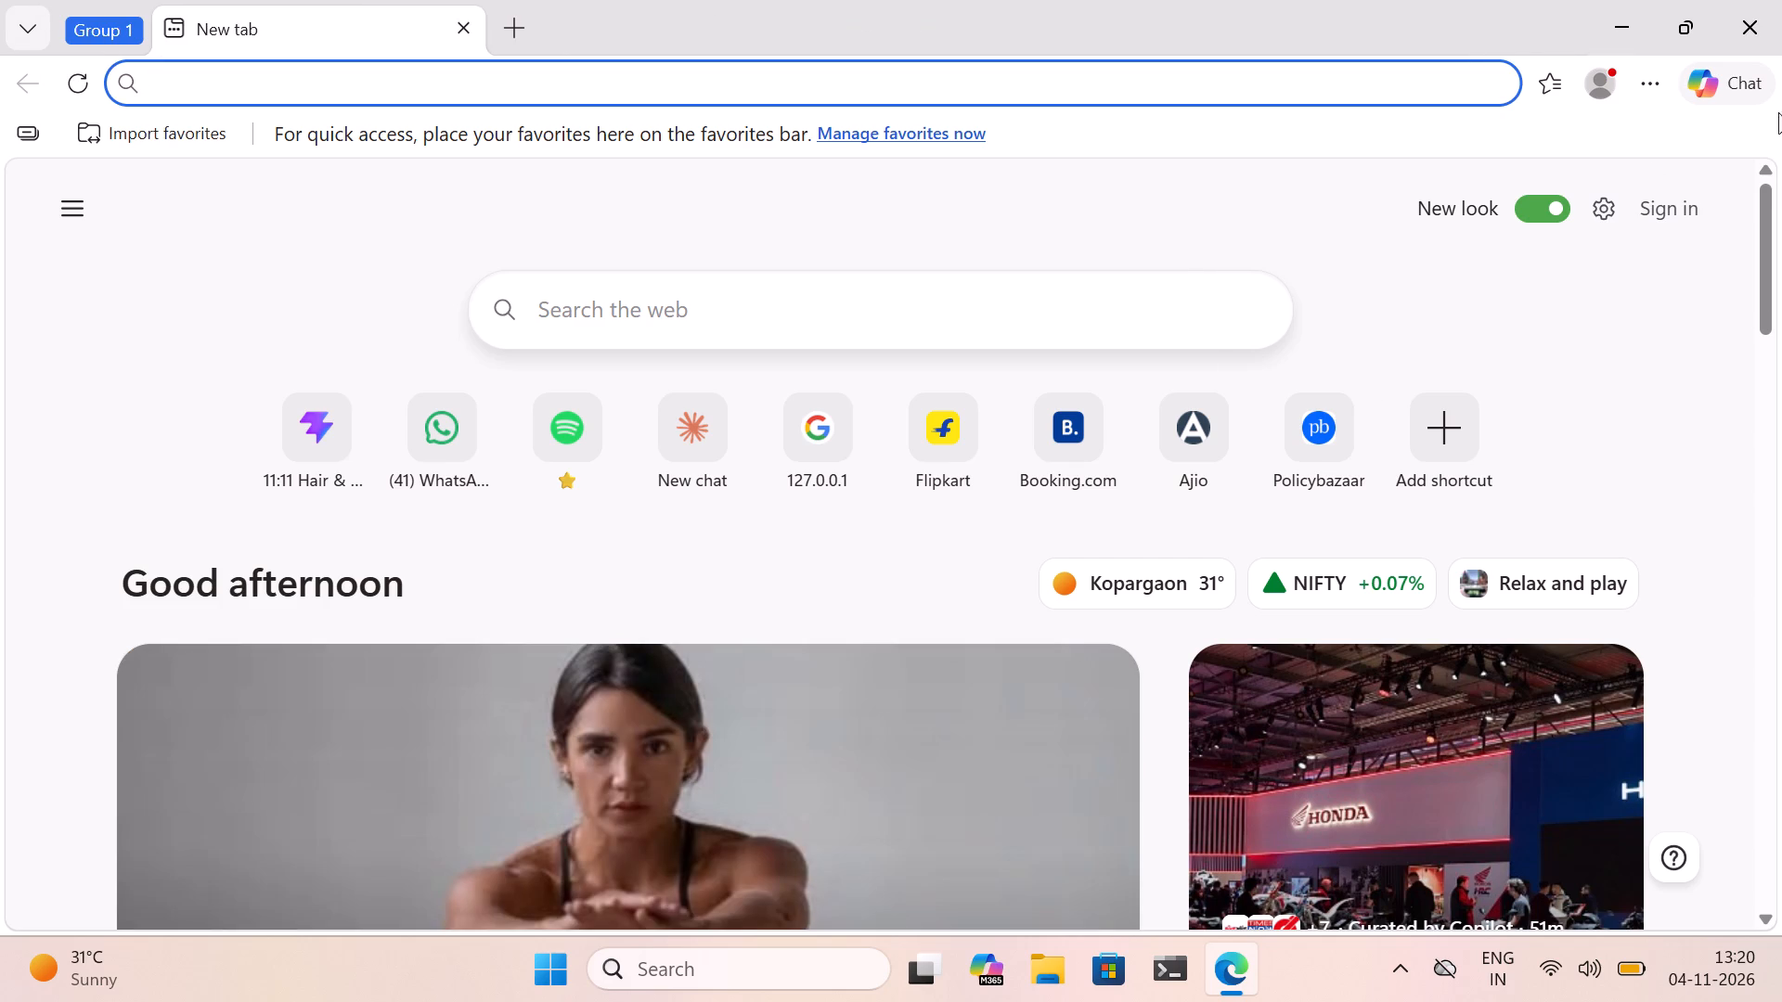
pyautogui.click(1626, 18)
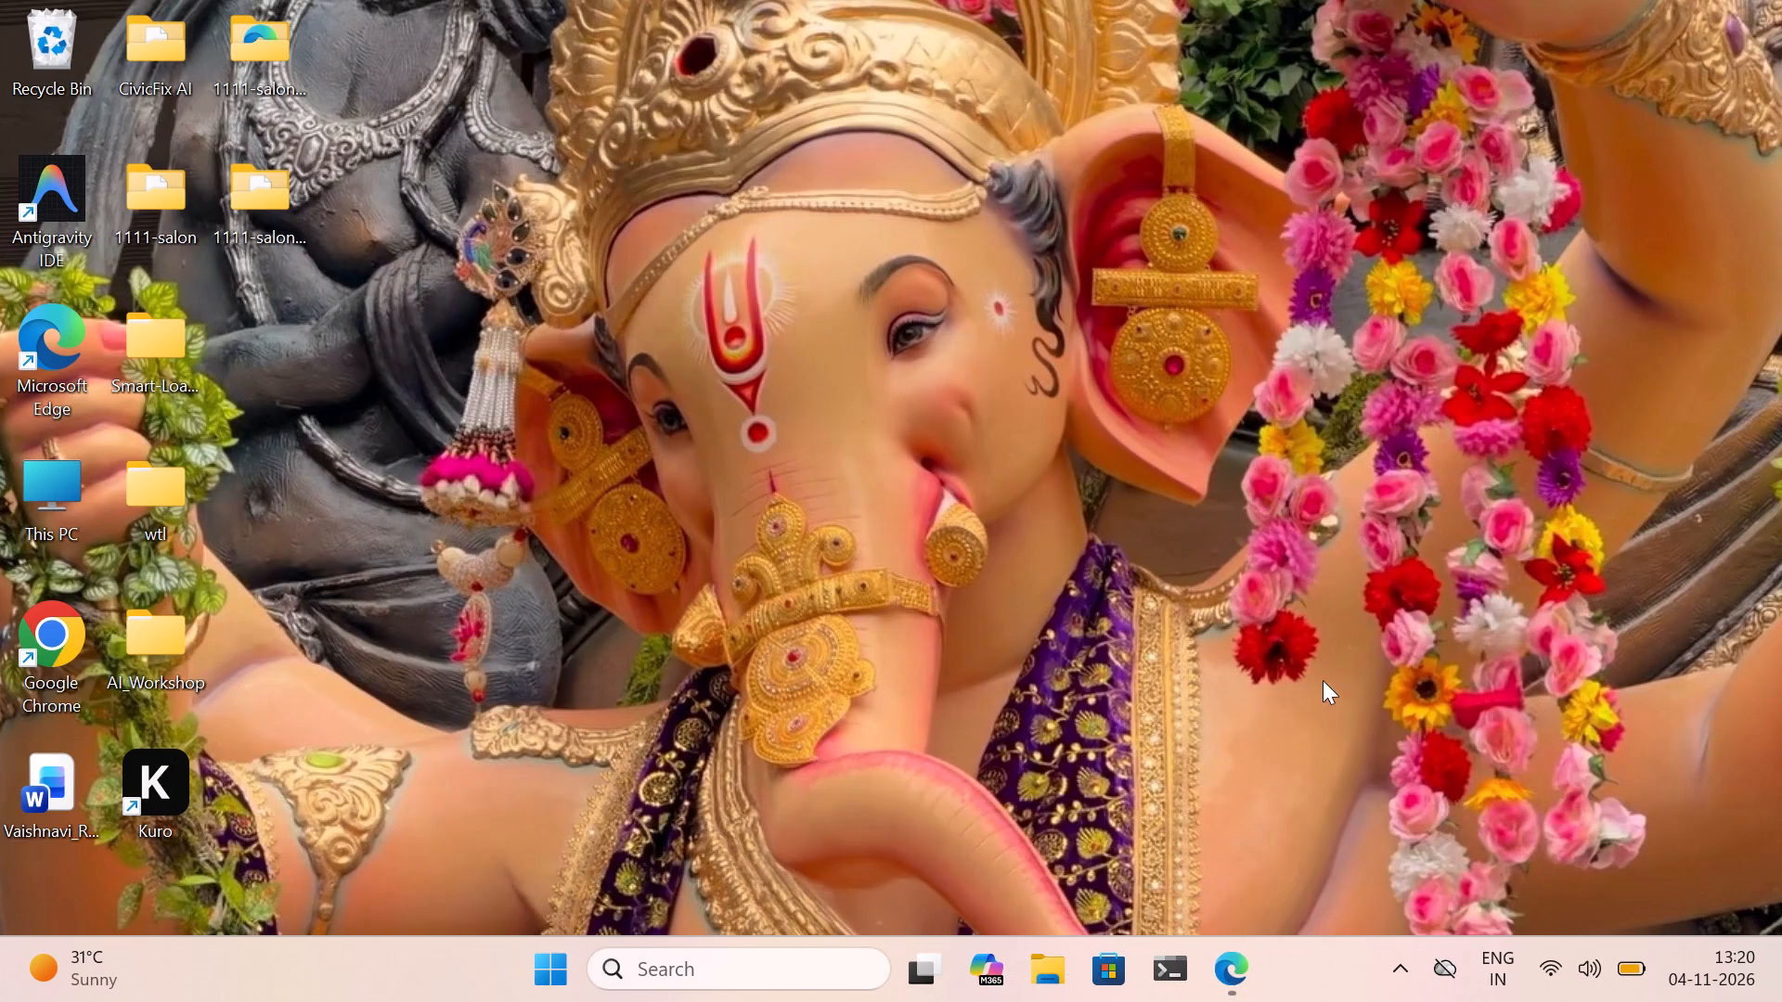
# Switch to File Explorer, opening a window on the Home view with its recent files.
pyautogui.doubleClick(1039, 956)
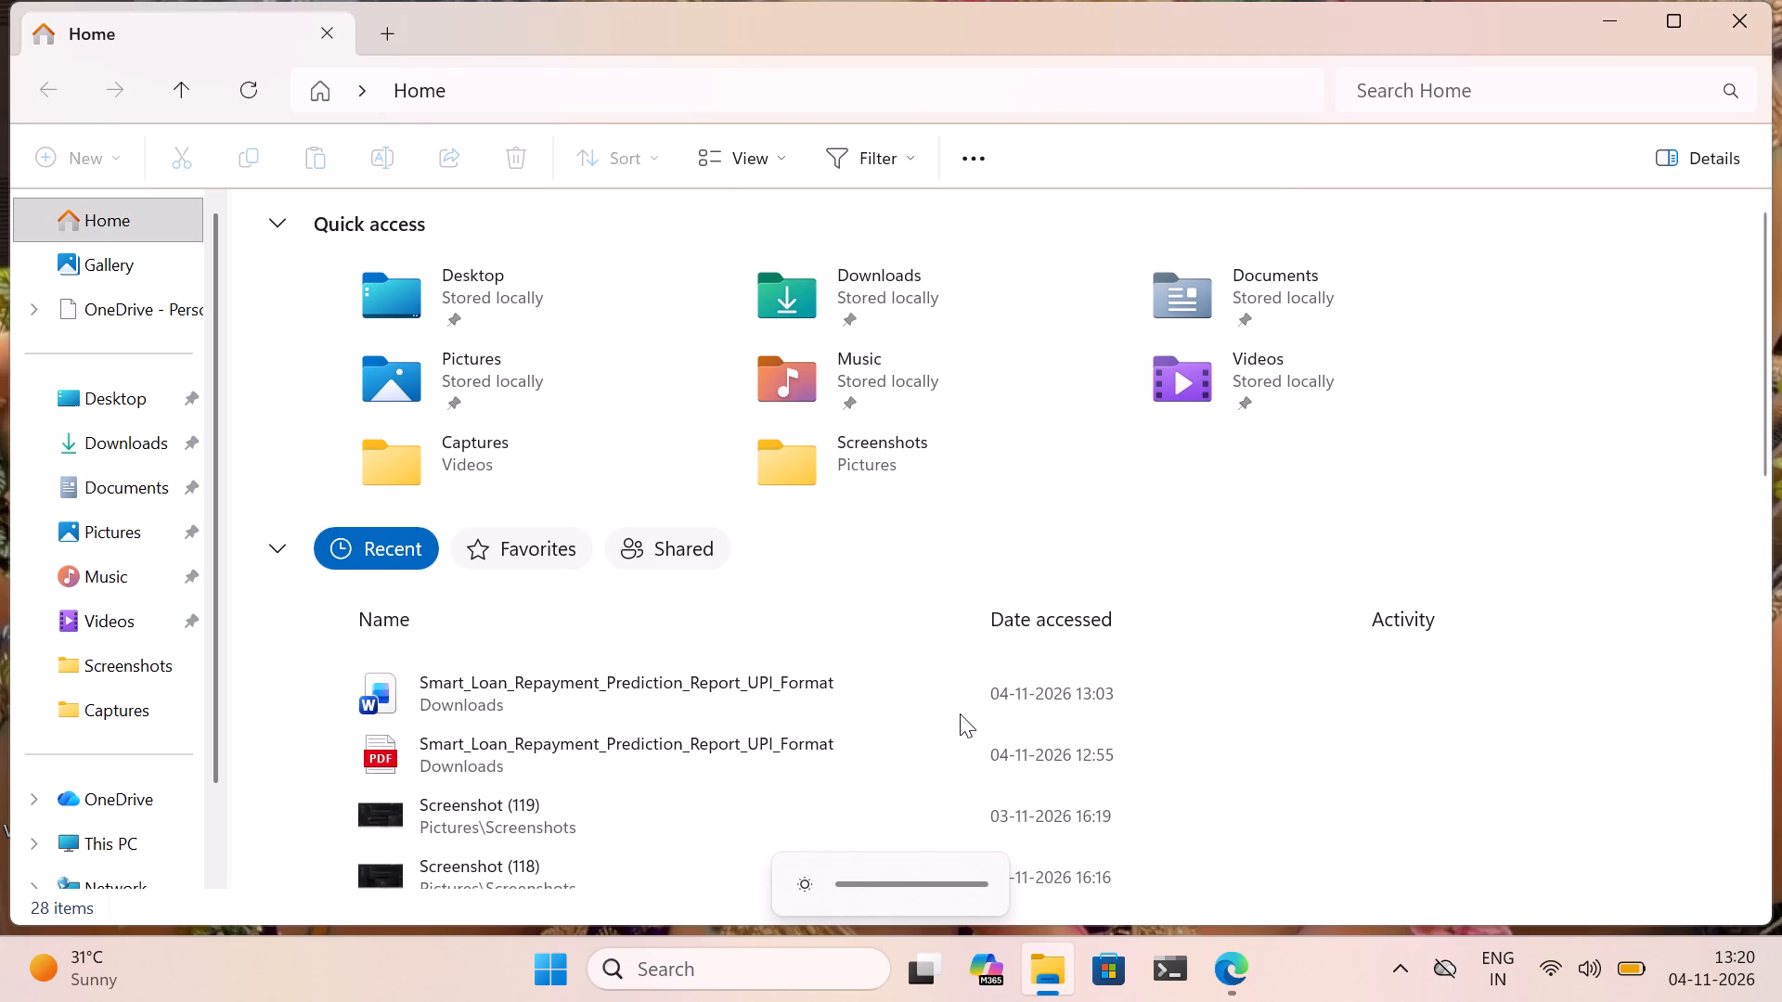
# Open the Word document Smart_Loan_Repayment_Prediction_Report_UPI_Format from Downloads and maximize its window.
pyautogui.click(833, 693)
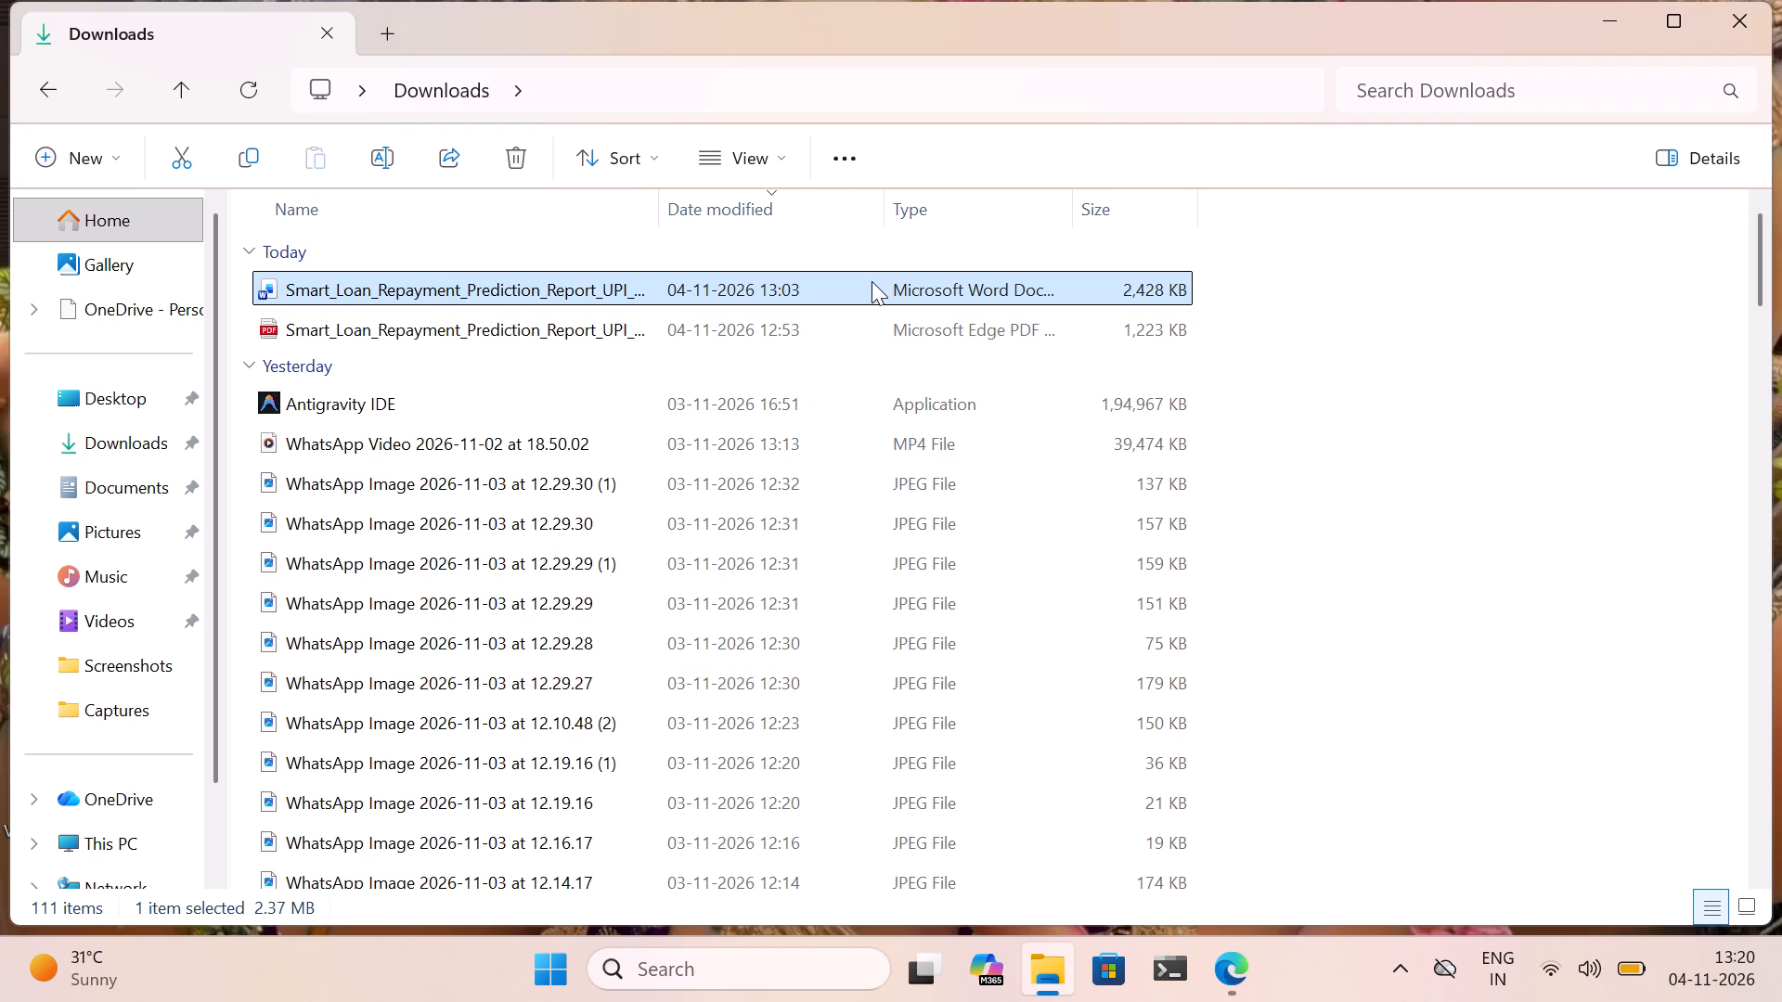
pyautogui.doubleClick(872, 281)
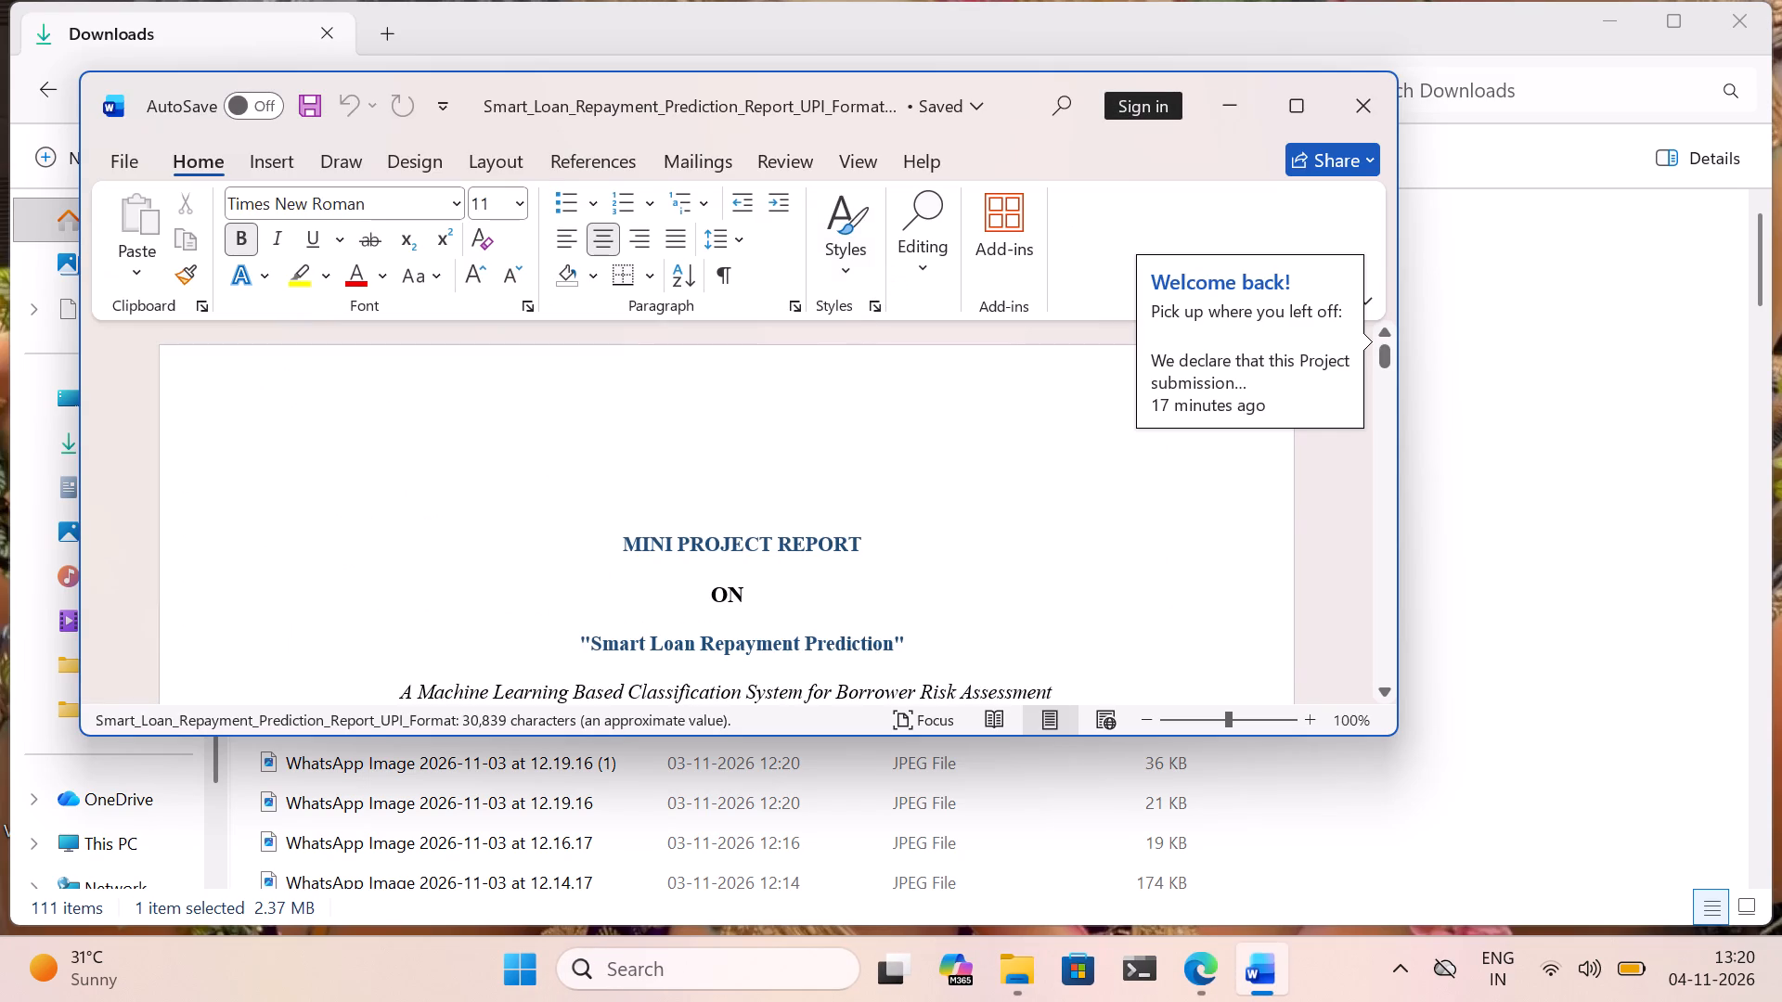
pyautogui.click(1288, 105)
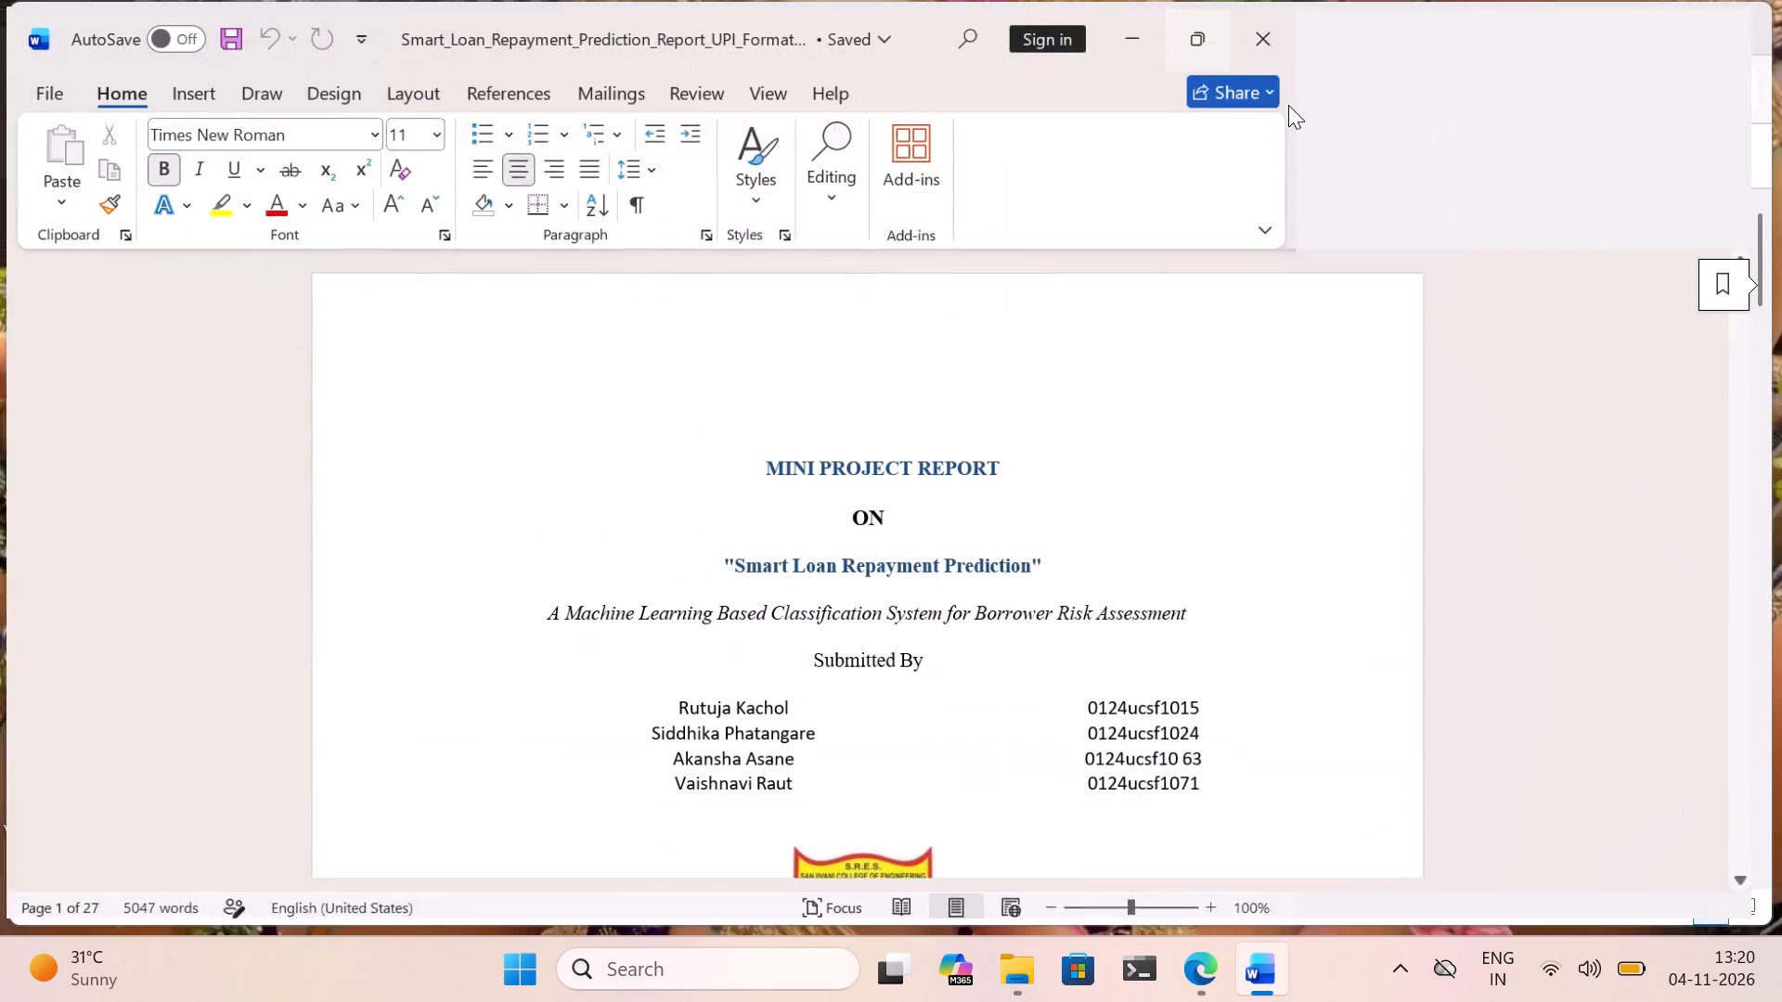
# Examine the student lists on the report's cover page and certificate page.
pyautogui.scroll(-1, 1039, 635)
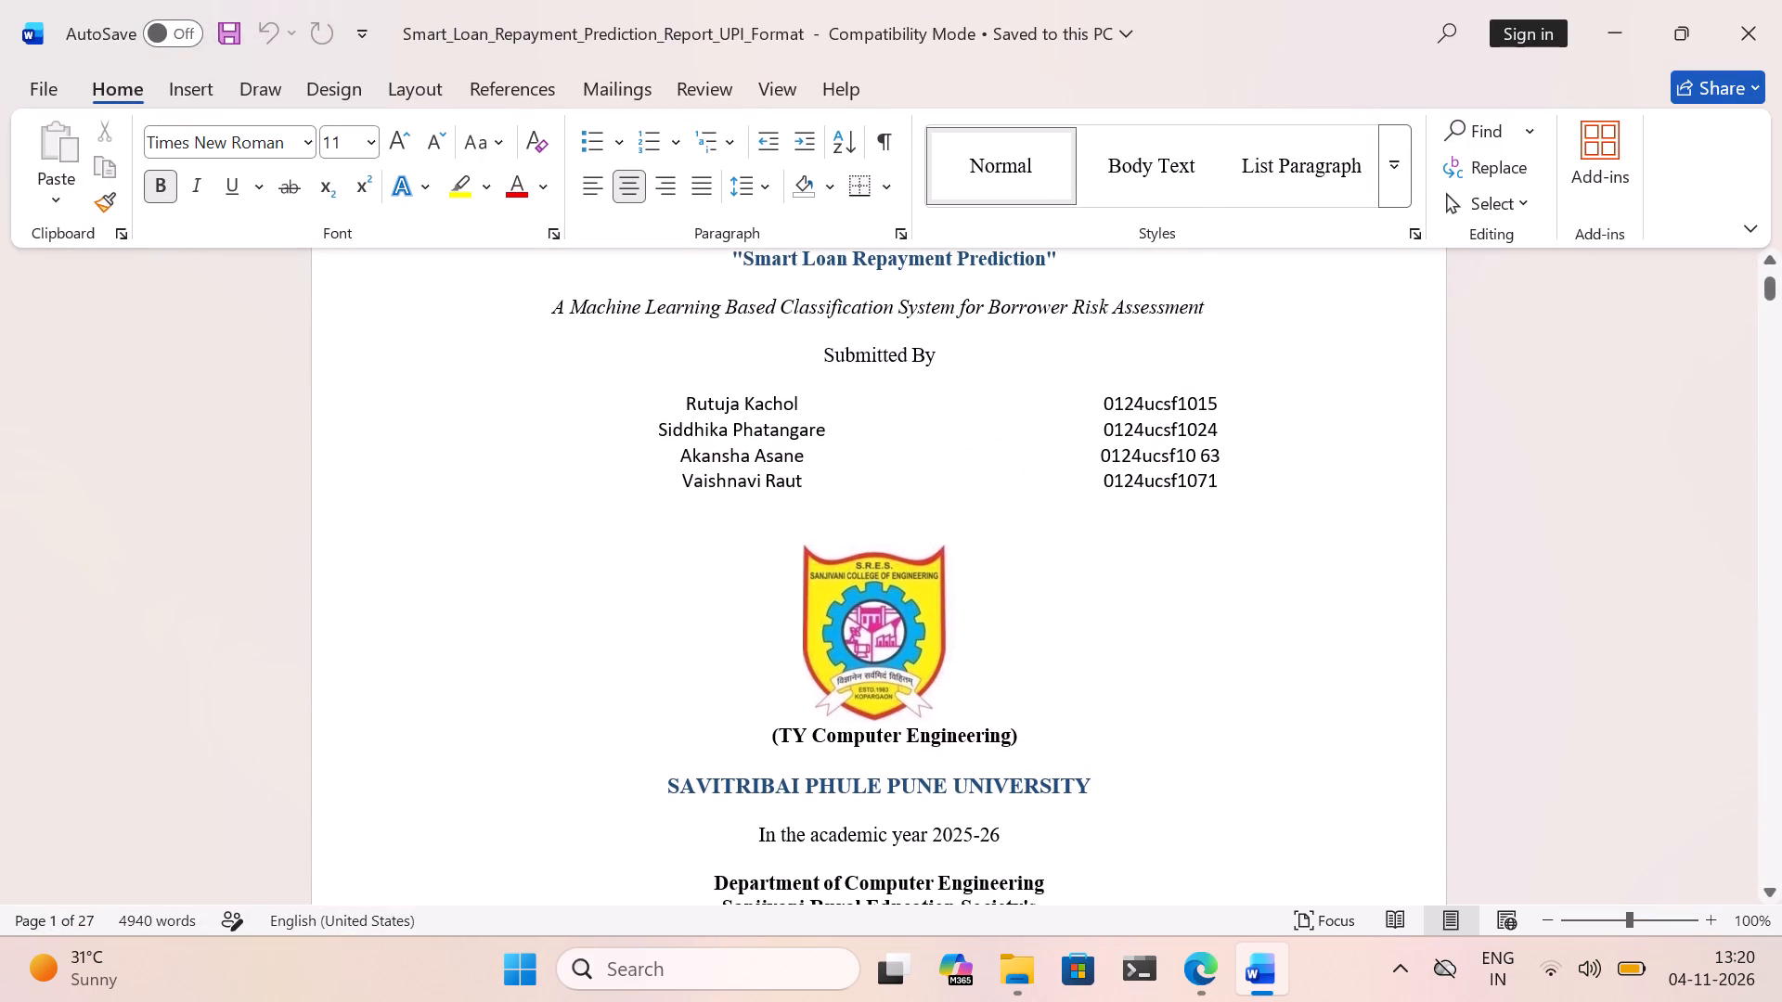
pyautogui.scroll(-2, 1039, 635)
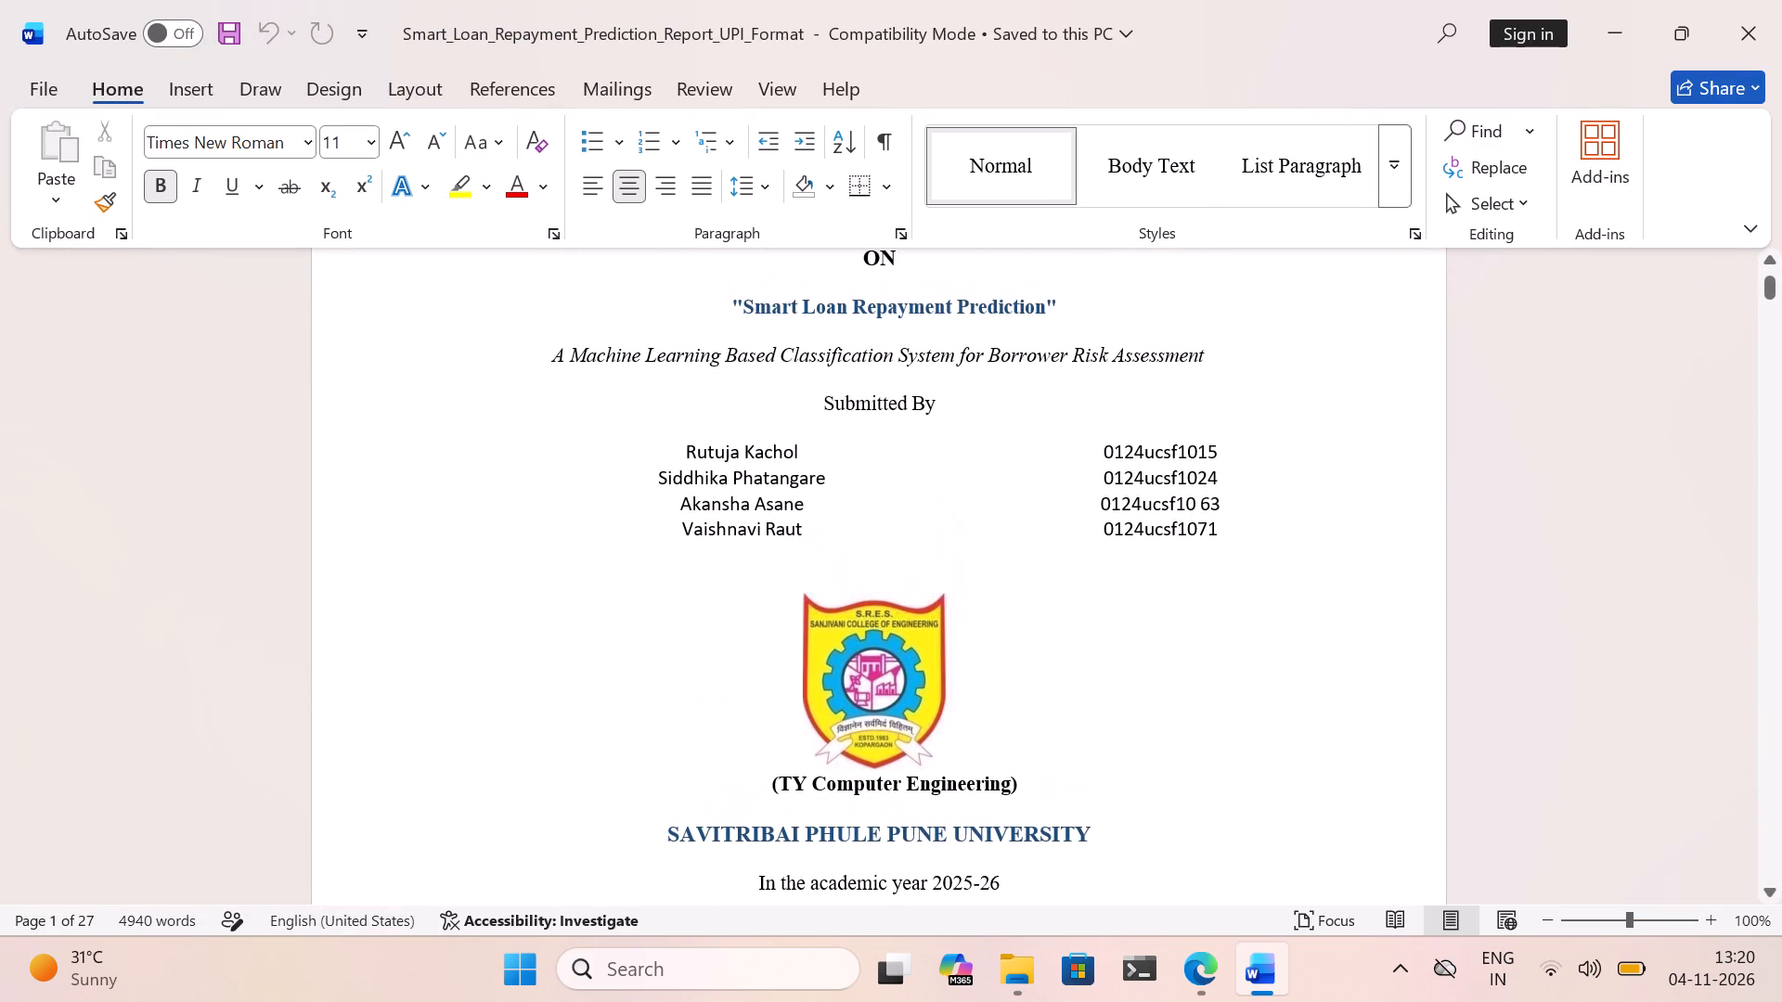
pyautogui.scroll(-7, 927, 472)
pyautogui.scroll(1, 927, 472)
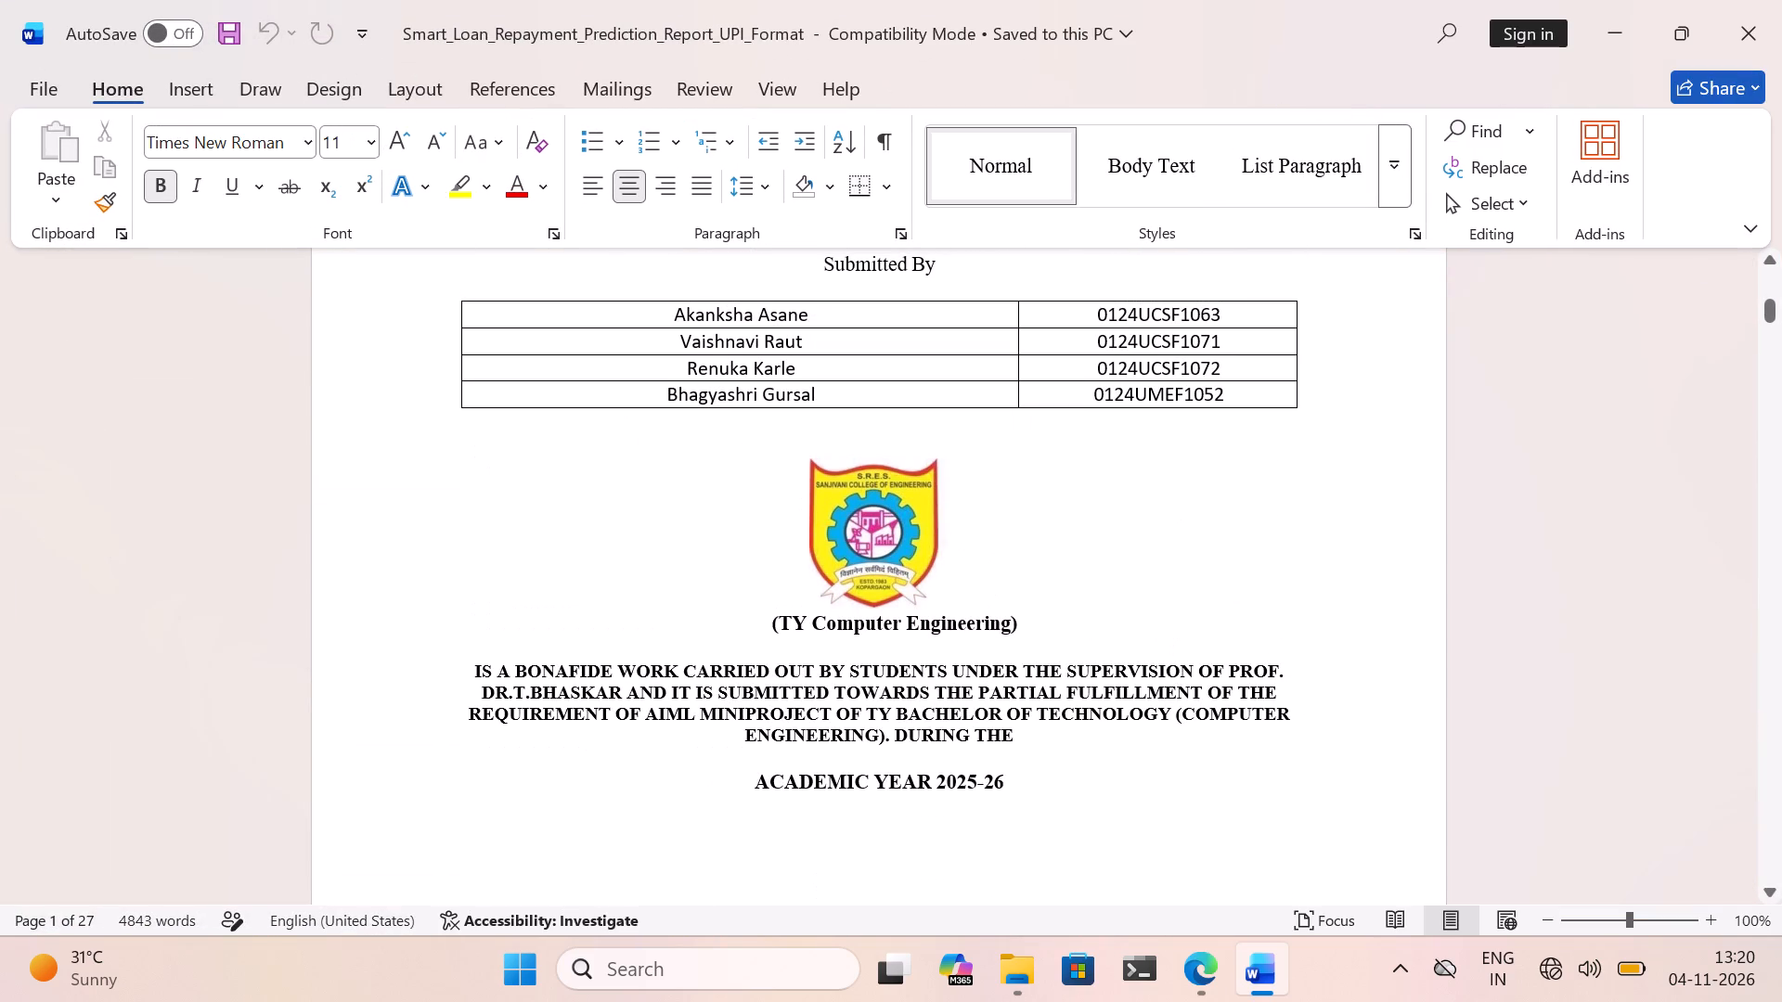
pyautogui.scroll(8, 927, 472)
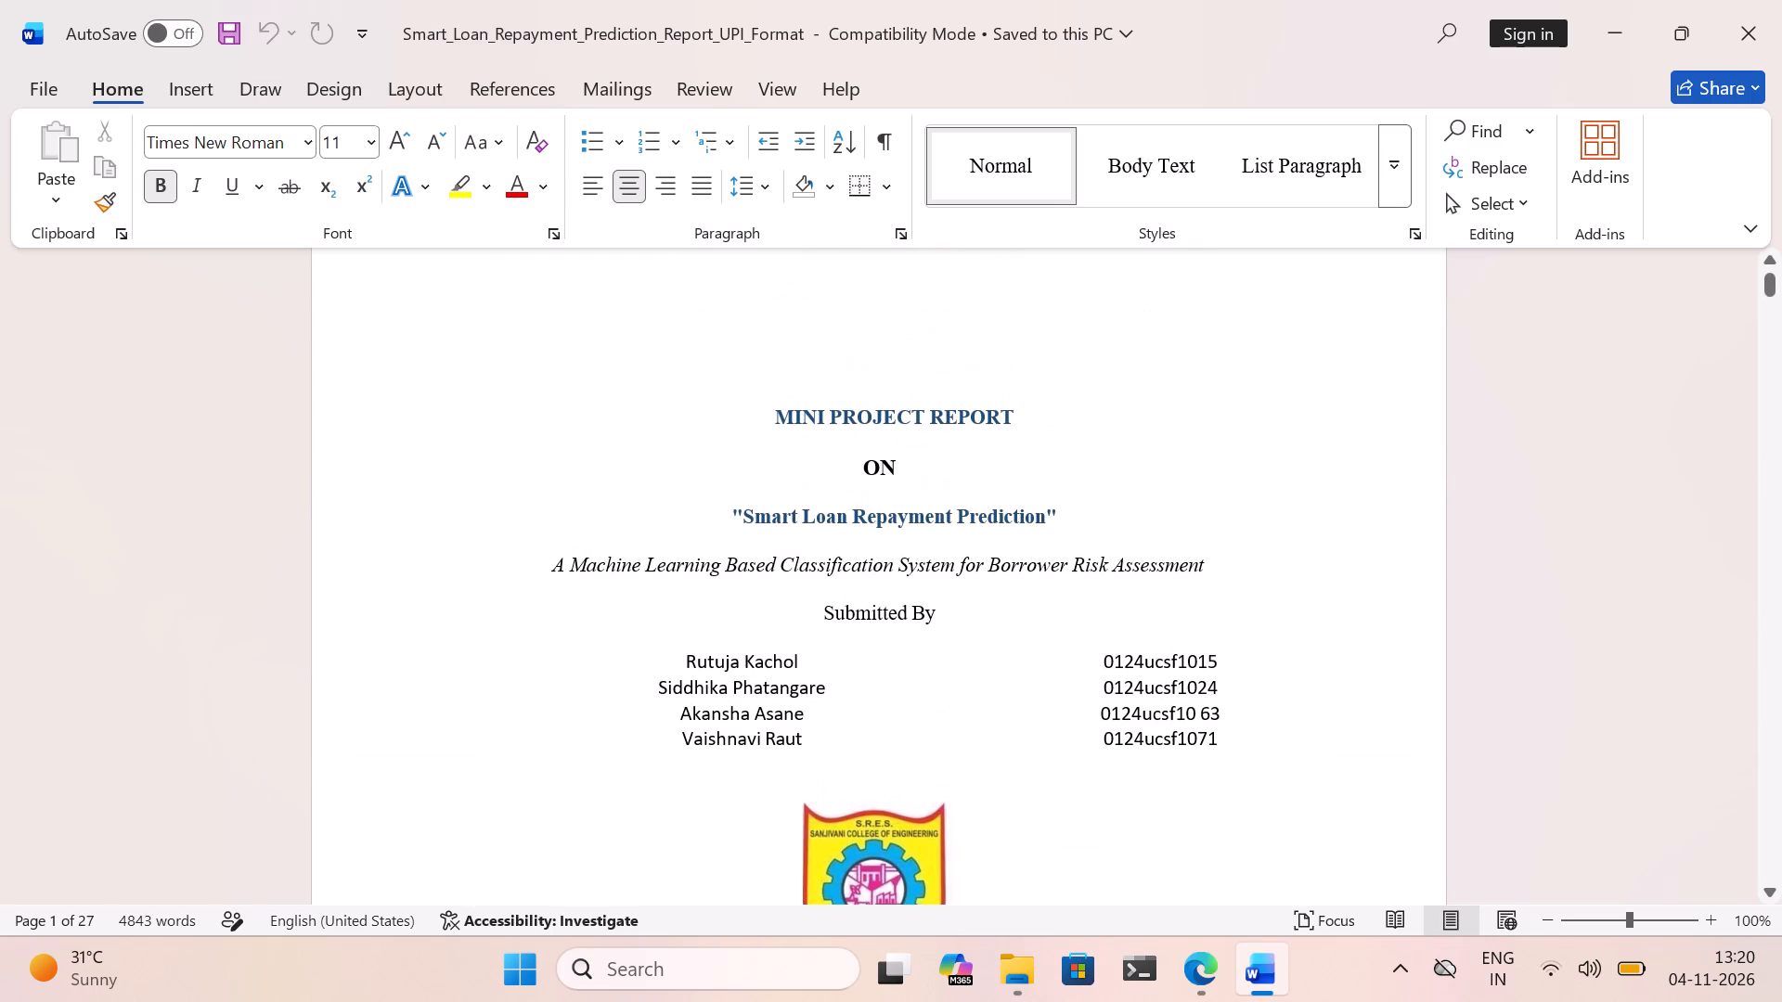
# Delete the first two student rows from the "Submitted By" table on the cover page.
pyautogui.scroll(-1, 864, 747)
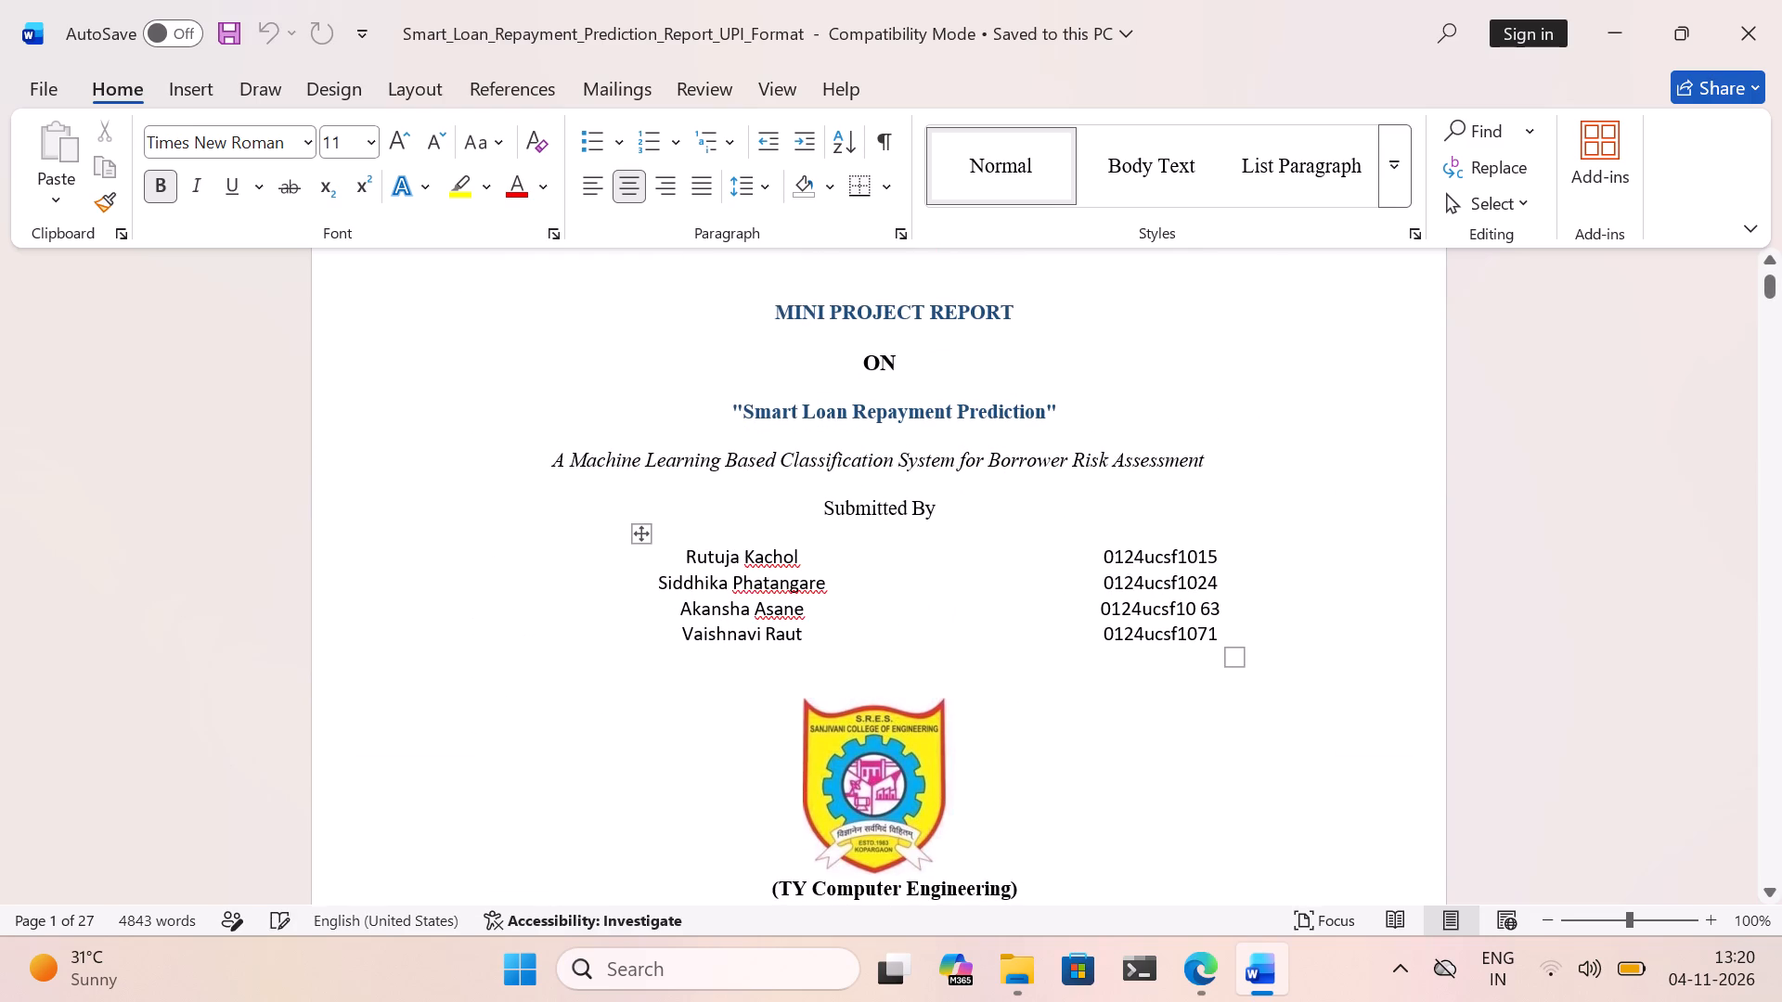
pyautogui.moveTo(1251, 593); pyautogui.dragTo(684, 574)
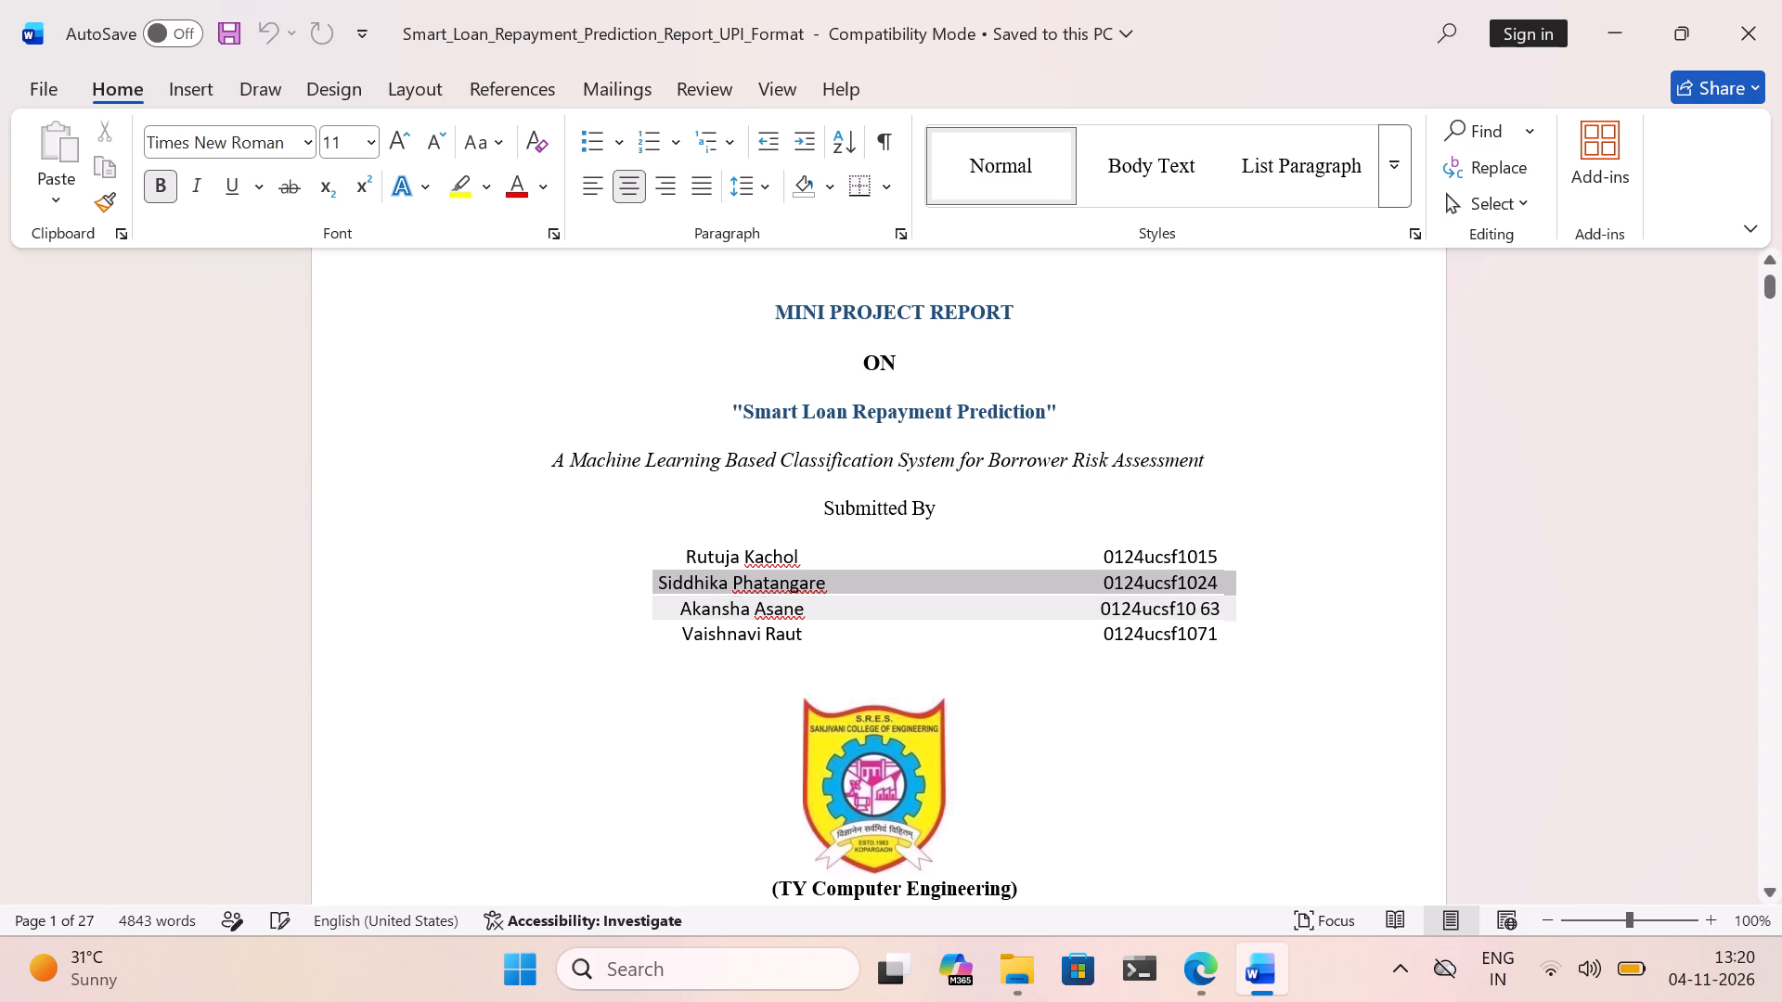
pyautogui.moveTo(684, 574); pyautogui.dragTo(681, 546)
pyautogui.press('BackSpace')
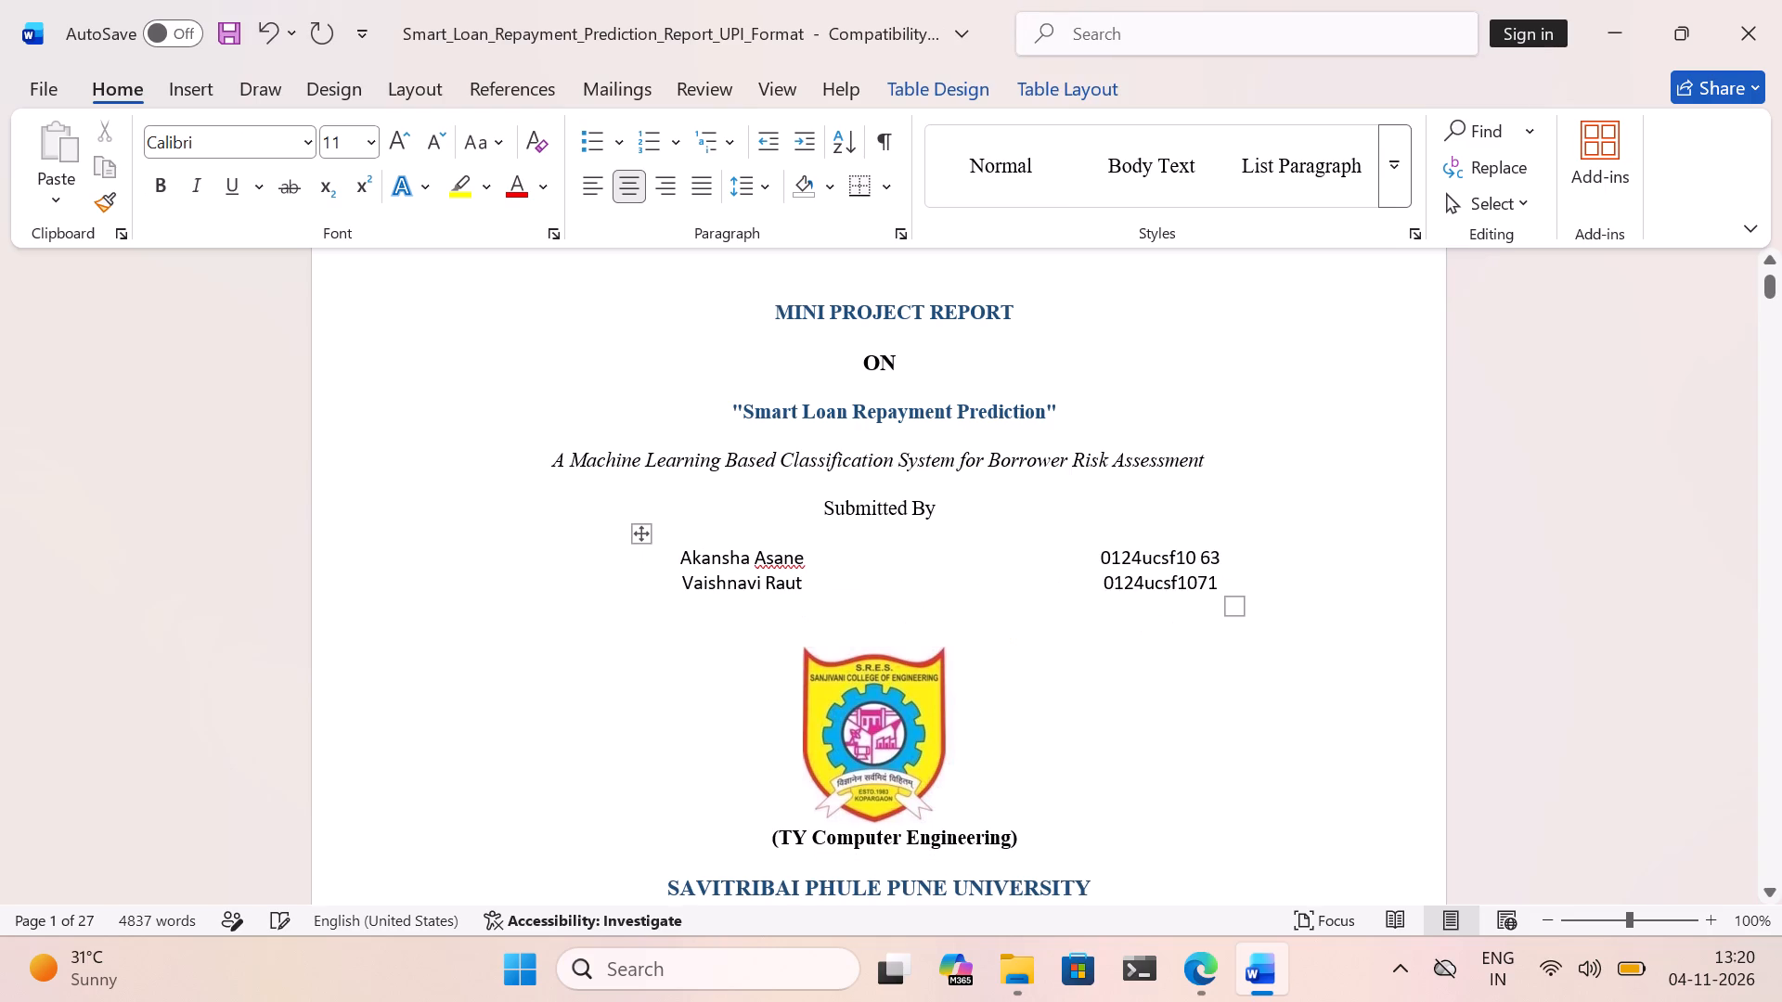
# Add rows under the cover page's remaining two students and paste in the third student's name copied from the certificate page table.
pyautogui.click(1234, 582)
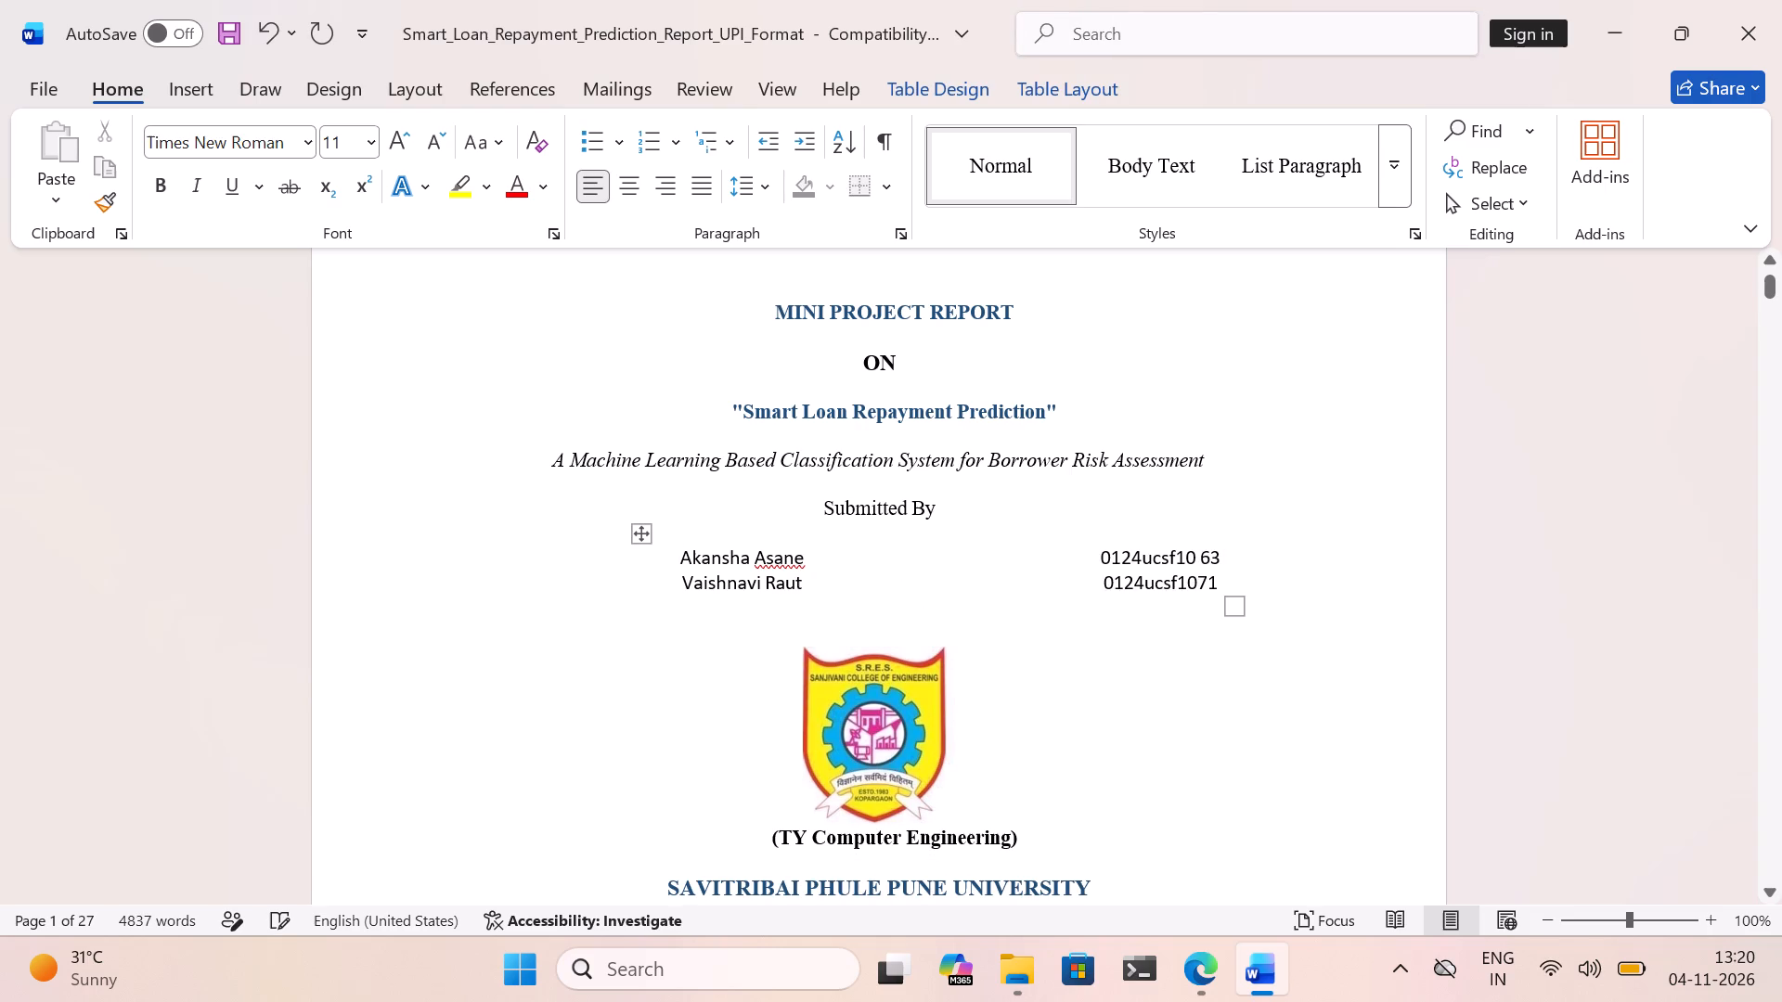
pyautogui.press('Return')
pyautogui.scroll(-6, 1114, 661)
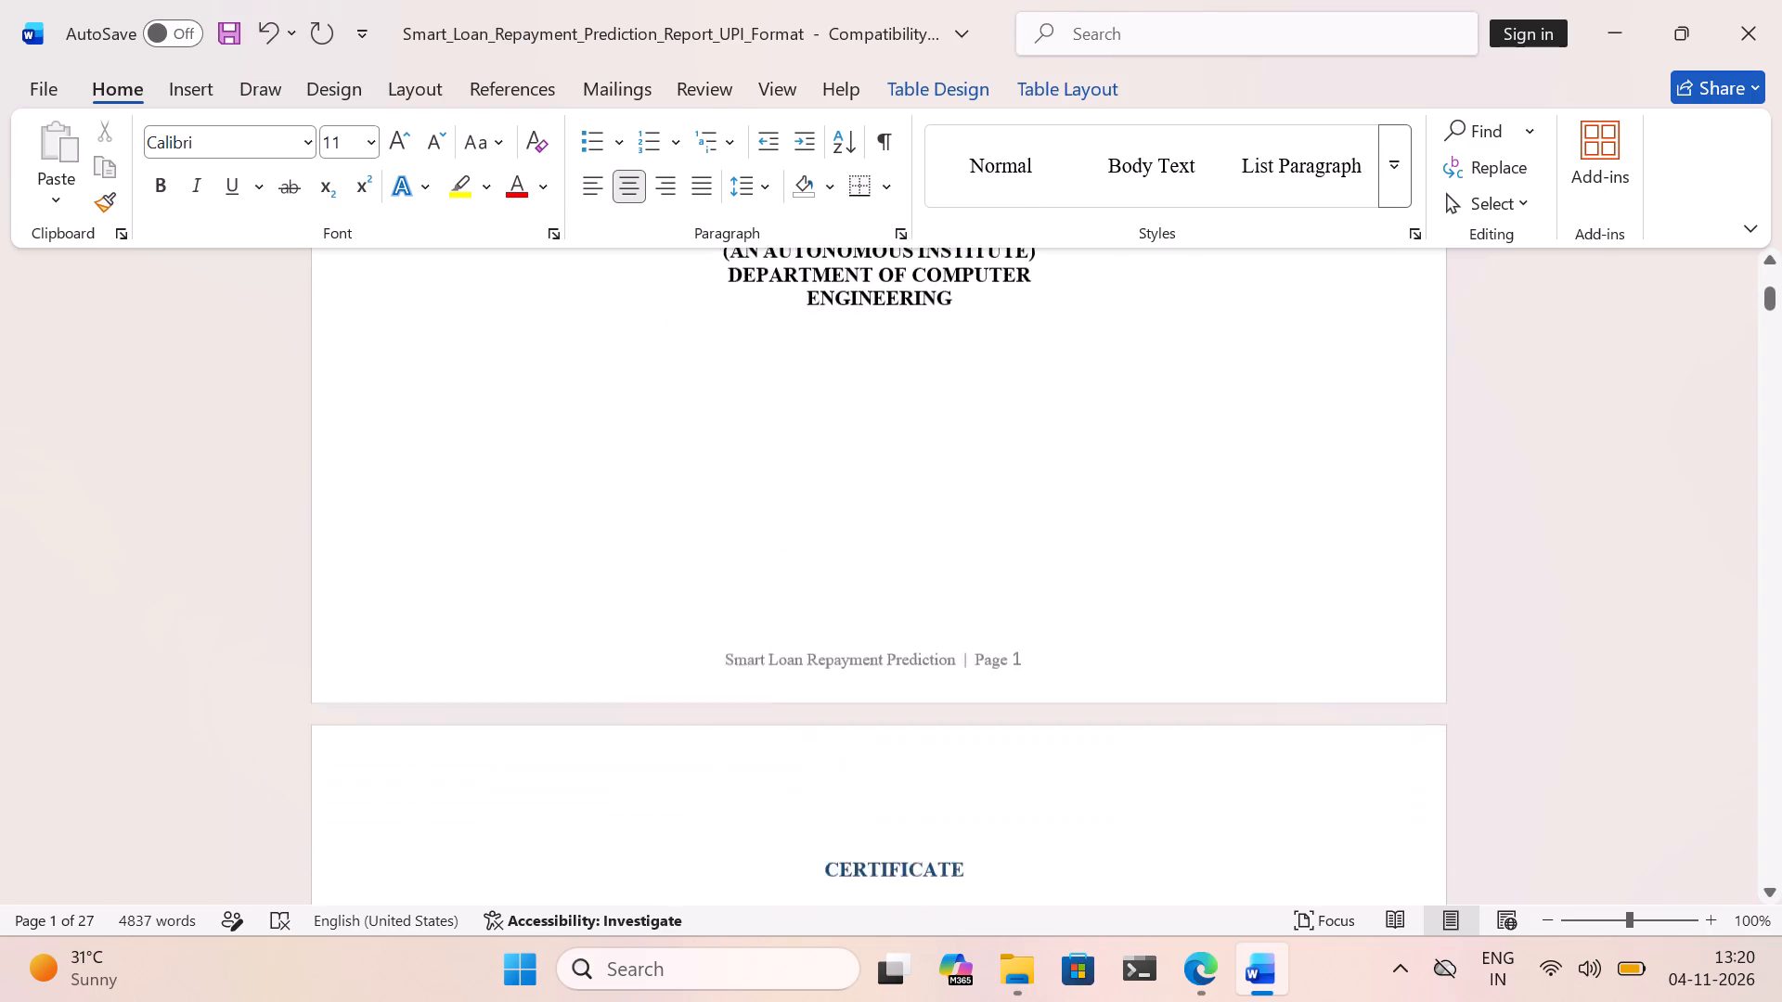
pyautogui.scroll(-3, 1114, 661)
pyautogui.moveTo(669, 439); pyautogui.dragTo(807, 430)
pyautogui.hotkey('ctrl', 'c')
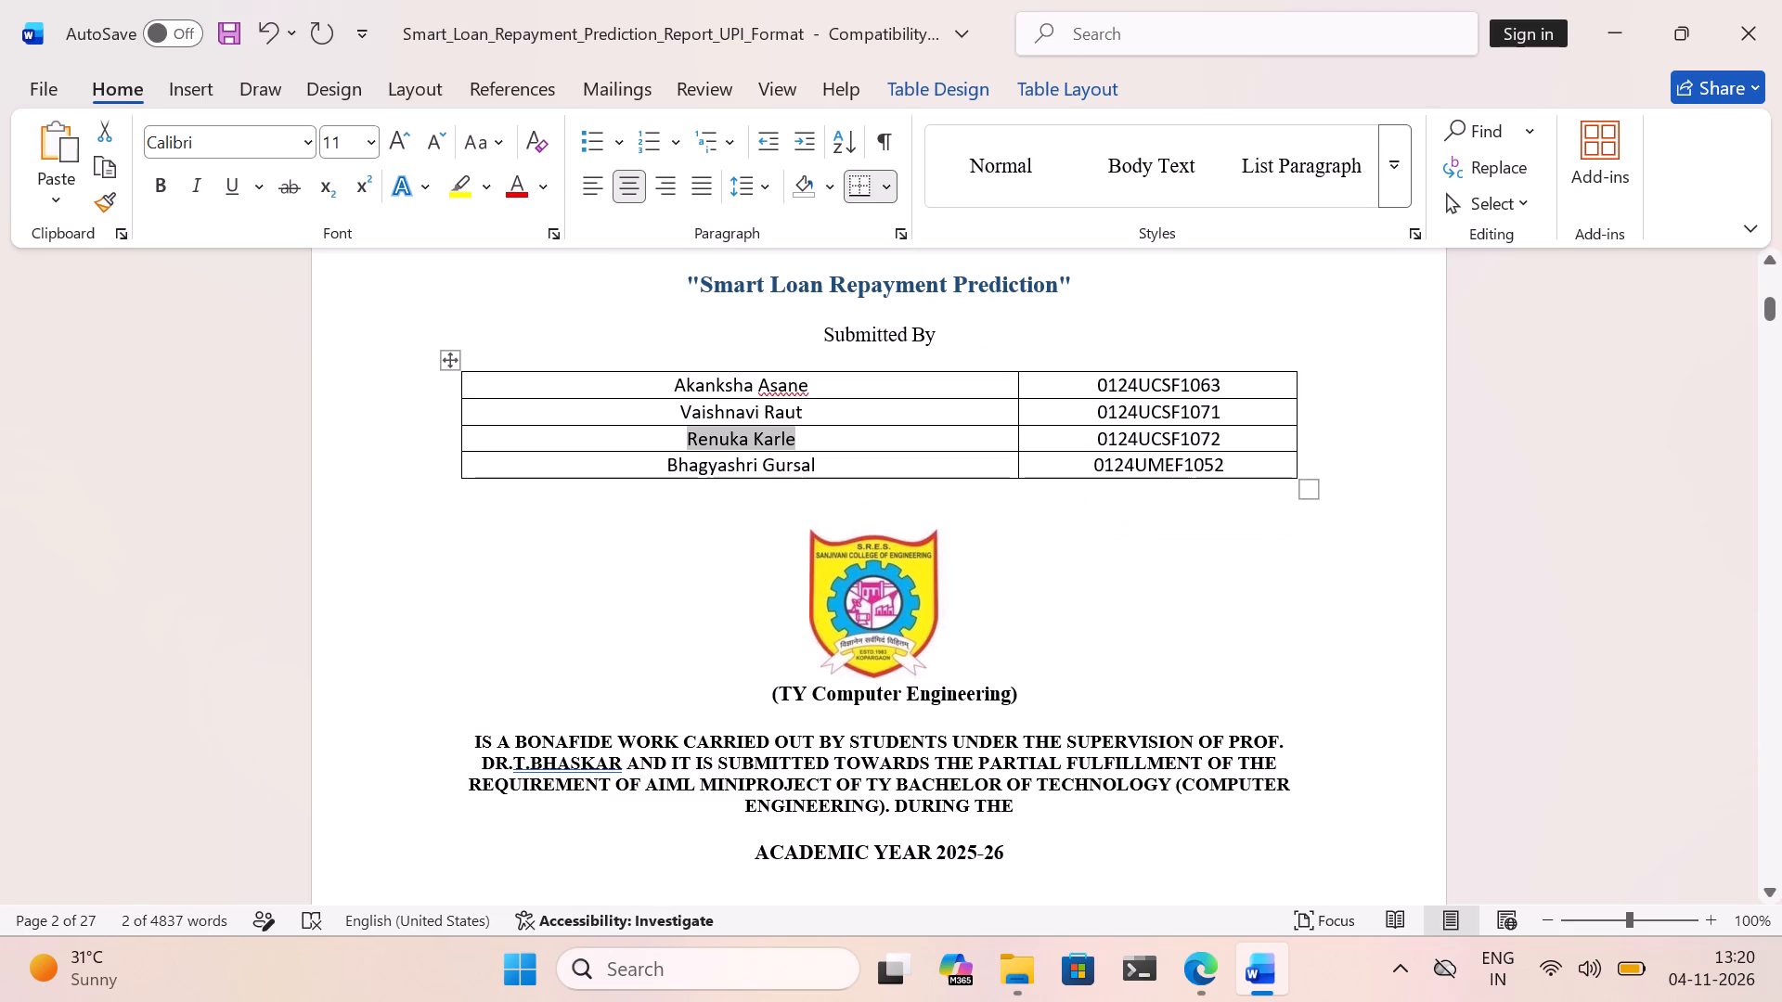
pyautogui.scroll(9, 807, 430)
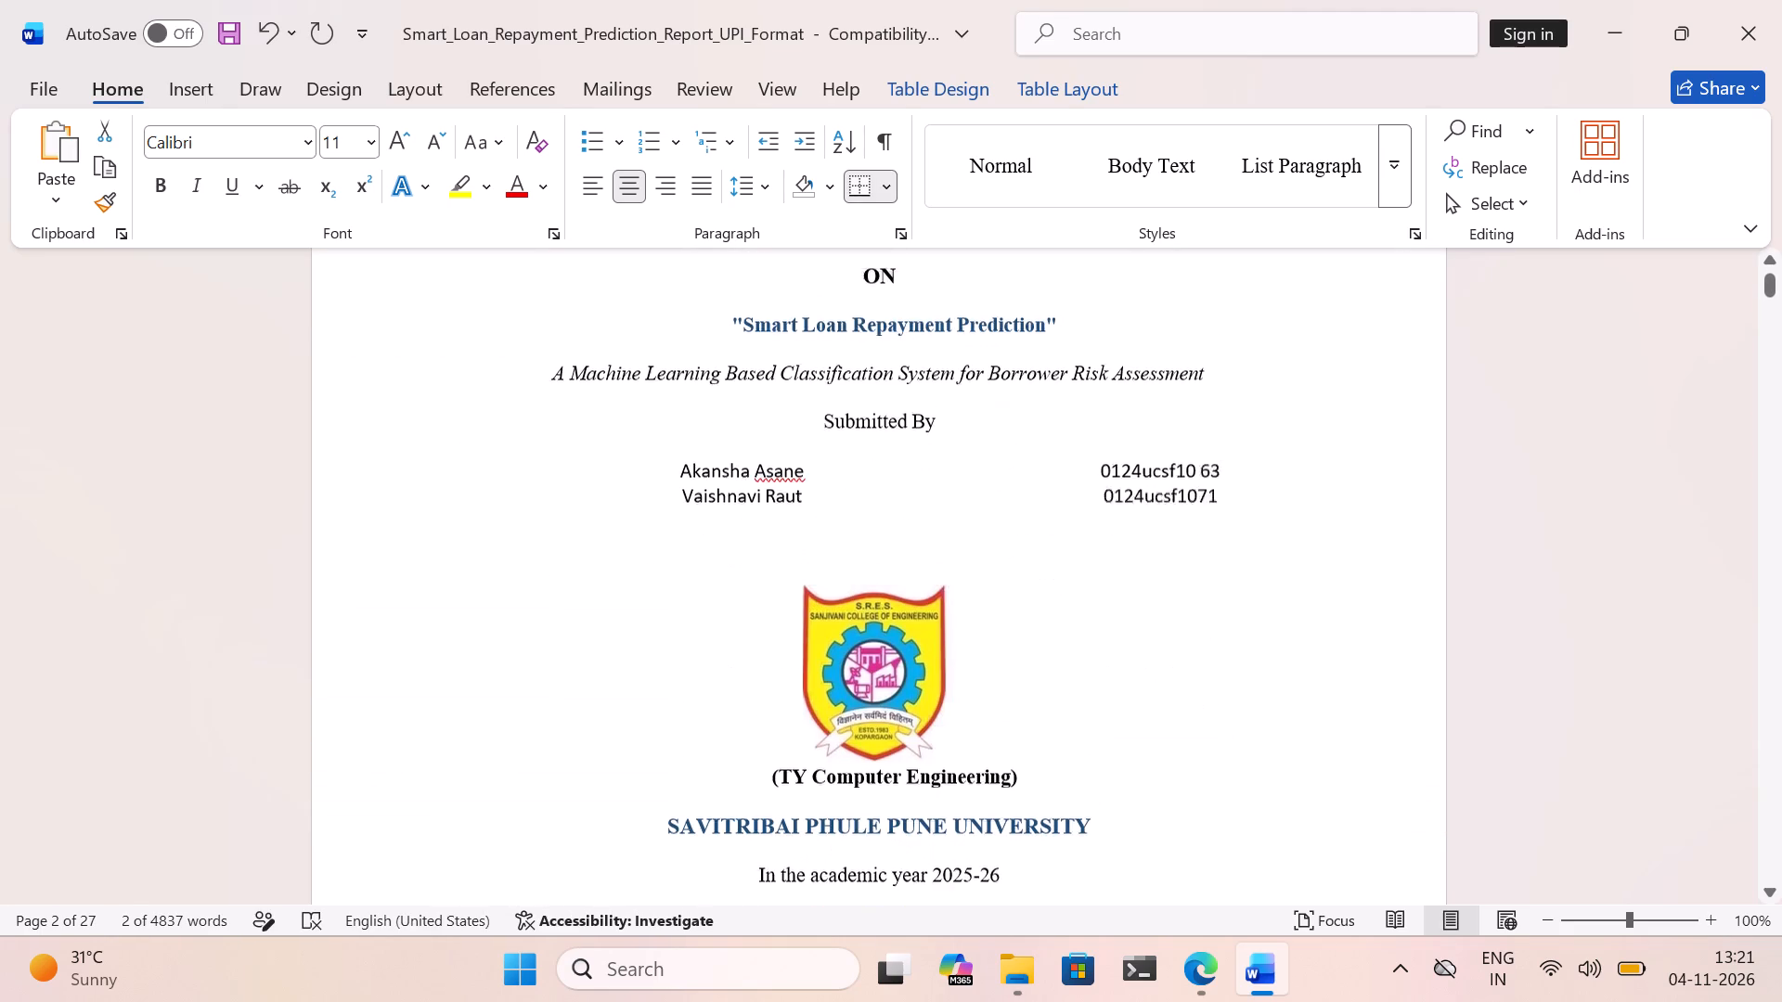
pyautogui.click(1232, 470)
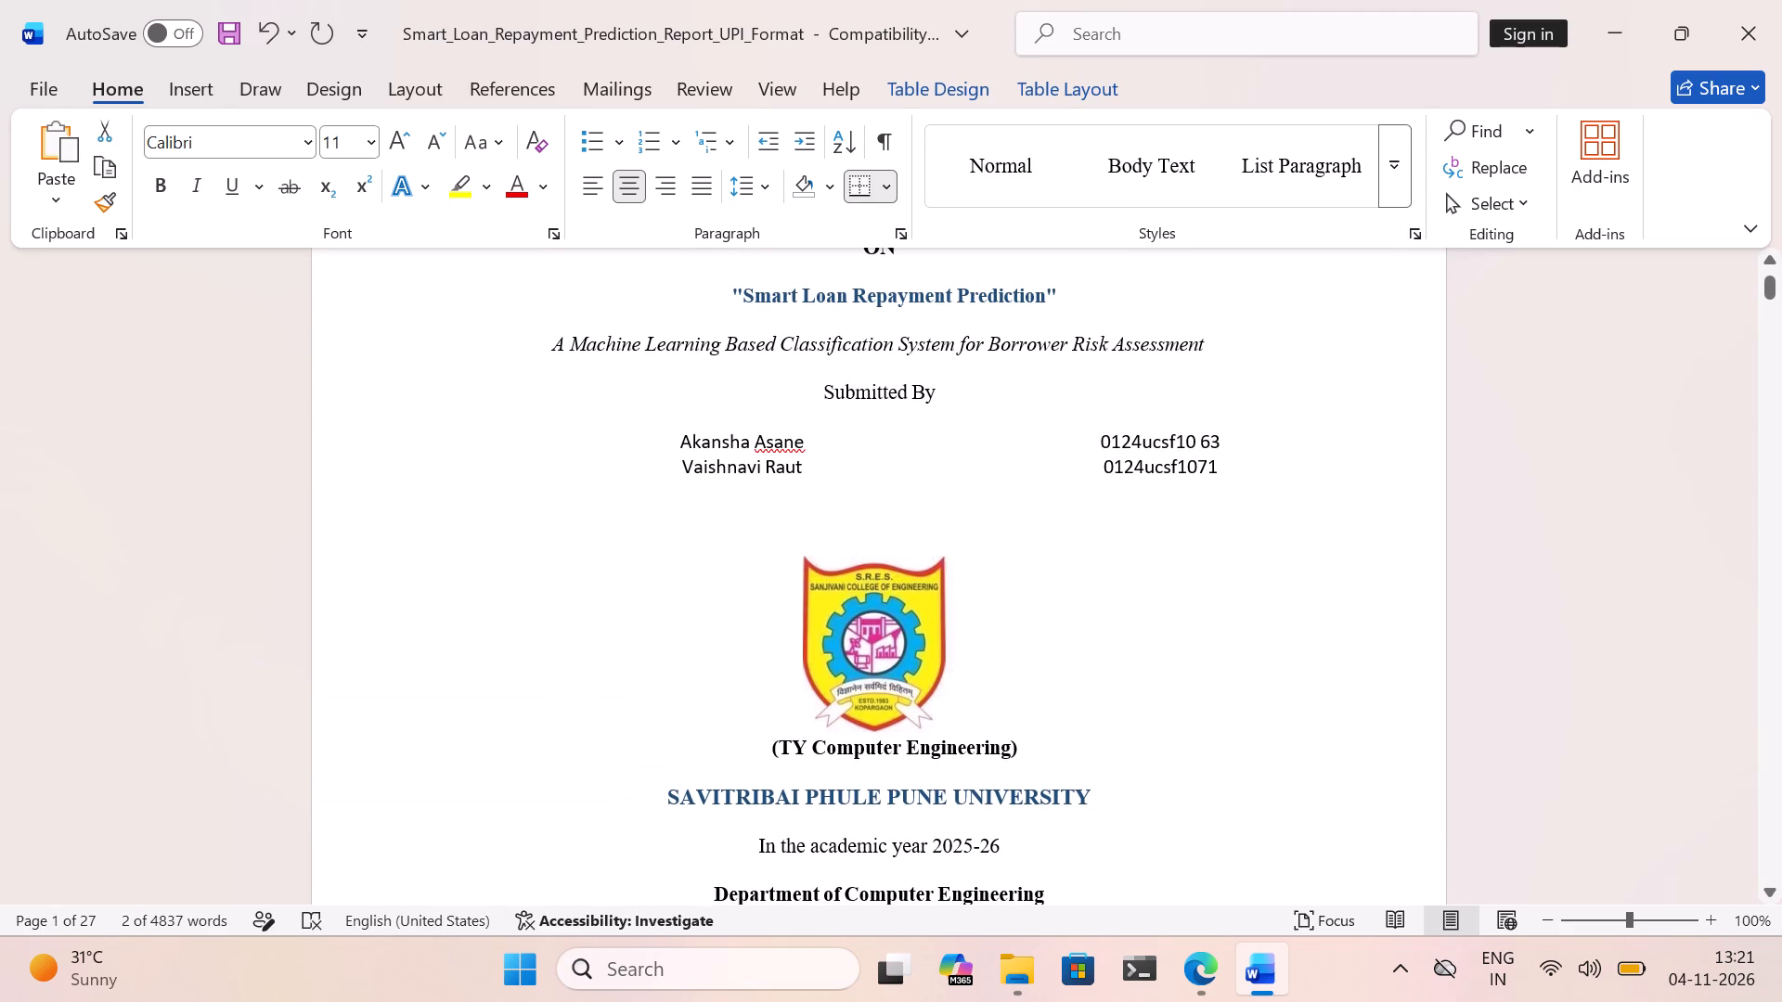
pyautogui.press('Return')
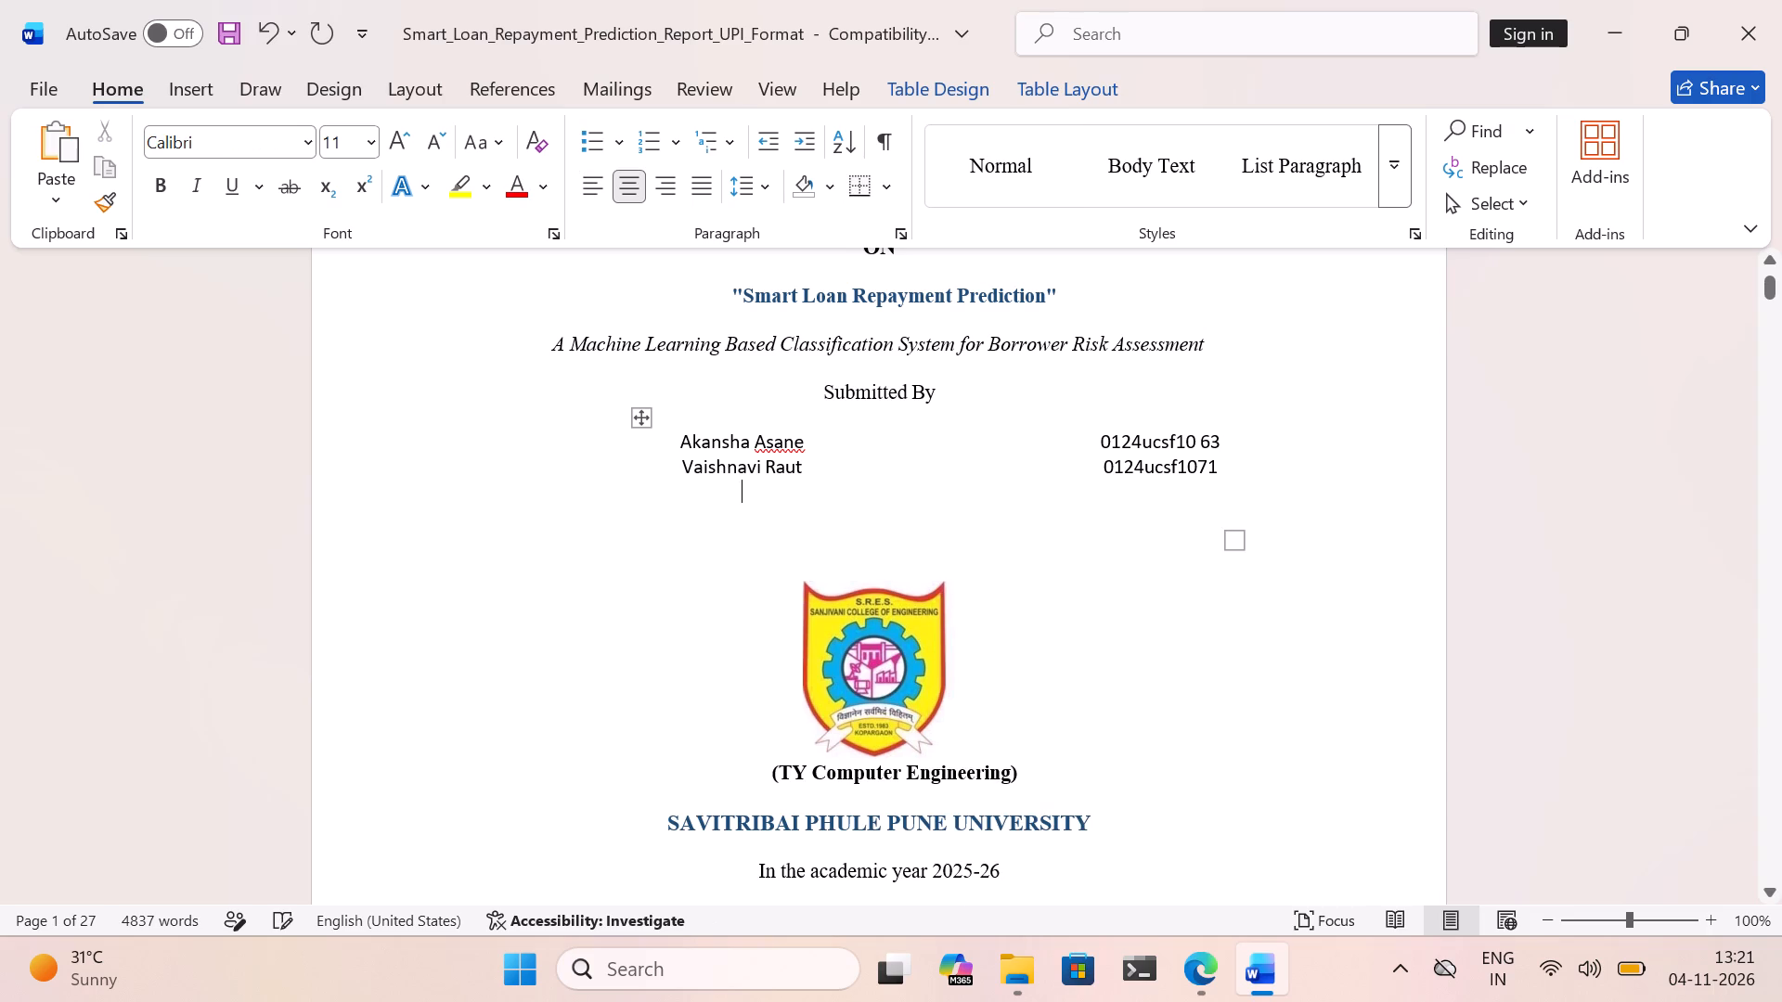
pyautogui.hotkey('ctrl', 'v')
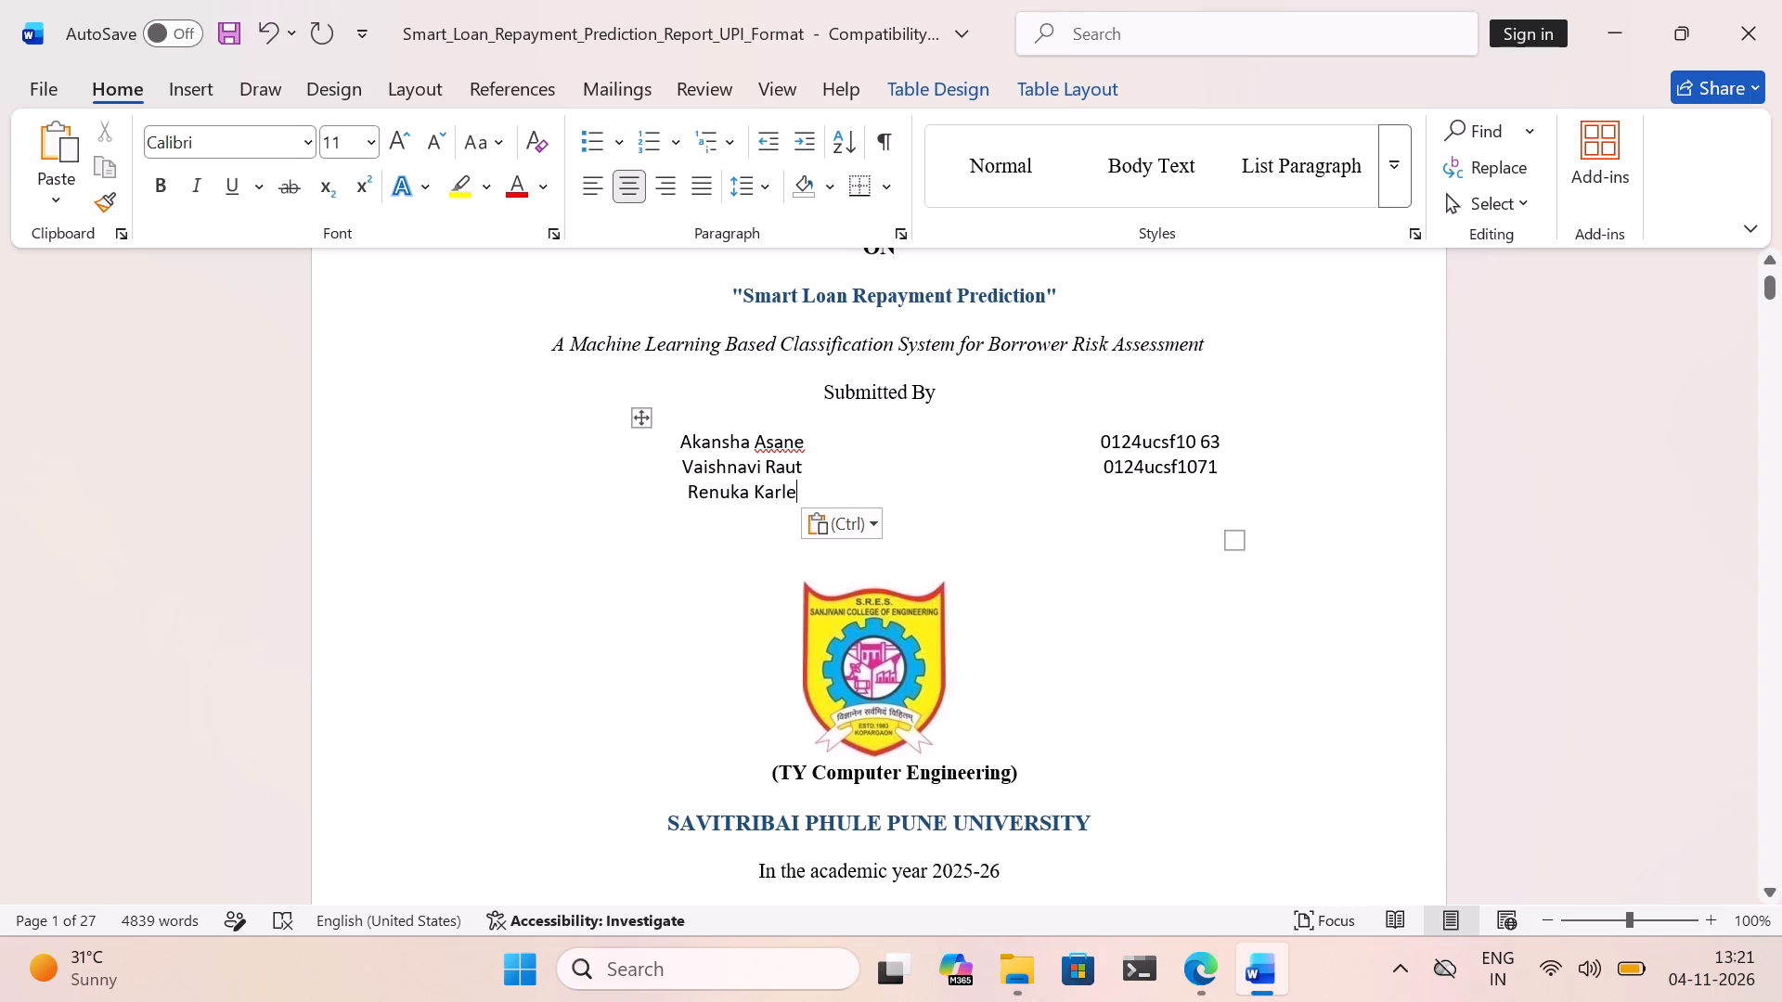
# Enter the roll number beside the third student's name in the cover page table.
pyautogui.click(1164, 504)
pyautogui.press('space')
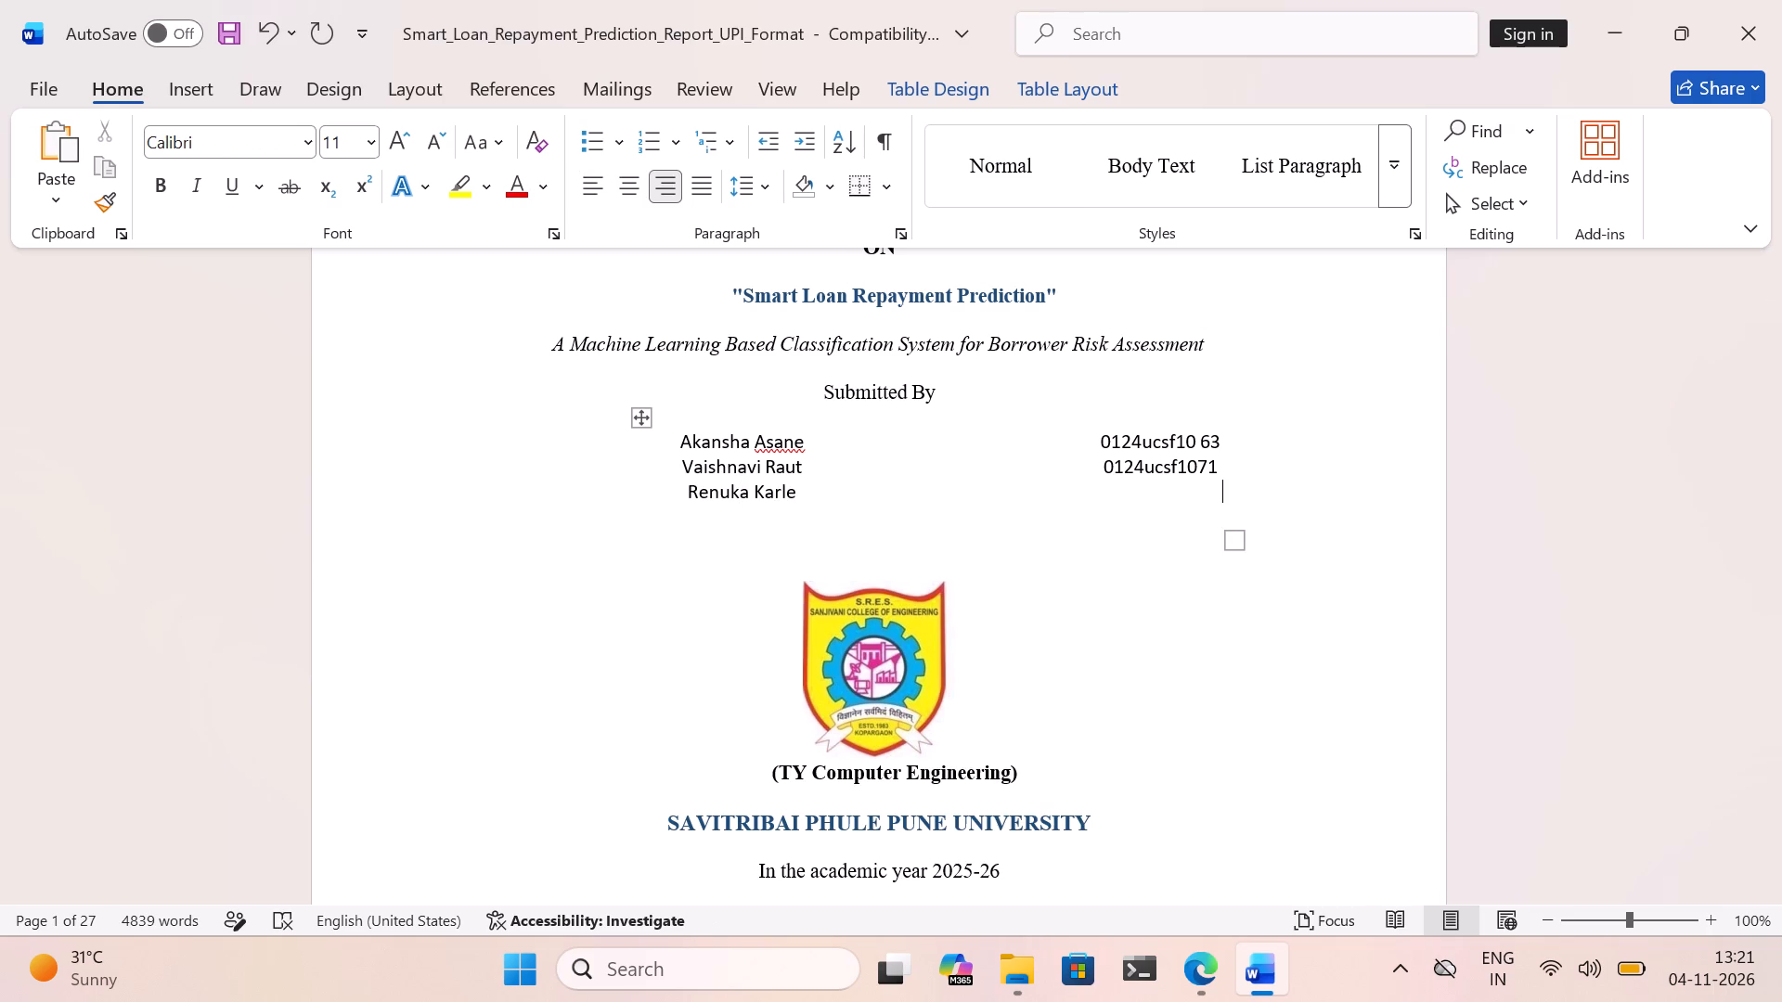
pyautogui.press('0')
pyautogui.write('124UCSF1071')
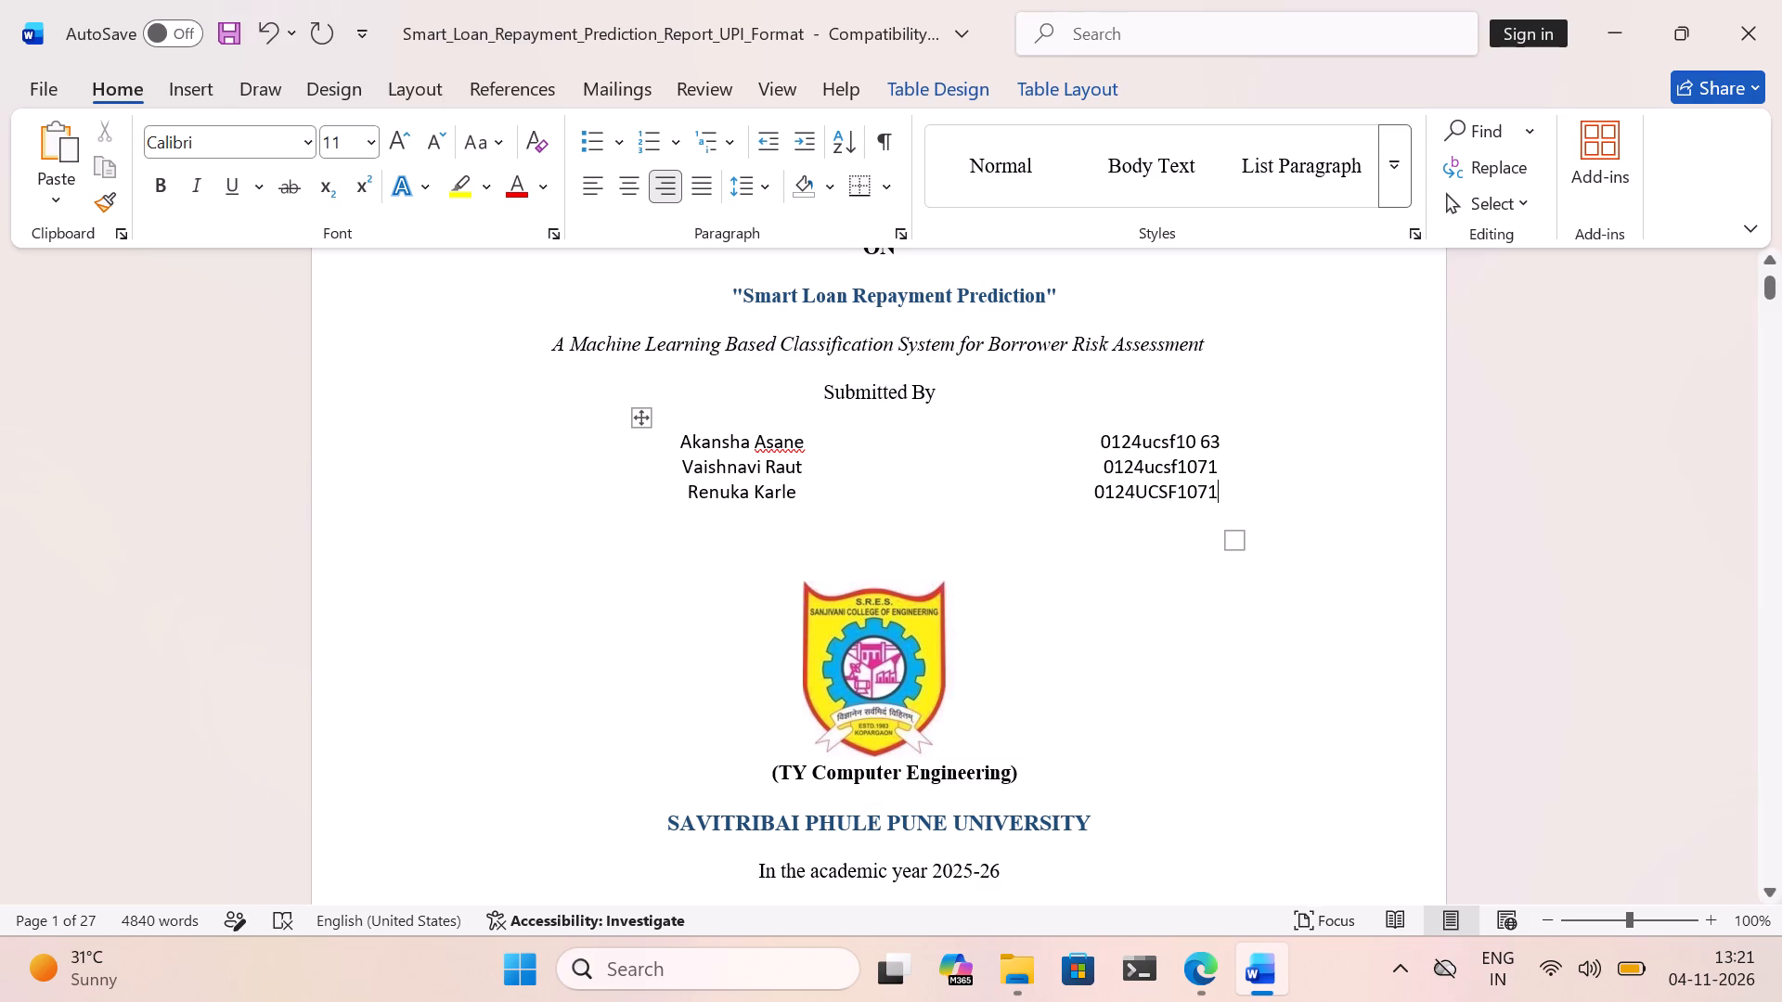
# Retype the letters in the second student's roll number on the cover page as uppercase "UCSF".
pyautogui.click(1182, 465)
pyautogui.press('BackSpace')
pyautogui.press('BackSpace')
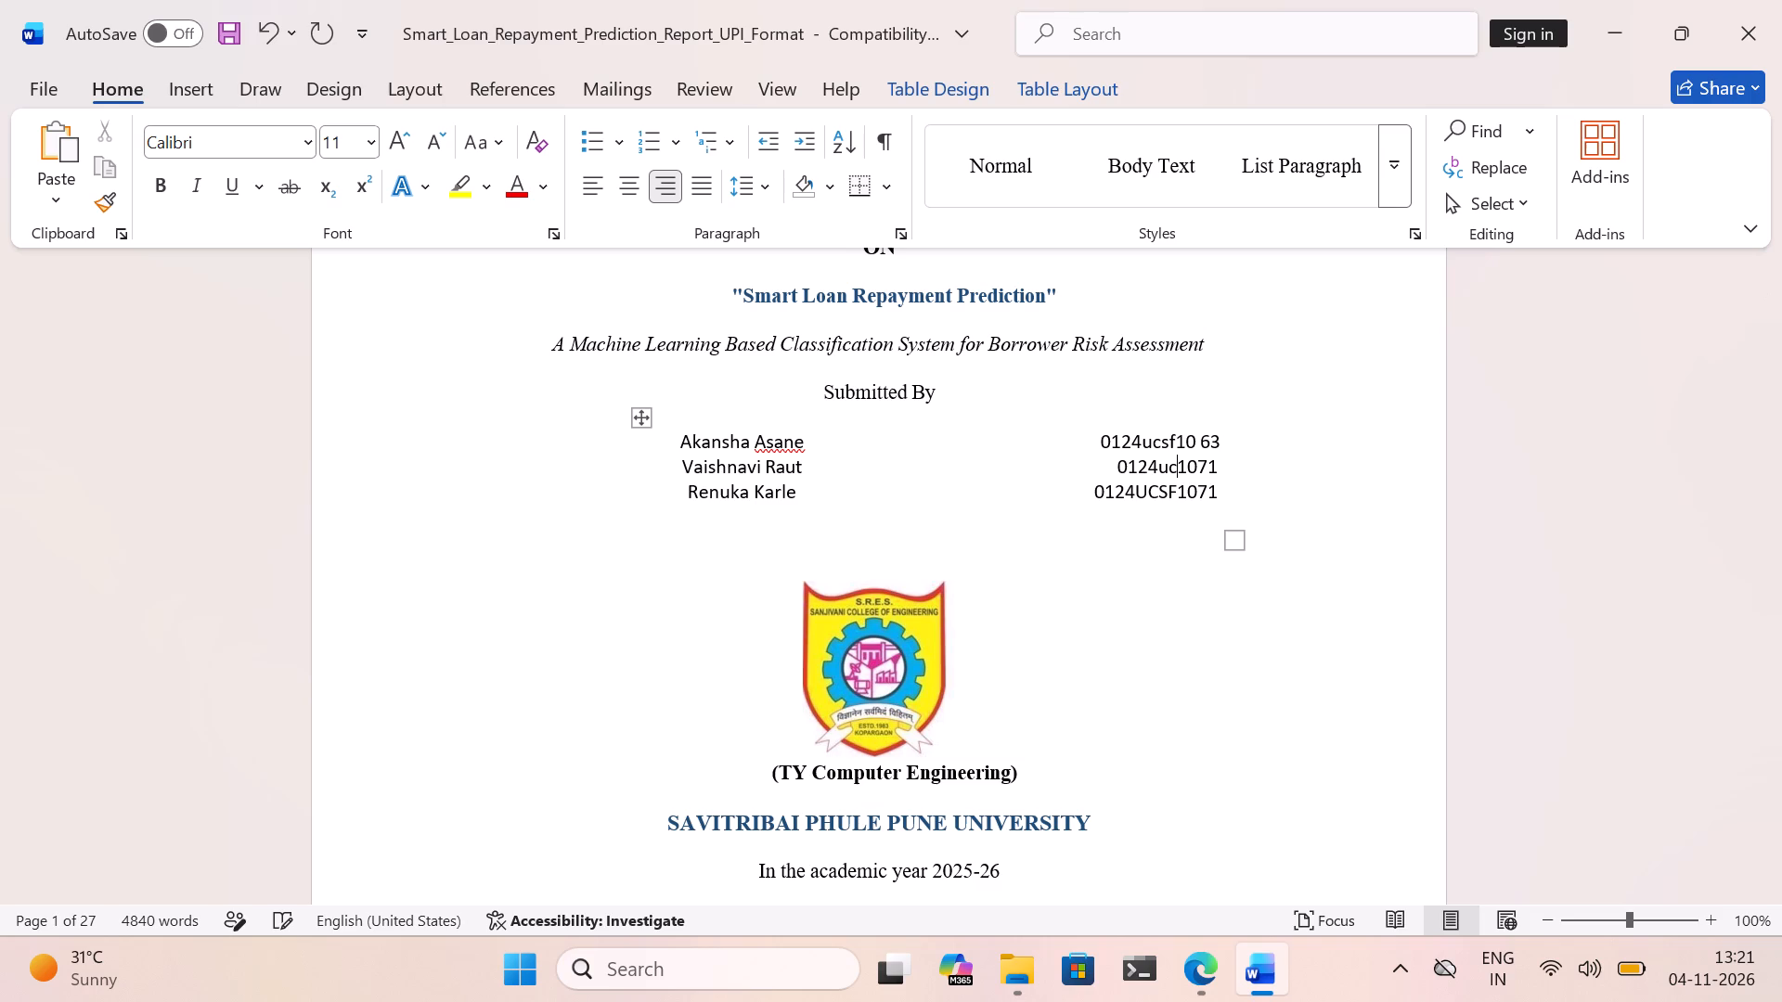
pyautogui.press('BackSpace')
pyautogui.press('BackSpace')
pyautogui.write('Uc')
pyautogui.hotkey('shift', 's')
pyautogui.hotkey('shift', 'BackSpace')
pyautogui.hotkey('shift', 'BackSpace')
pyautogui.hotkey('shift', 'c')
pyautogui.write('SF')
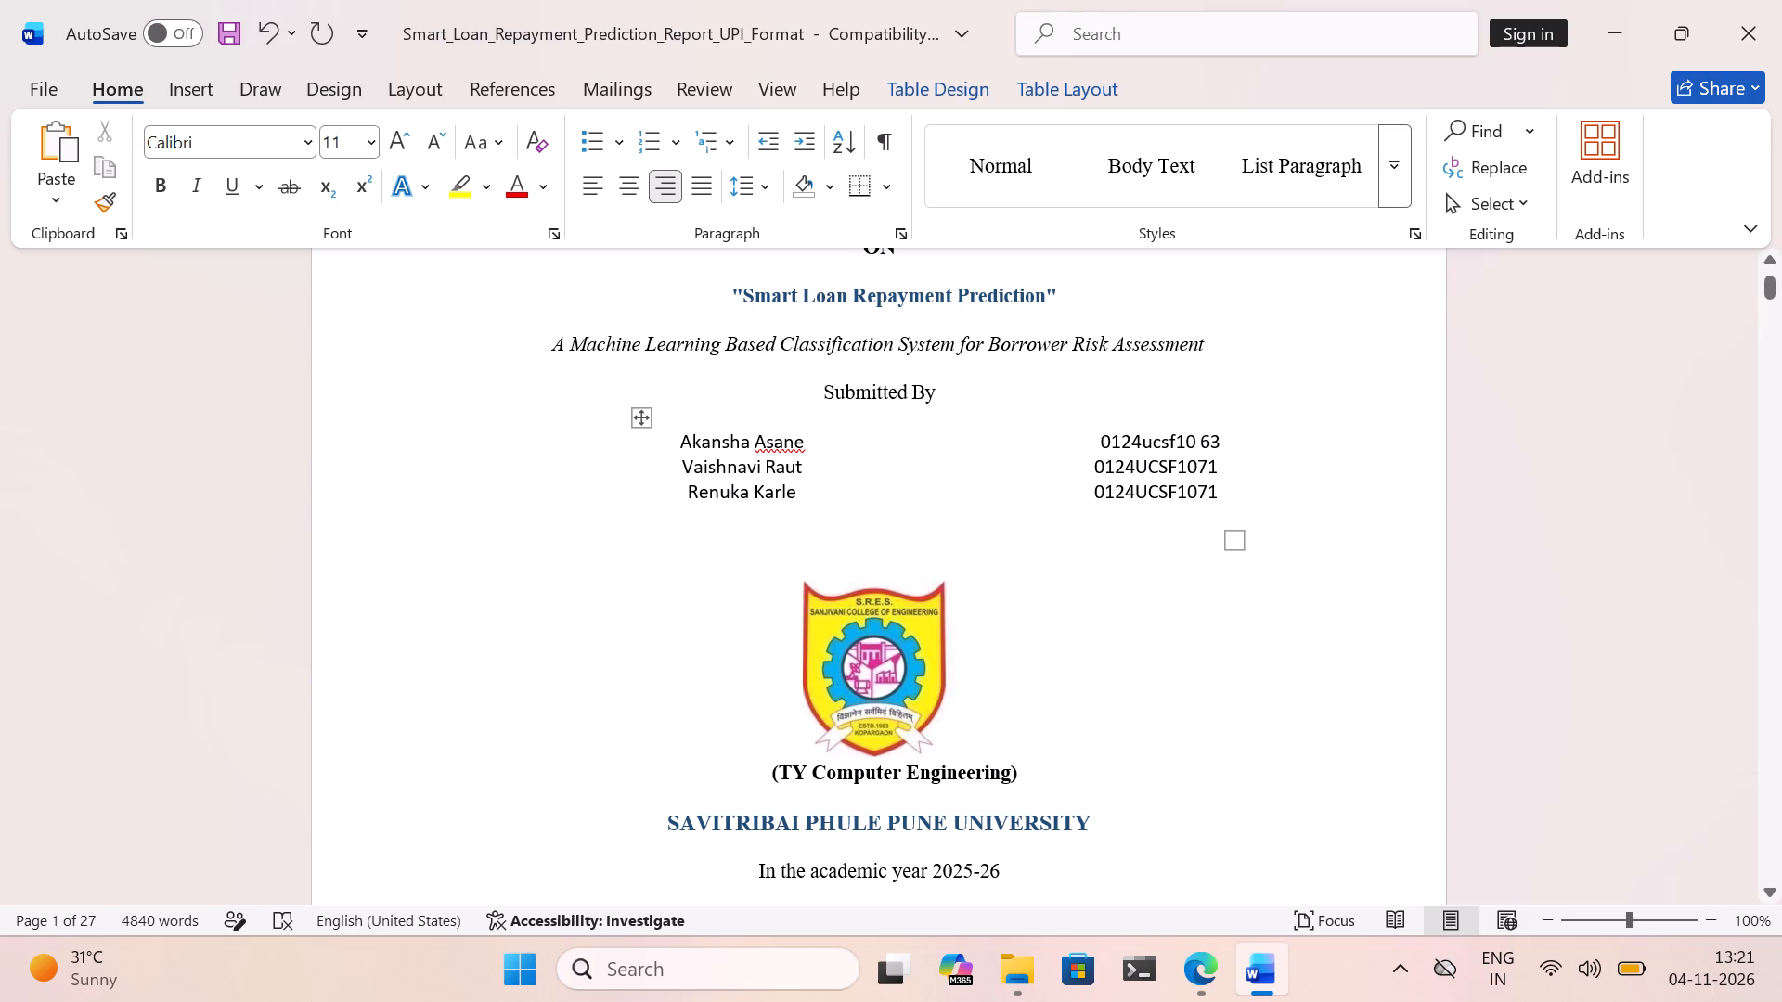
# Replace the letters in the first student's roll number on the cover page with uppercase "UCF" and remove the space between its digits.
pyautogui.click(1177, 438)
pyautogui.press('BackSpace')
pyautogui.press('BackSpace')
pyautogui.press('BackSpace')
pyautogui.press('BackSpace')
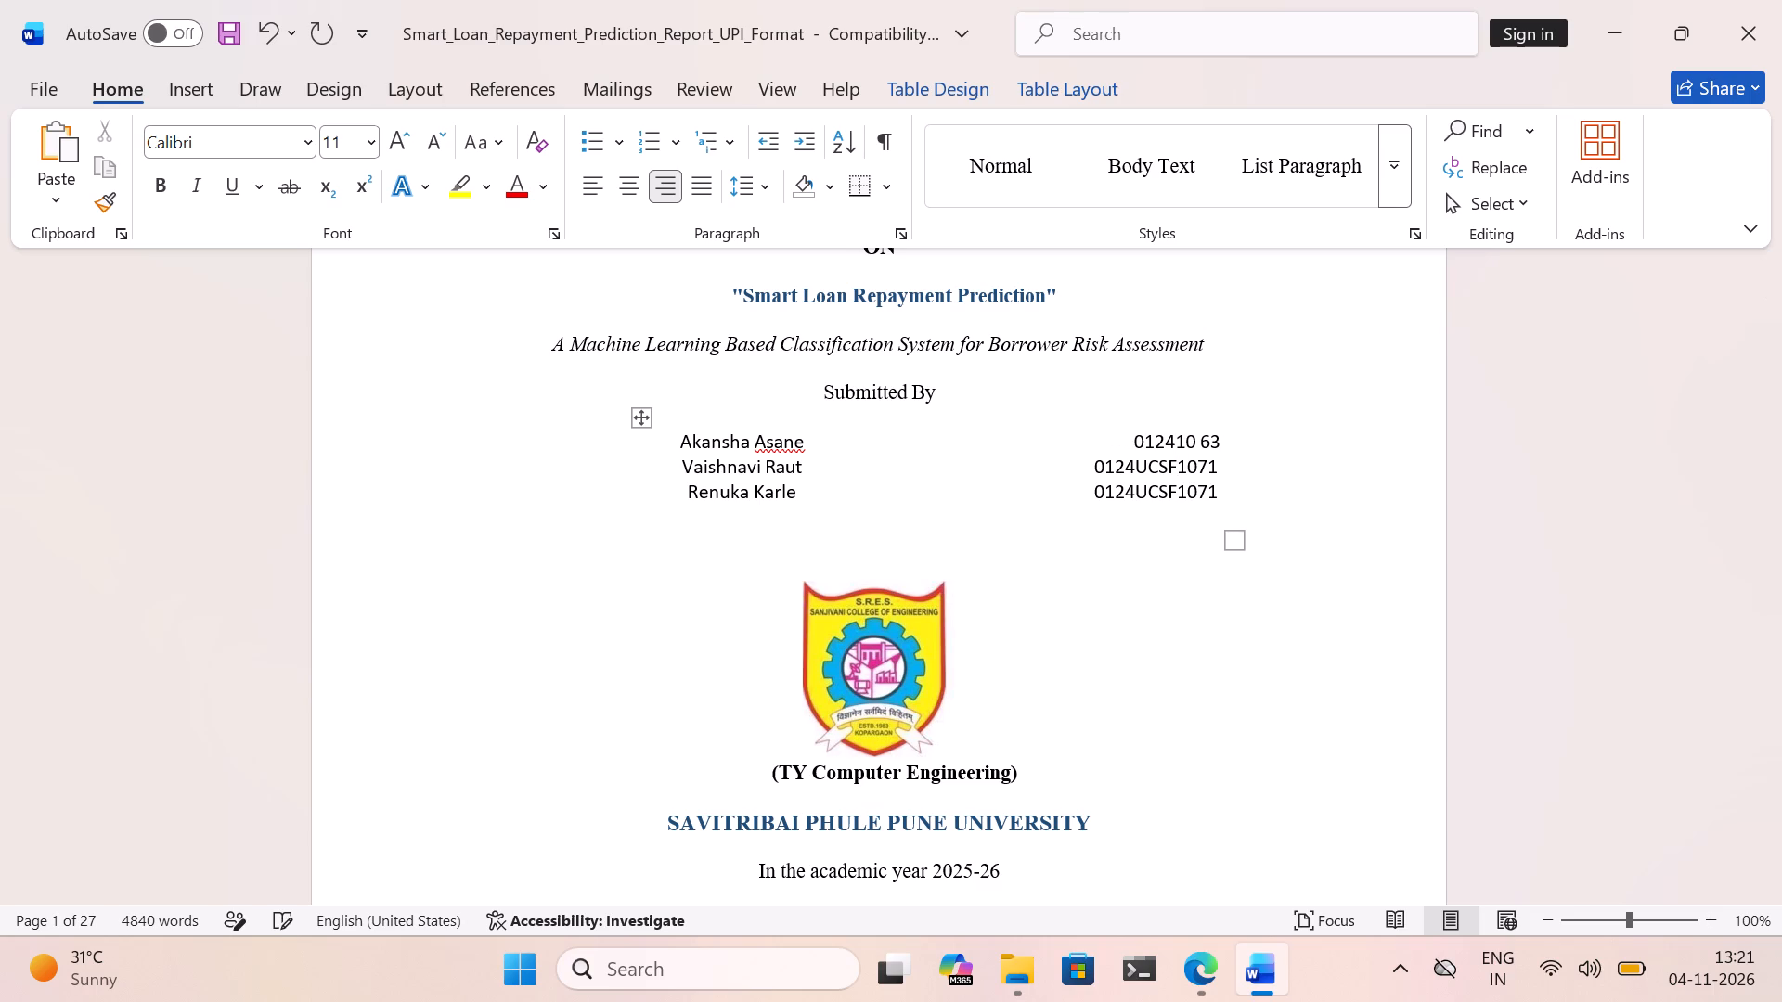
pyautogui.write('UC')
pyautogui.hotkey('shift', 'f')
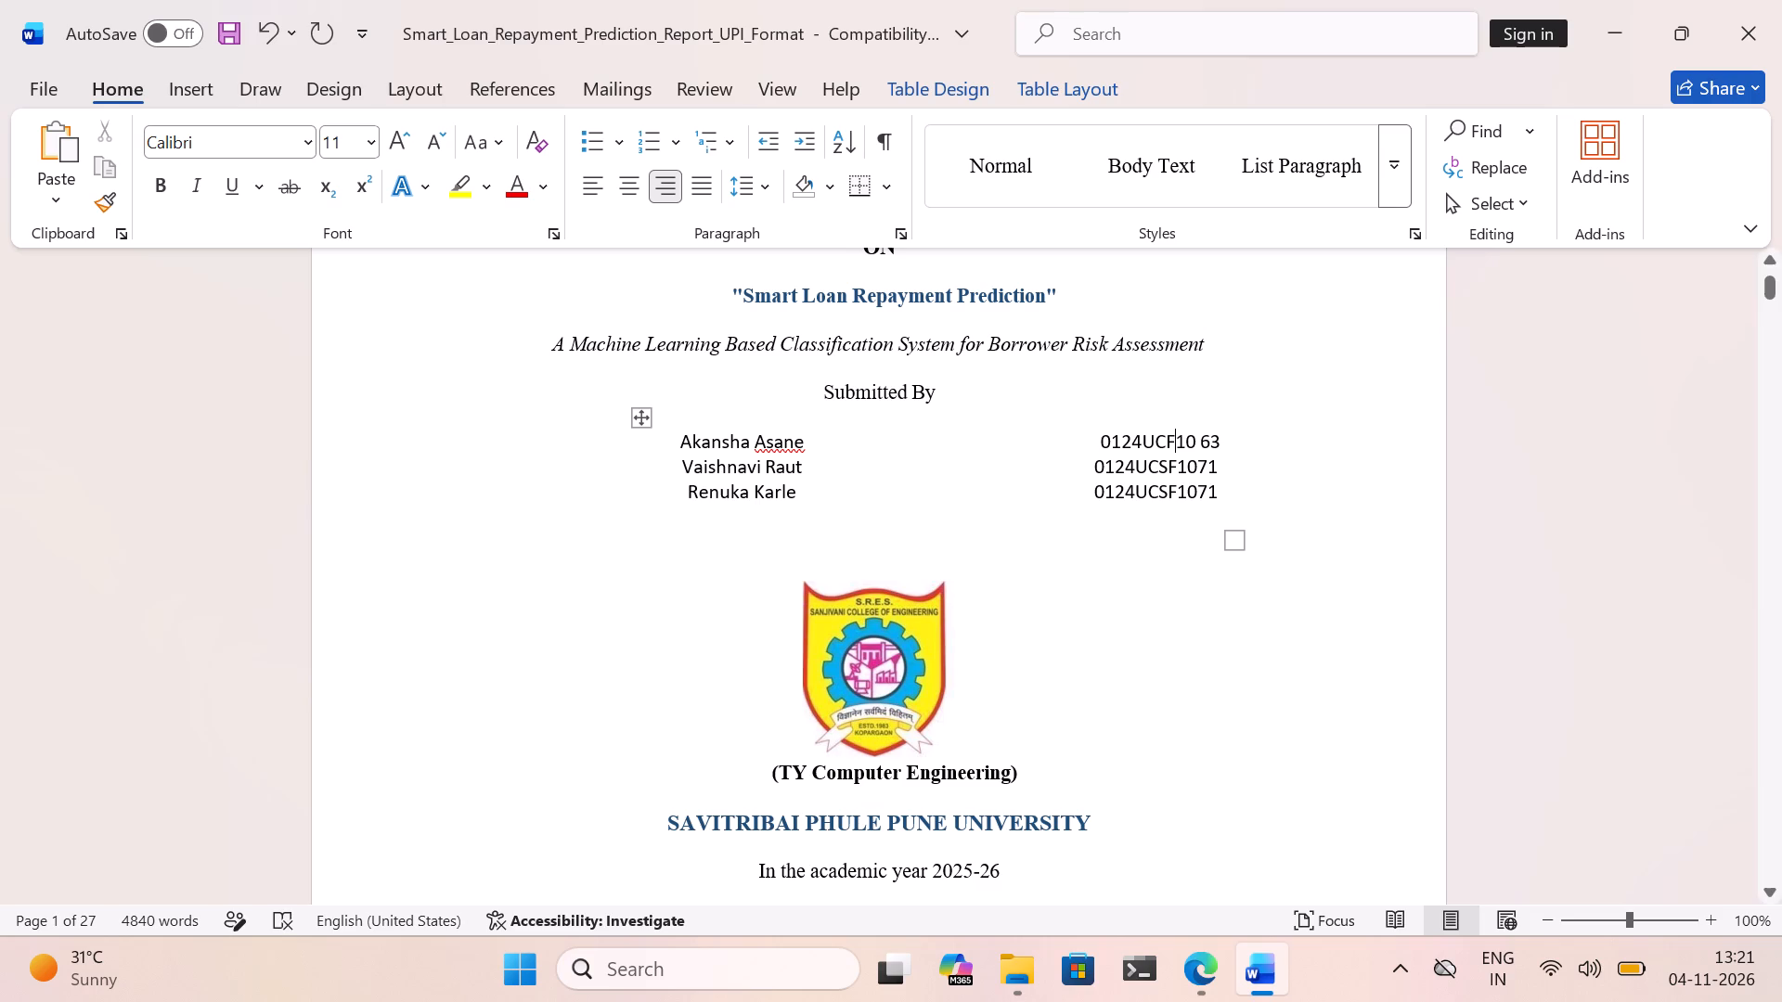
pyautogui.scroll(-1, 1259, 502)
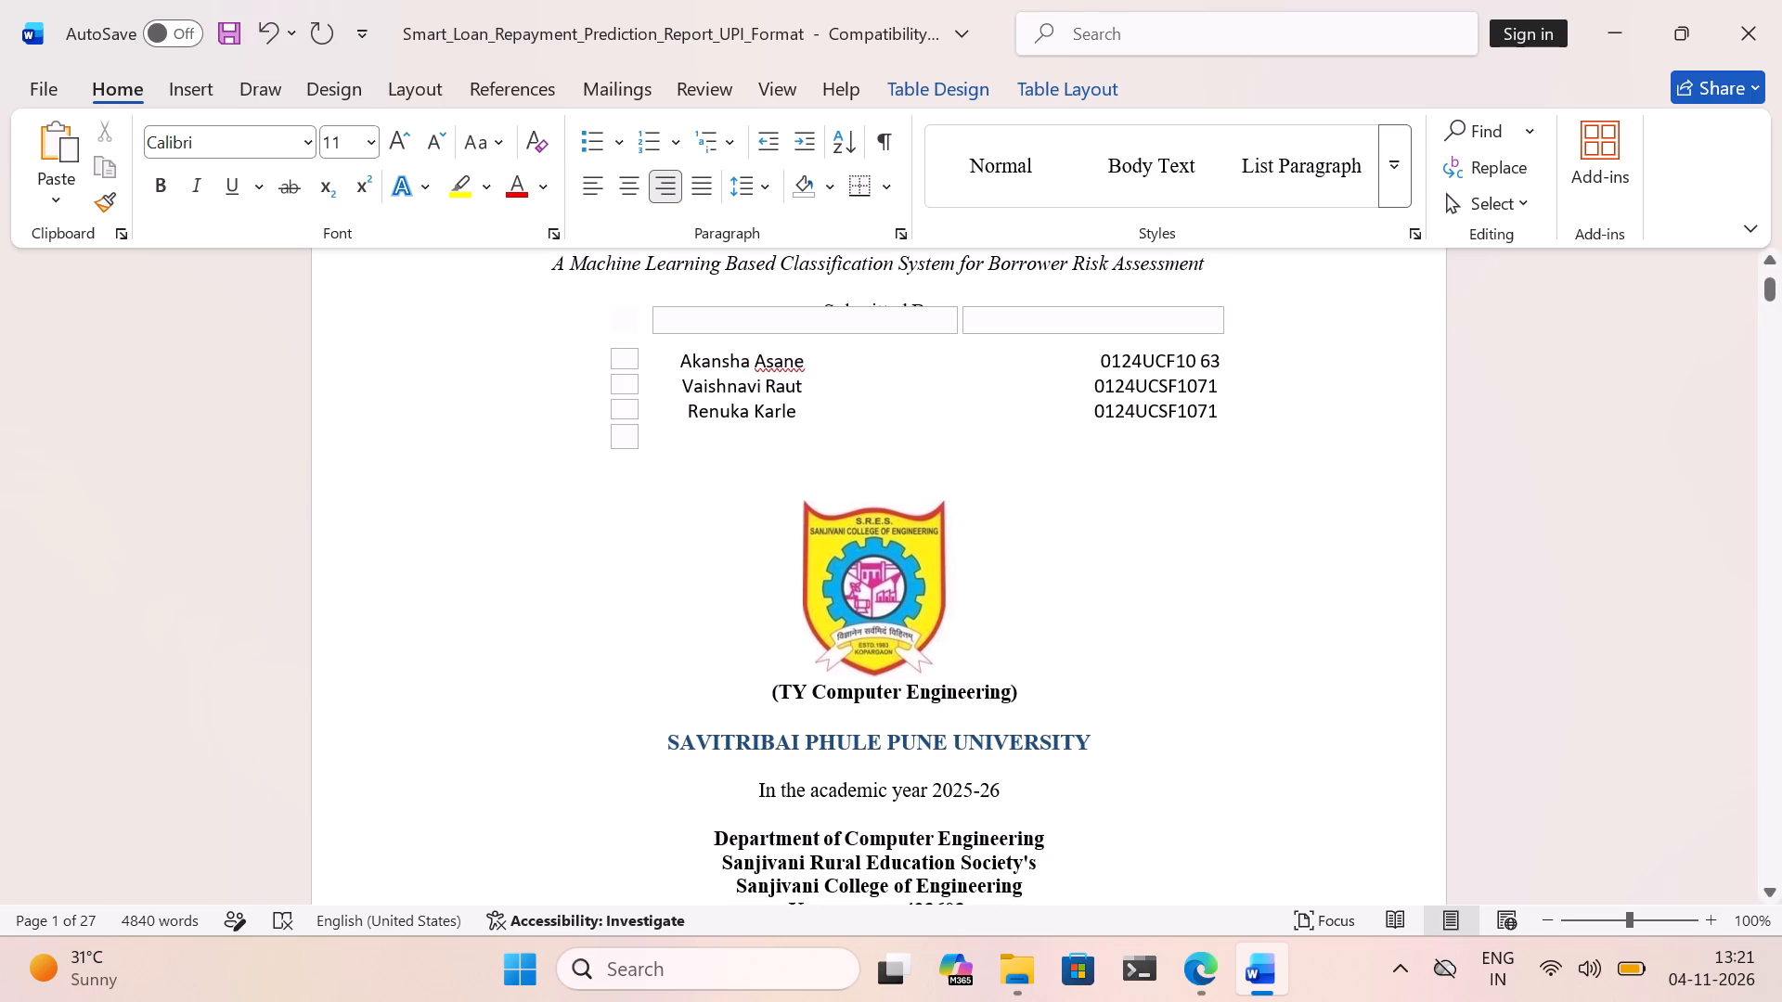
pyautogui.click(1199, 355)
pyautogui.press('BackSpace')
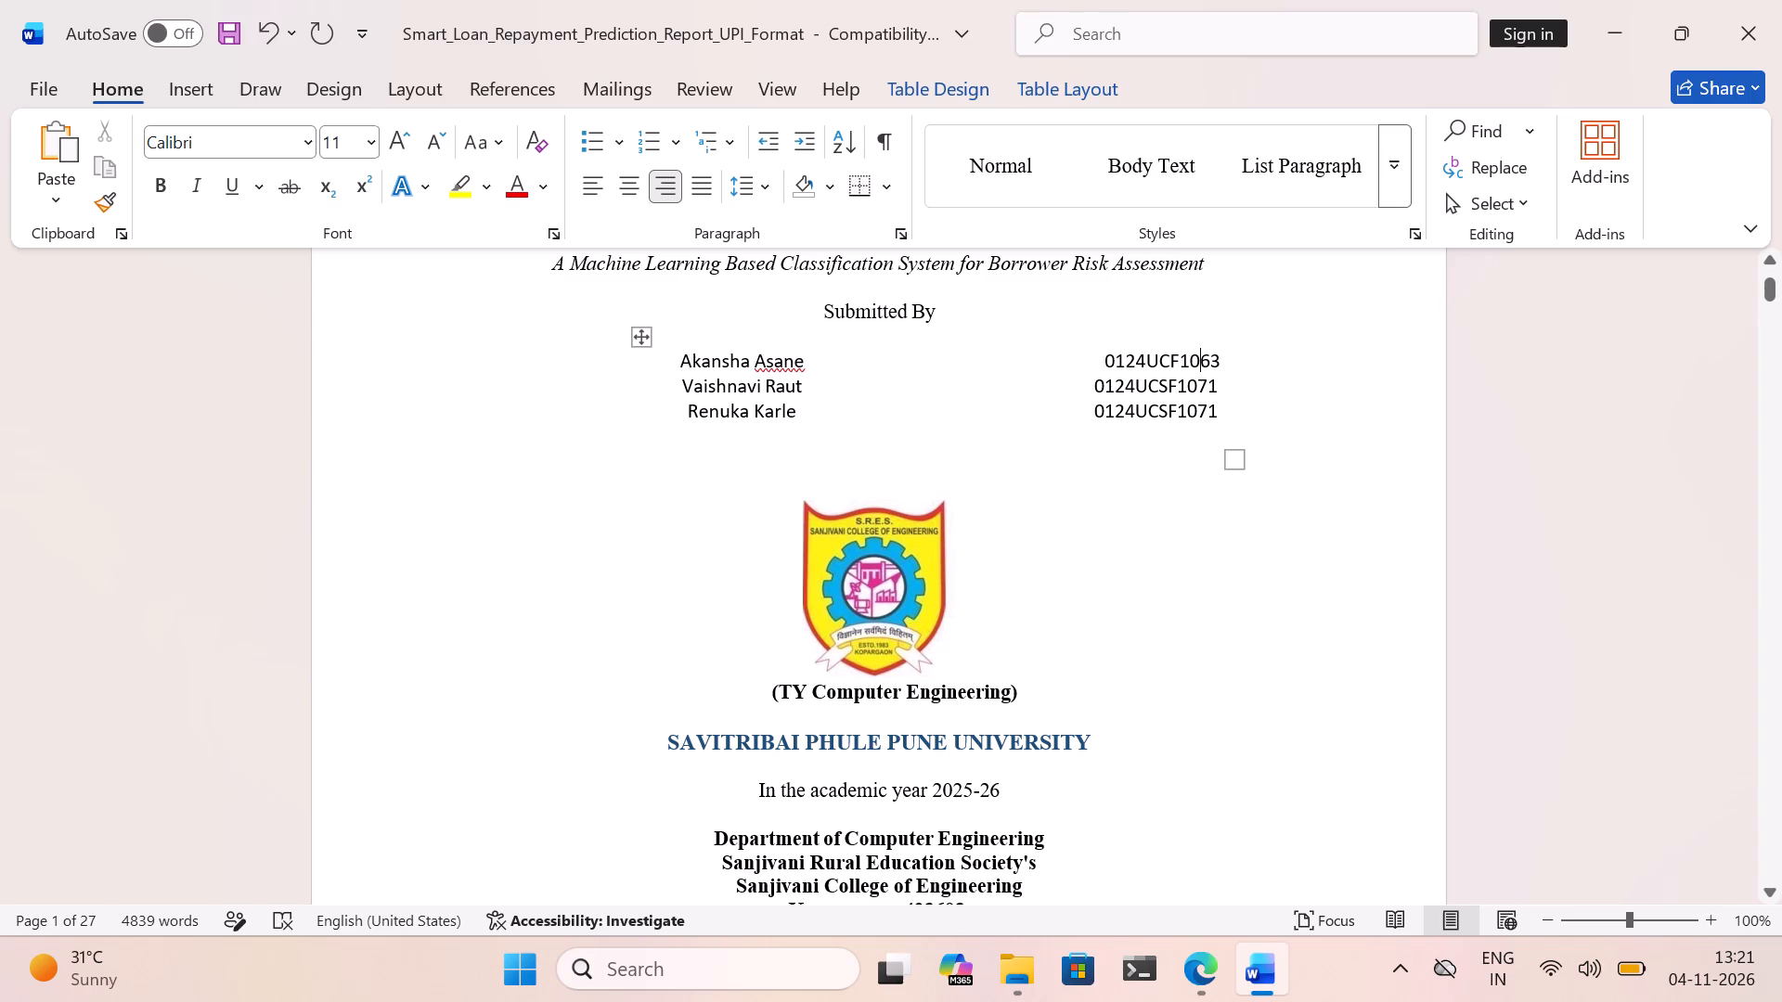
# Copy the fourth student's name from the certificate page table and paste it into a new row below the third student on the cover page.
pyautogui.scroll(-1, 1253, 405)
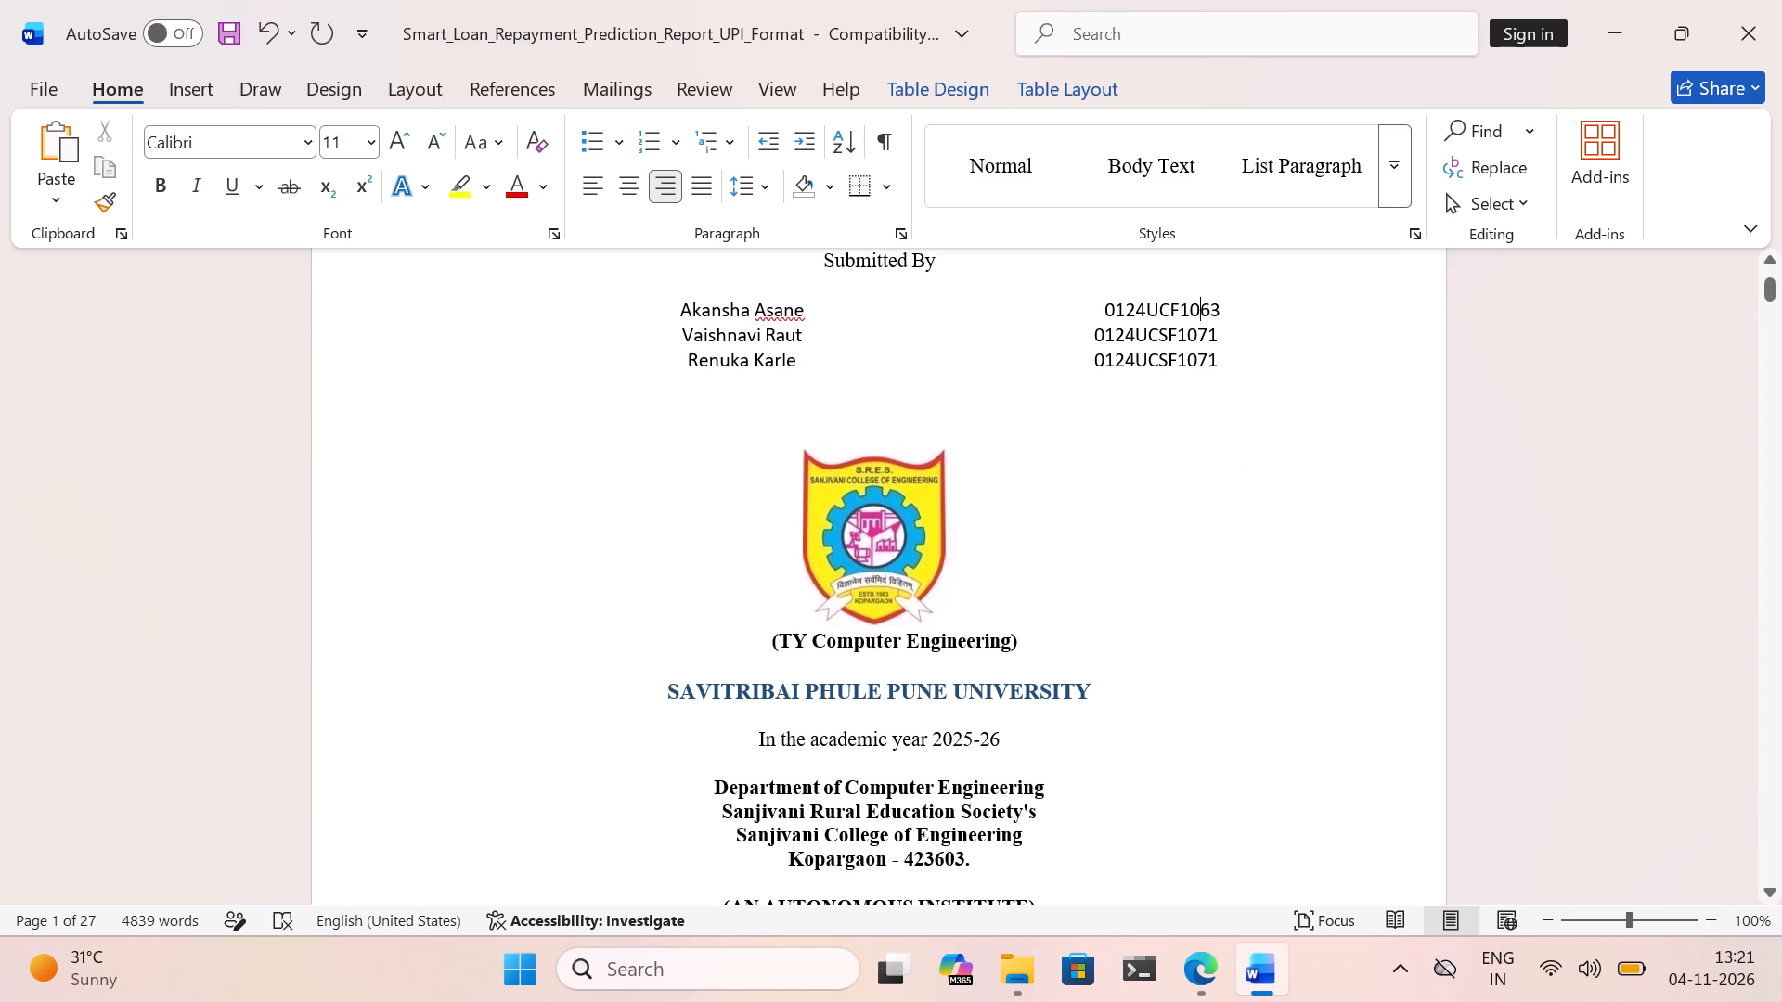
pyautogui.scroll(-6, 1206, 497)
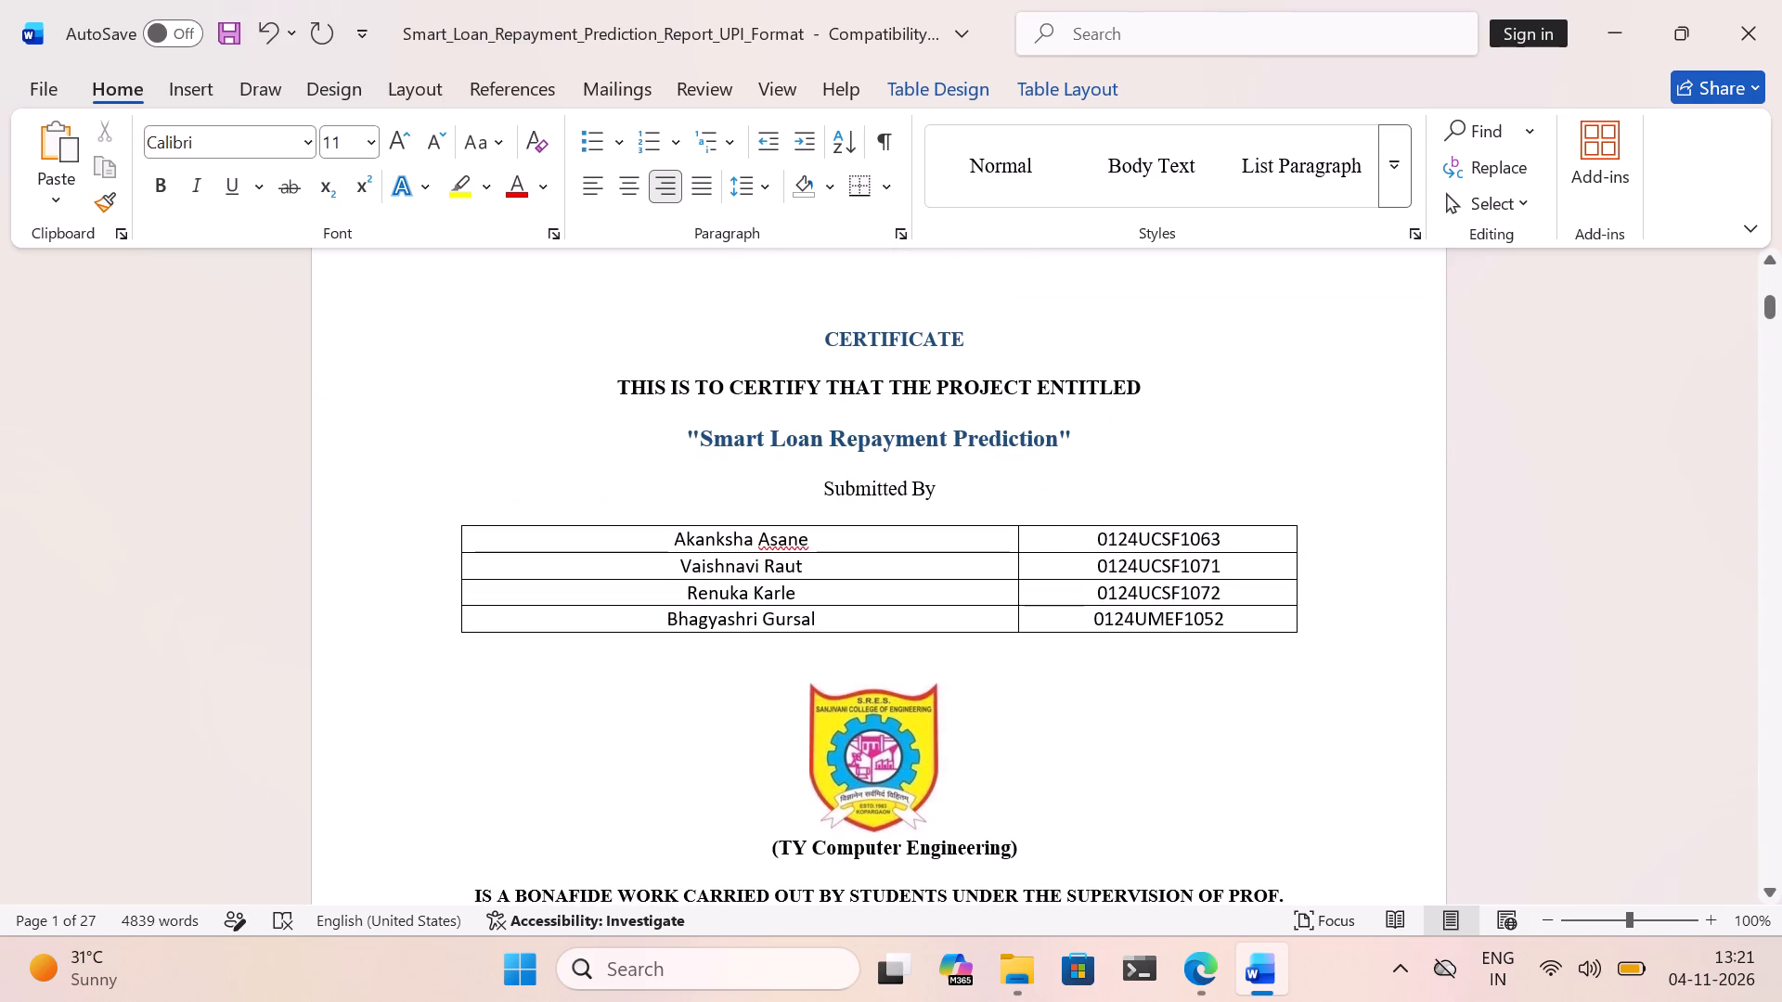
pyautogui.moveTo(821, 623); pyautogui.dragTo(667, 618)
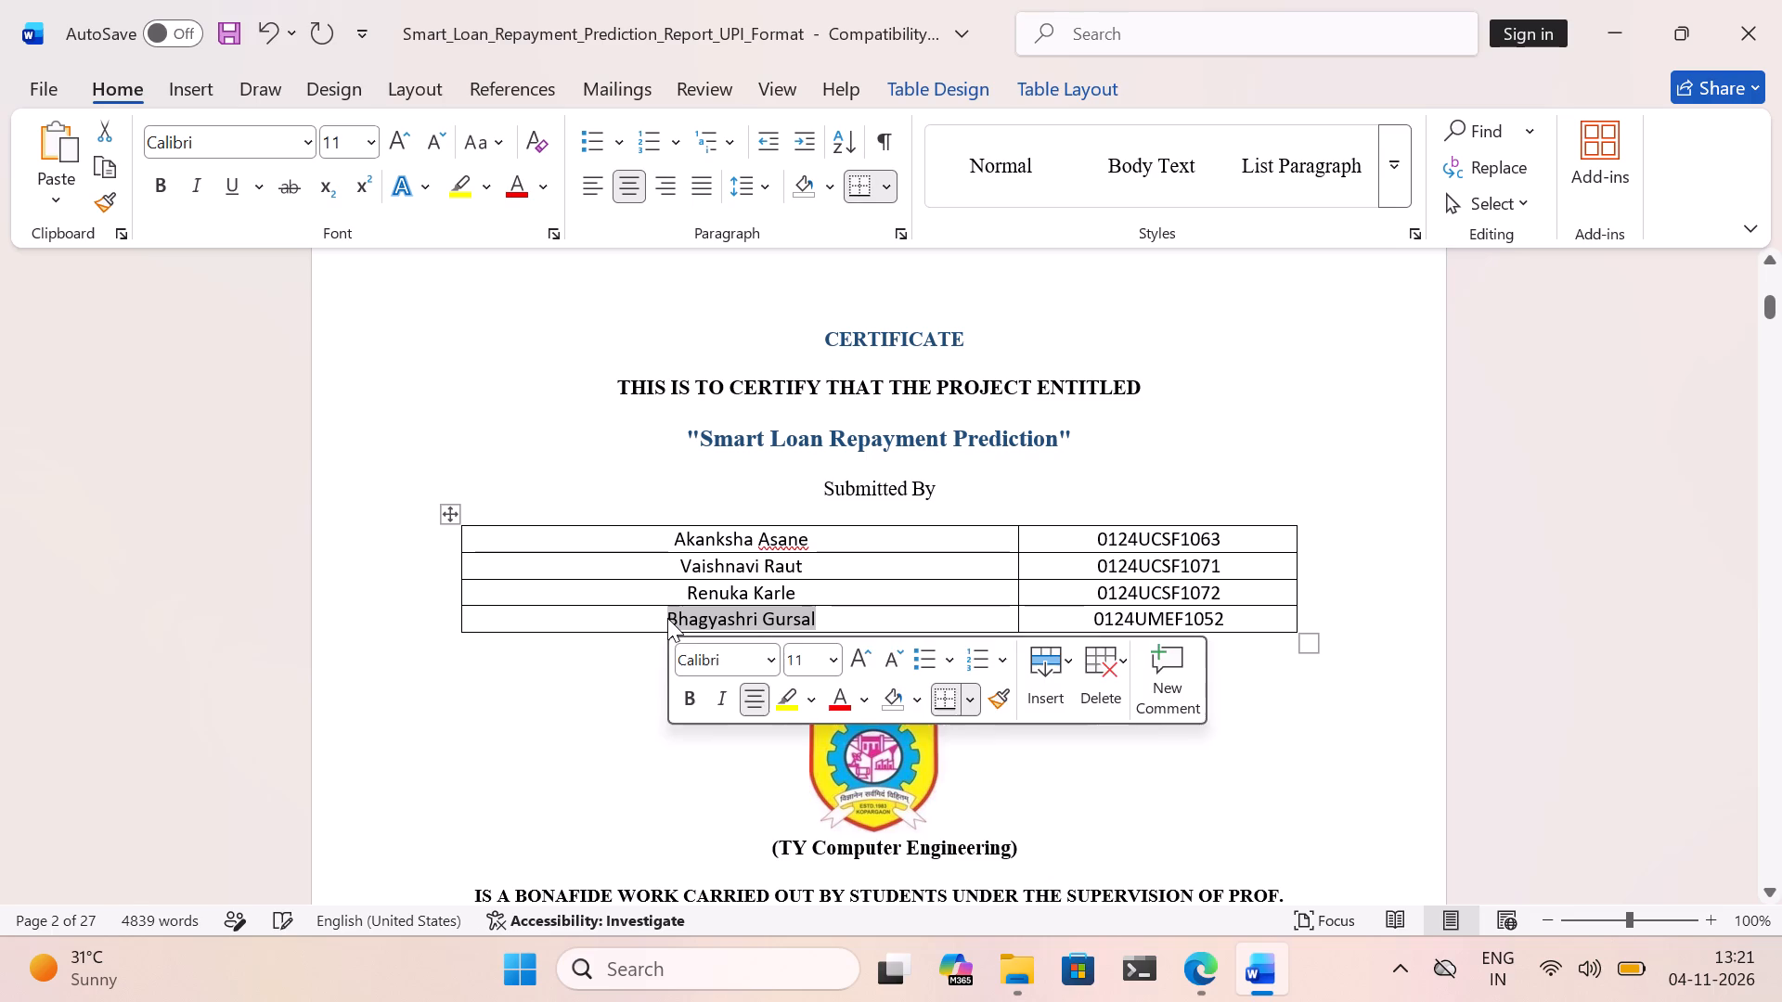
pyautogui.hotkey('ctrl', 'c')
pyautogui.scroll(3, 1154, 404)
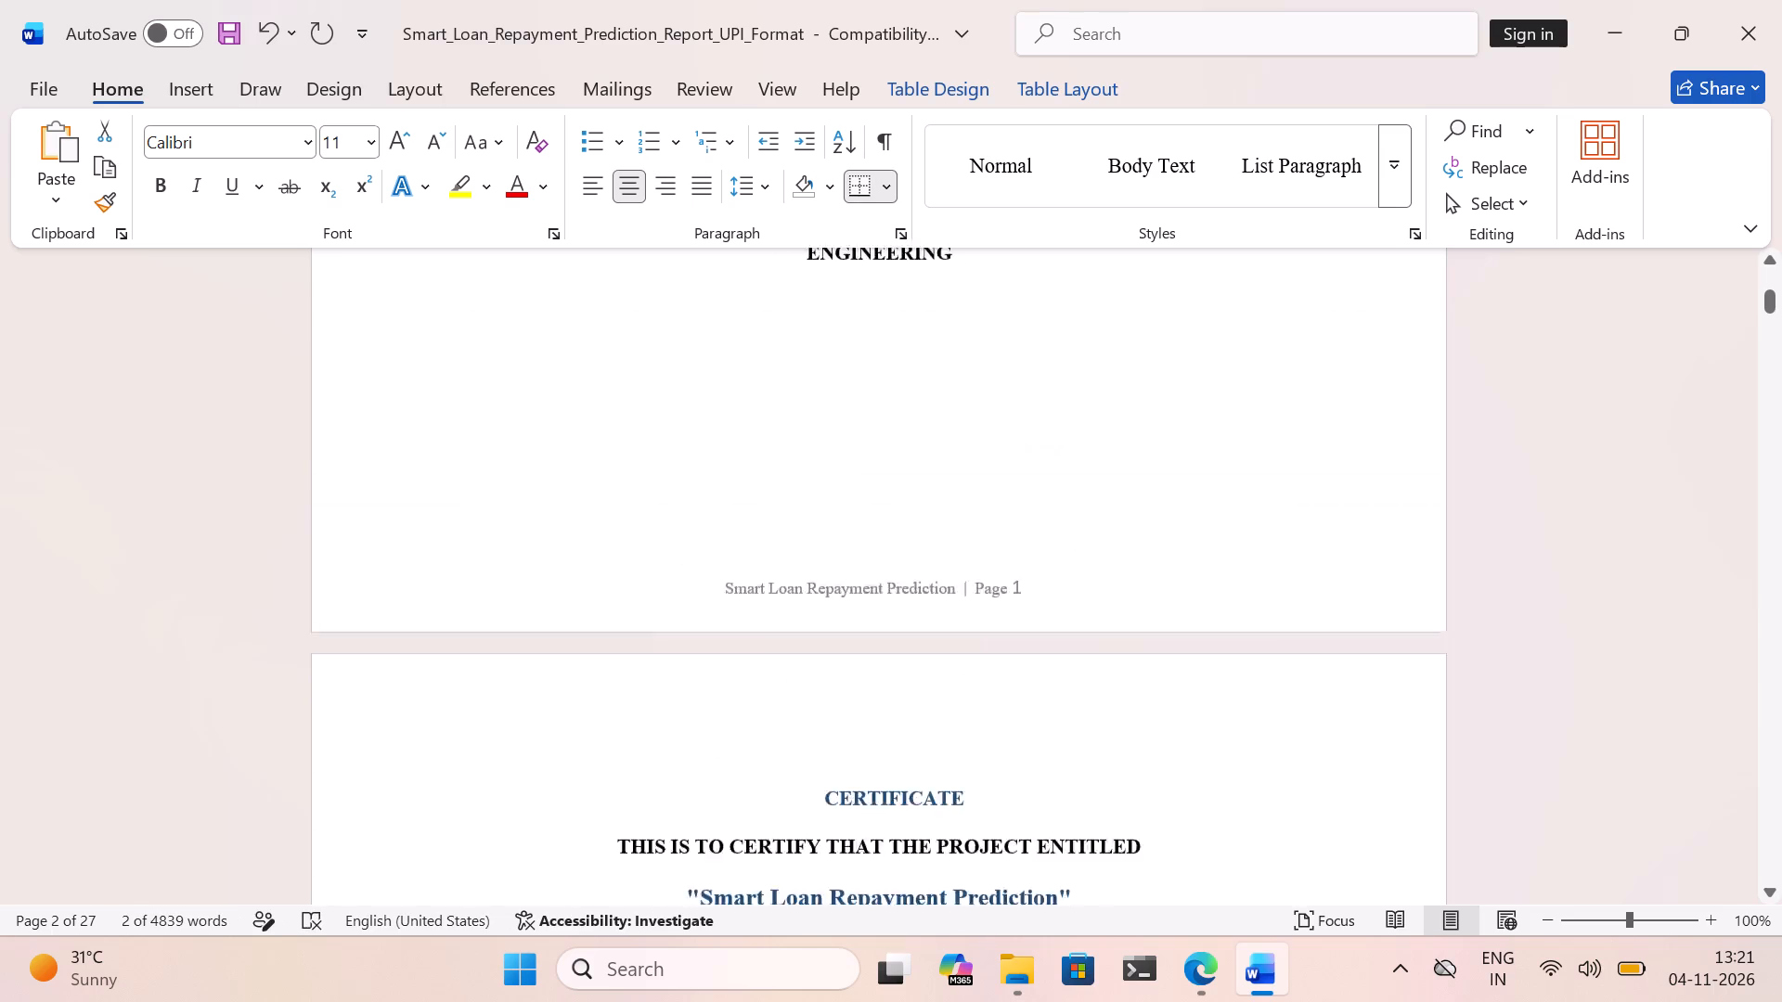
pyautogui.scroll(3, 1154, 404)
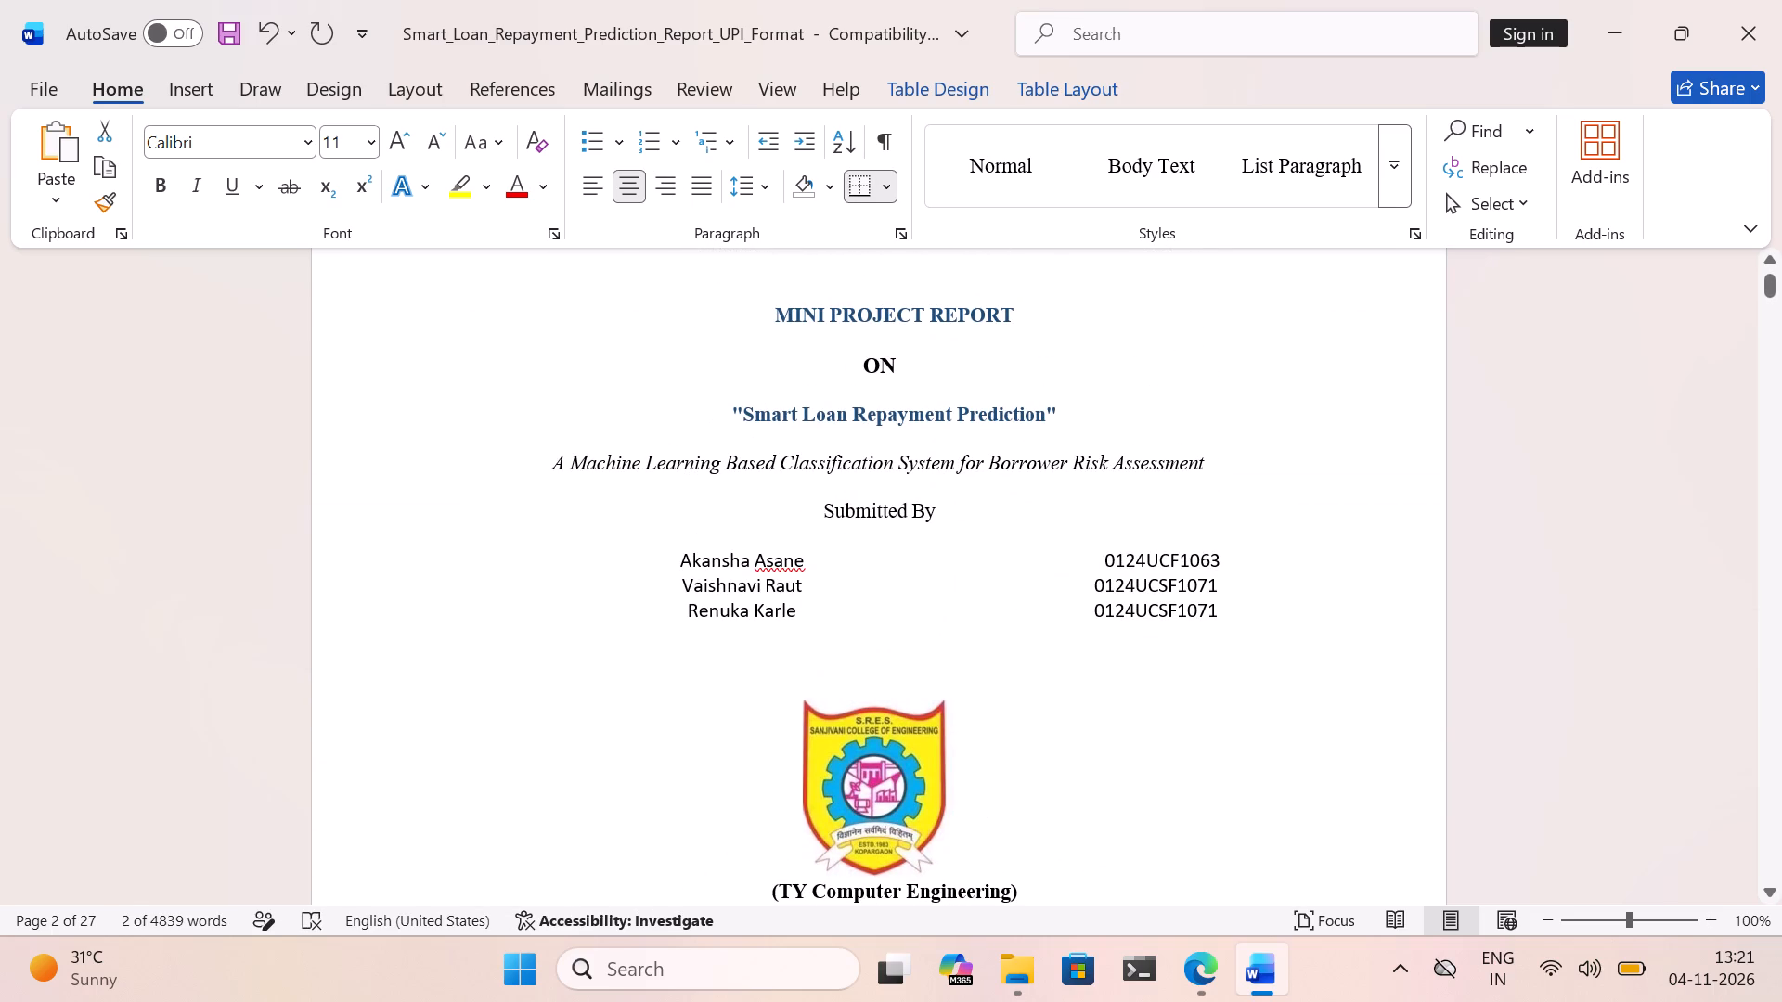
pyautogui.click(1226, 608)
pyautogui.press('Return')
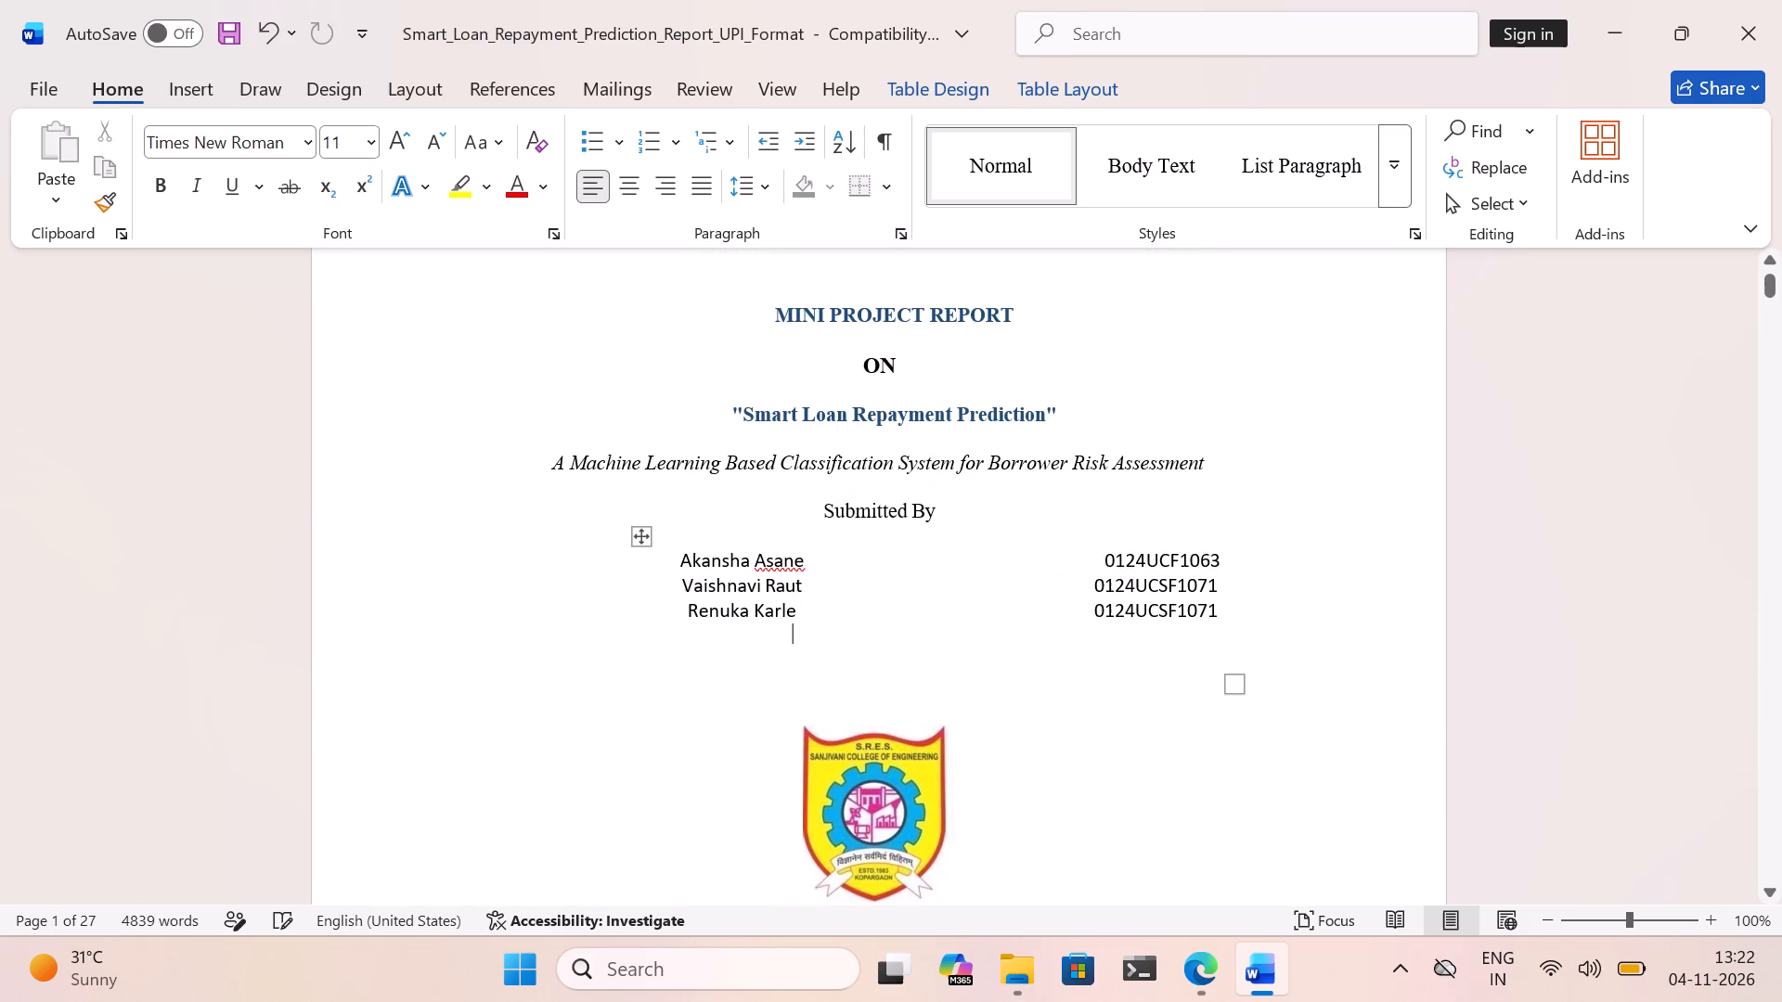
pyautogui.hotkey('ctrl', 'v')
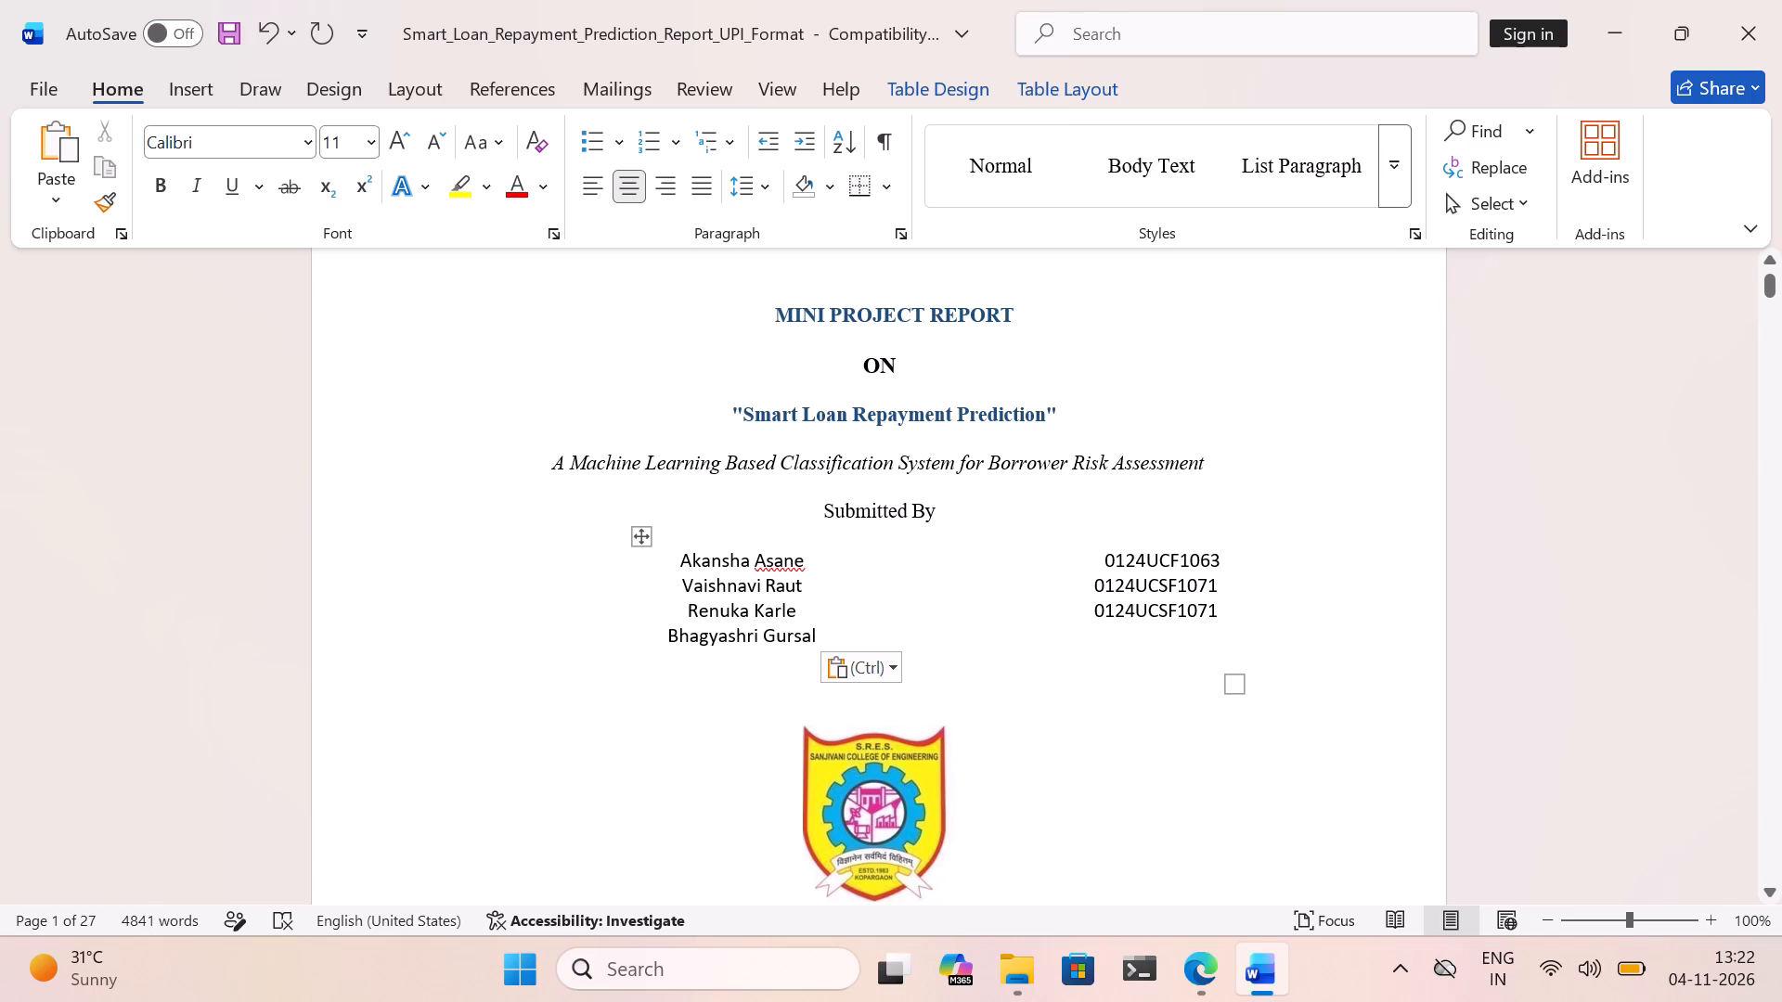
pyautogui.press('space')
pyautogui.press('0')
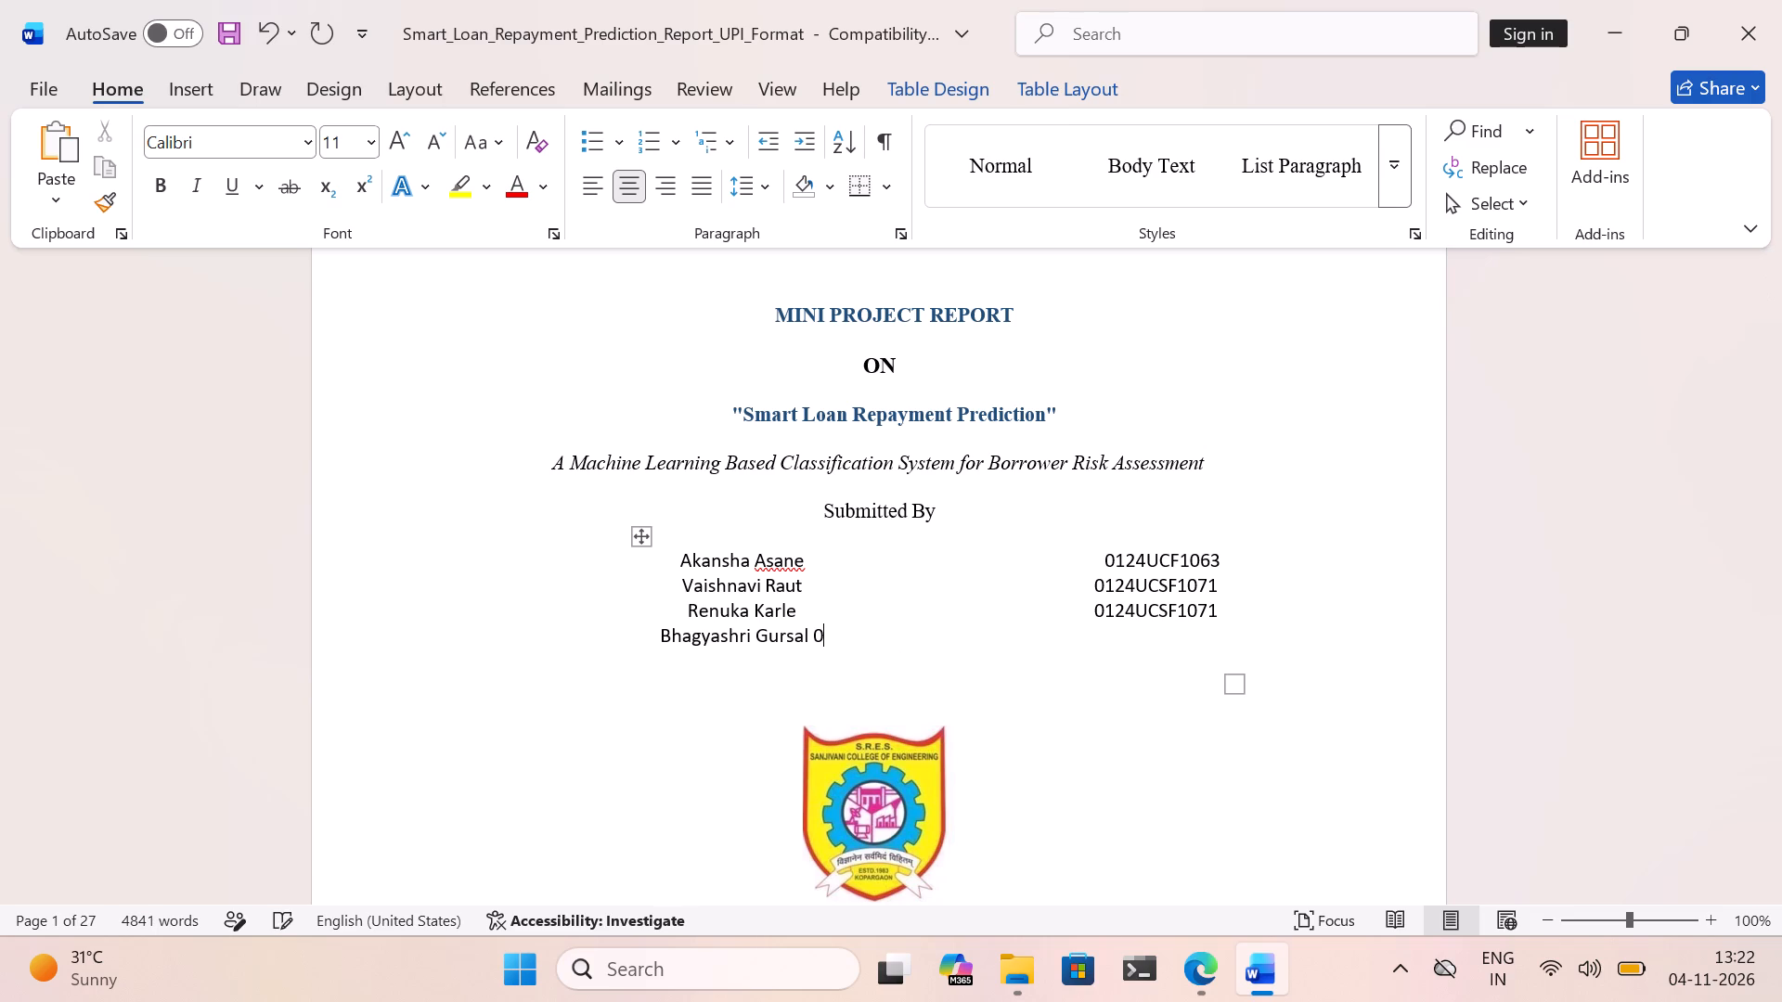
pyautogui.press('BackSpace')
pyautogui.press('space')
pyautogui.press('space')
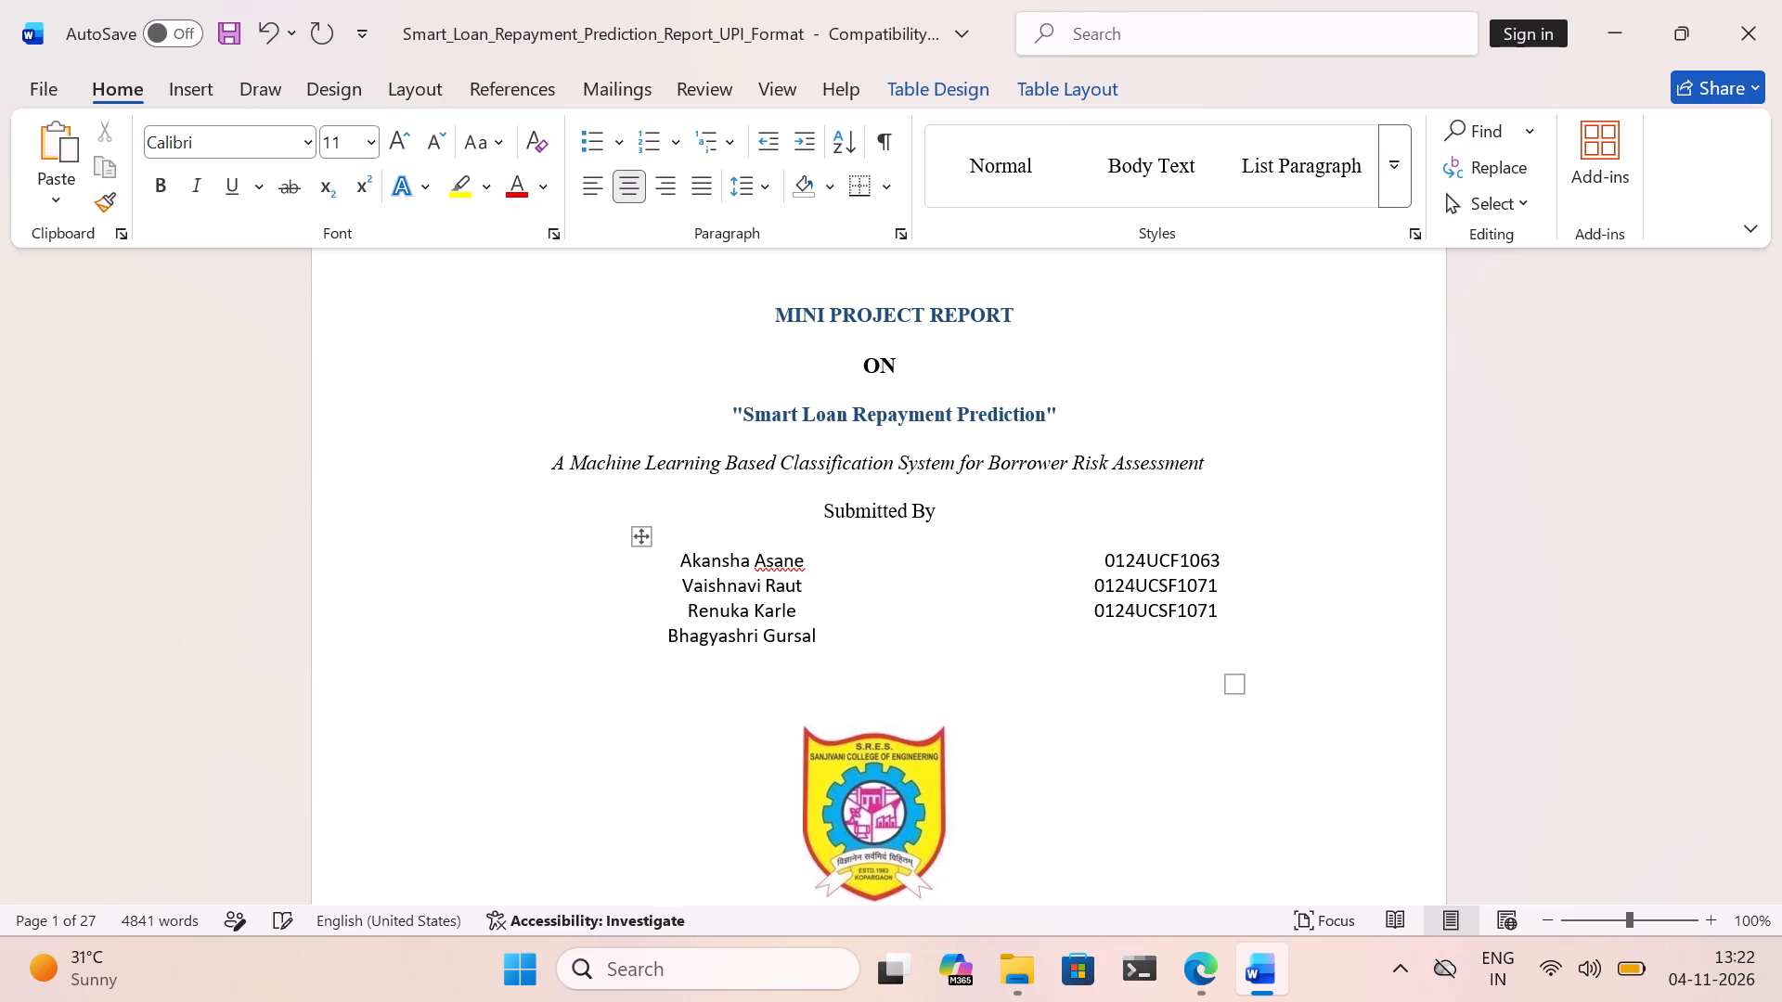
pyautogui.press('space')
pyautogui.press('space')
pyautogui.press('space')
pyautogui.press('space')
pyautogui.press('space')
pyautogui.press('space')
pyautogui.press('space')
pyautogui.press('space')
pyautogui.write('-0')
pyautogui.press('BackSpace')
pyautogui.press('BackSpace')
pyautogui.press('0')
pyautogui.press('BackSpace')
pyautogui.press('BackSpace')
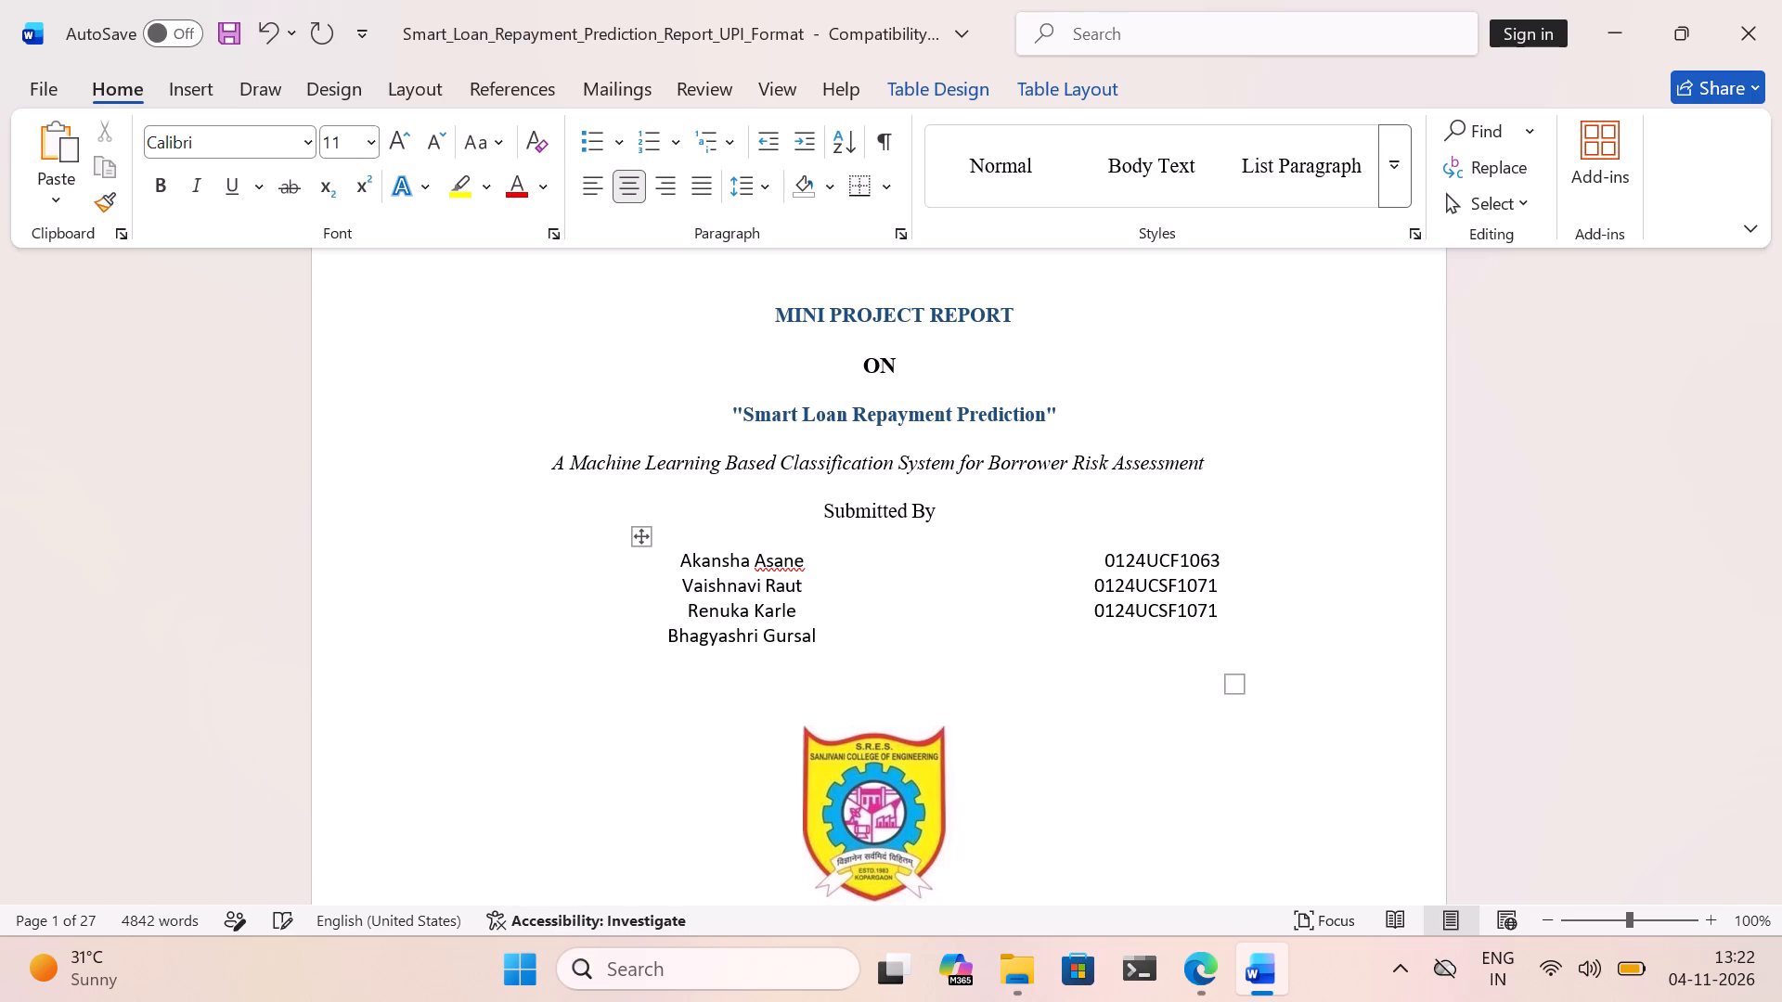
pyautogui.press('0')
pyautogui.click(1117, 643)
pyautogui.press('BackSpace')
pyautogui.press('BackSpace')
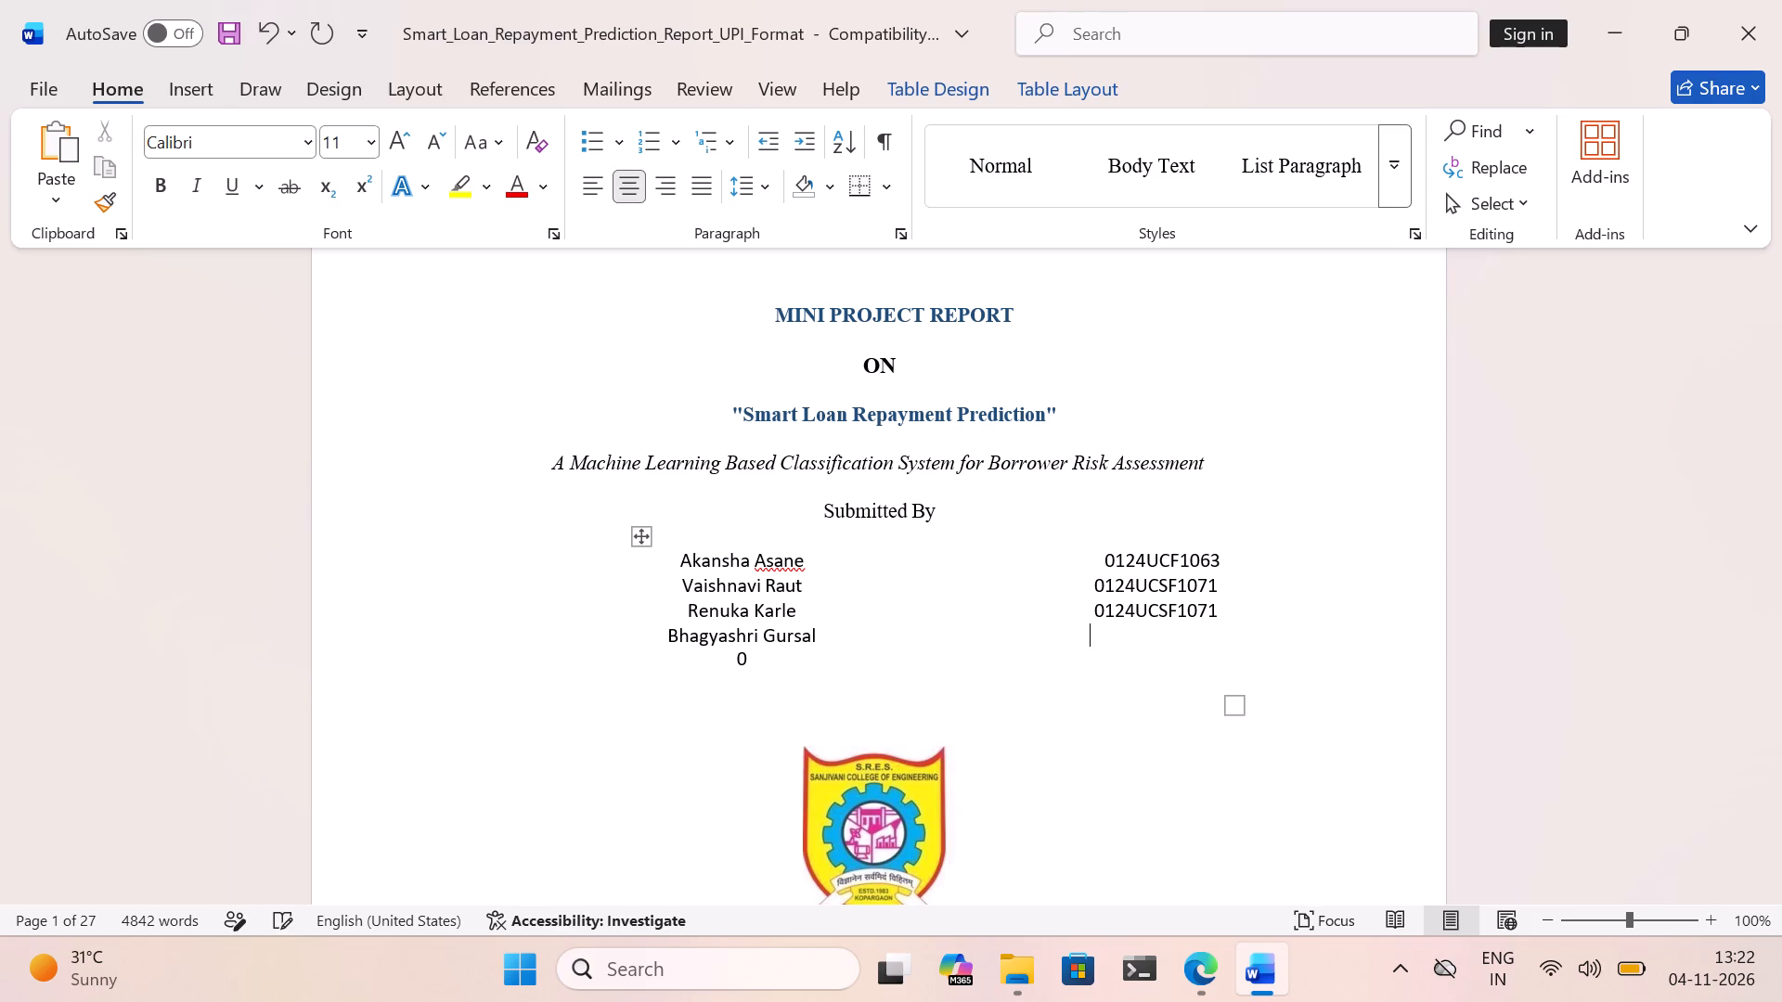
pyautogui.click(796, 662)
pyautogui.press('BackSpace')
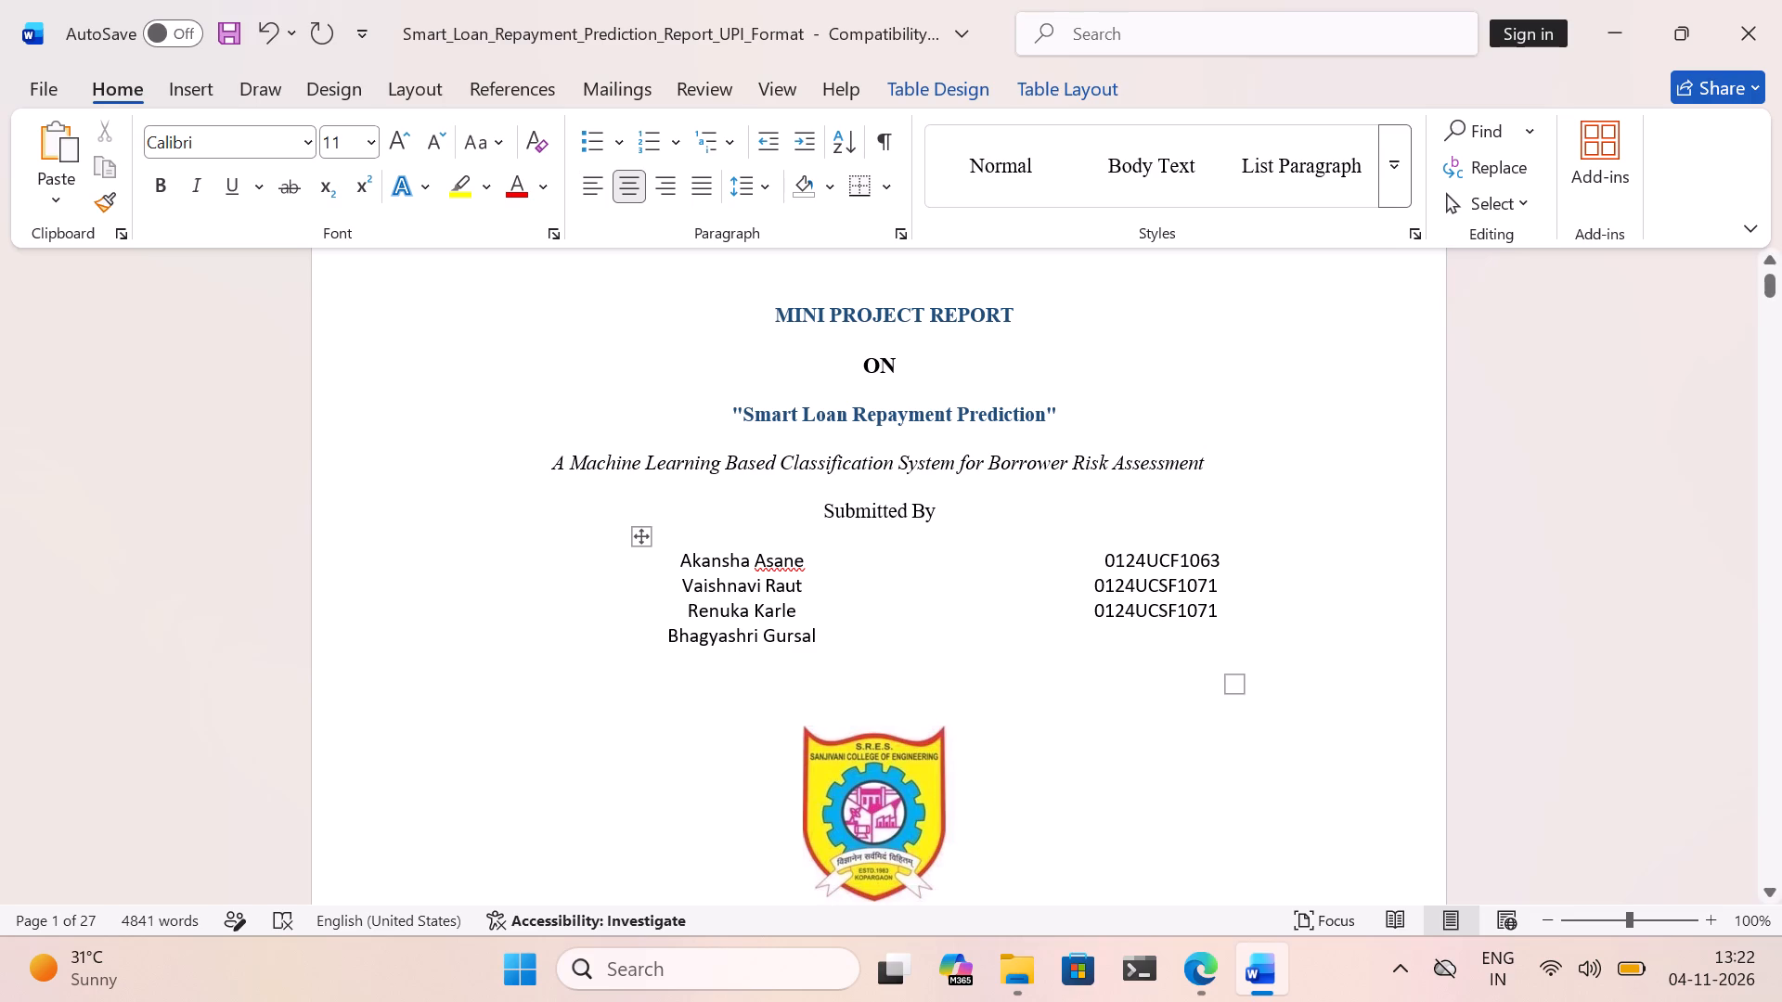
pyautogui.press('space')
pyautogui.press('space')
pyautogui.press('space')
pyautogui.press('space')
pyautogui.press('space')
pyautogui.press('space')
# Enter the fourth student's roll number with the letters "UMEF" in the cover page's roll number column, indented with spaces towards the numbers above.
pyautogui.click(1129, 644)
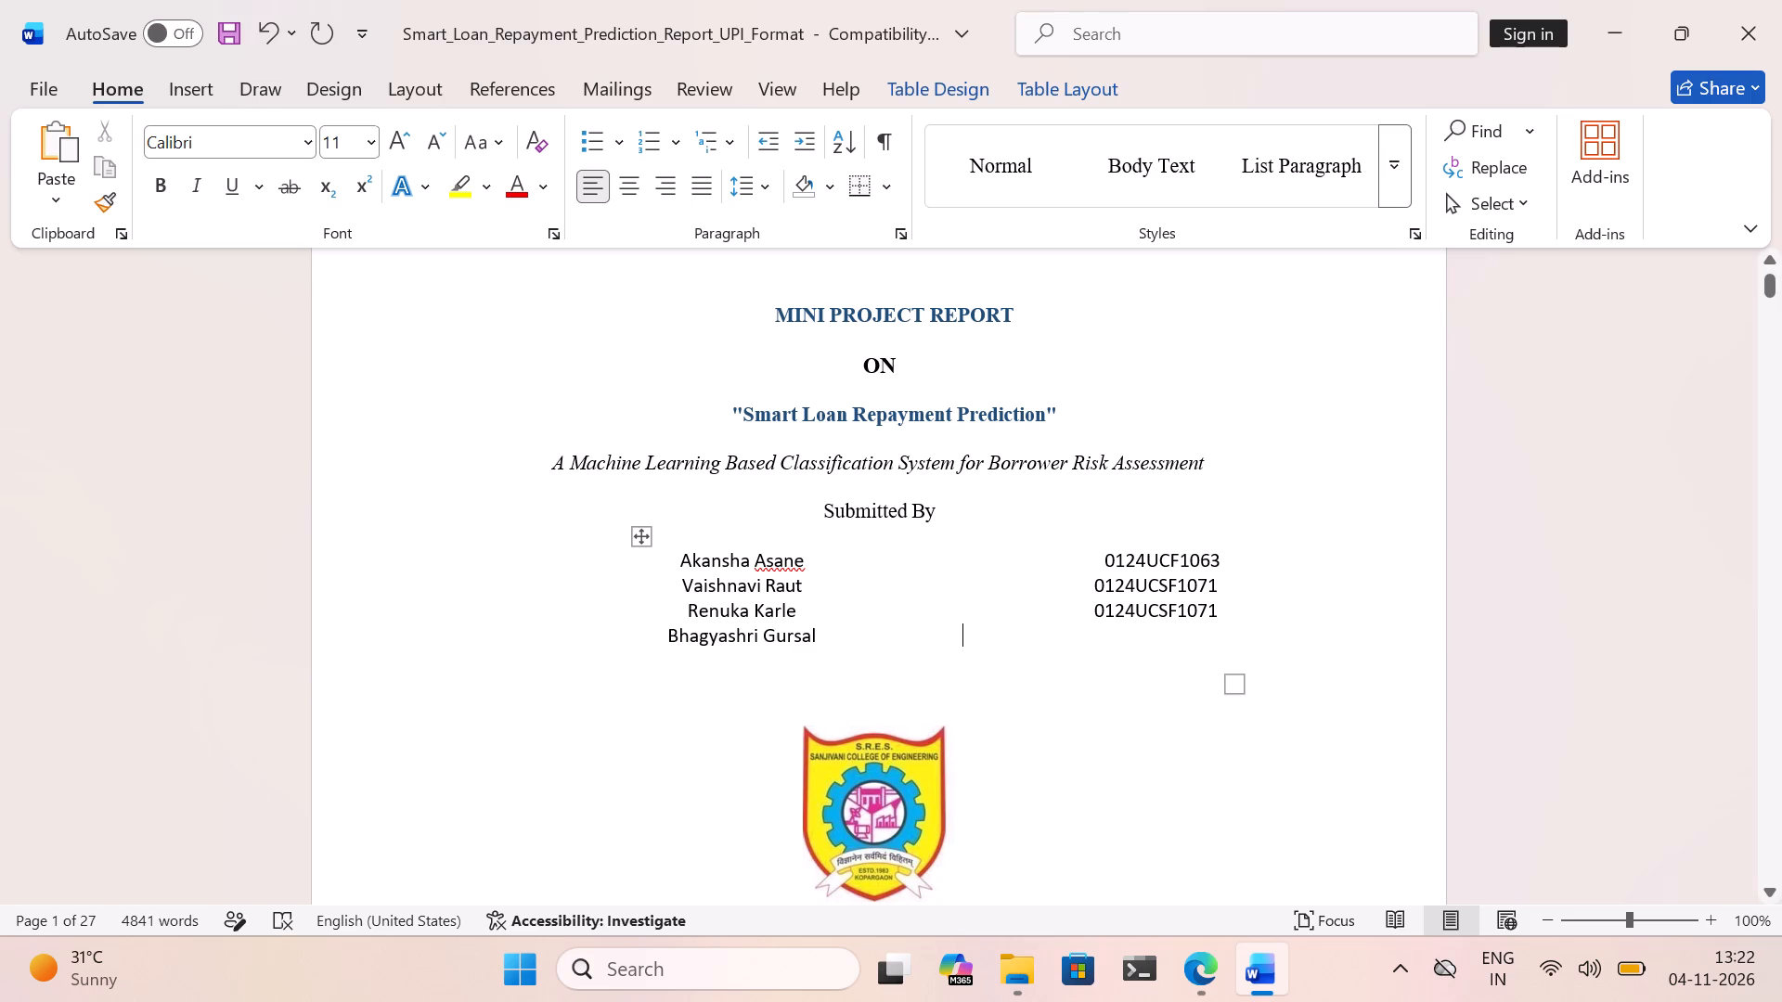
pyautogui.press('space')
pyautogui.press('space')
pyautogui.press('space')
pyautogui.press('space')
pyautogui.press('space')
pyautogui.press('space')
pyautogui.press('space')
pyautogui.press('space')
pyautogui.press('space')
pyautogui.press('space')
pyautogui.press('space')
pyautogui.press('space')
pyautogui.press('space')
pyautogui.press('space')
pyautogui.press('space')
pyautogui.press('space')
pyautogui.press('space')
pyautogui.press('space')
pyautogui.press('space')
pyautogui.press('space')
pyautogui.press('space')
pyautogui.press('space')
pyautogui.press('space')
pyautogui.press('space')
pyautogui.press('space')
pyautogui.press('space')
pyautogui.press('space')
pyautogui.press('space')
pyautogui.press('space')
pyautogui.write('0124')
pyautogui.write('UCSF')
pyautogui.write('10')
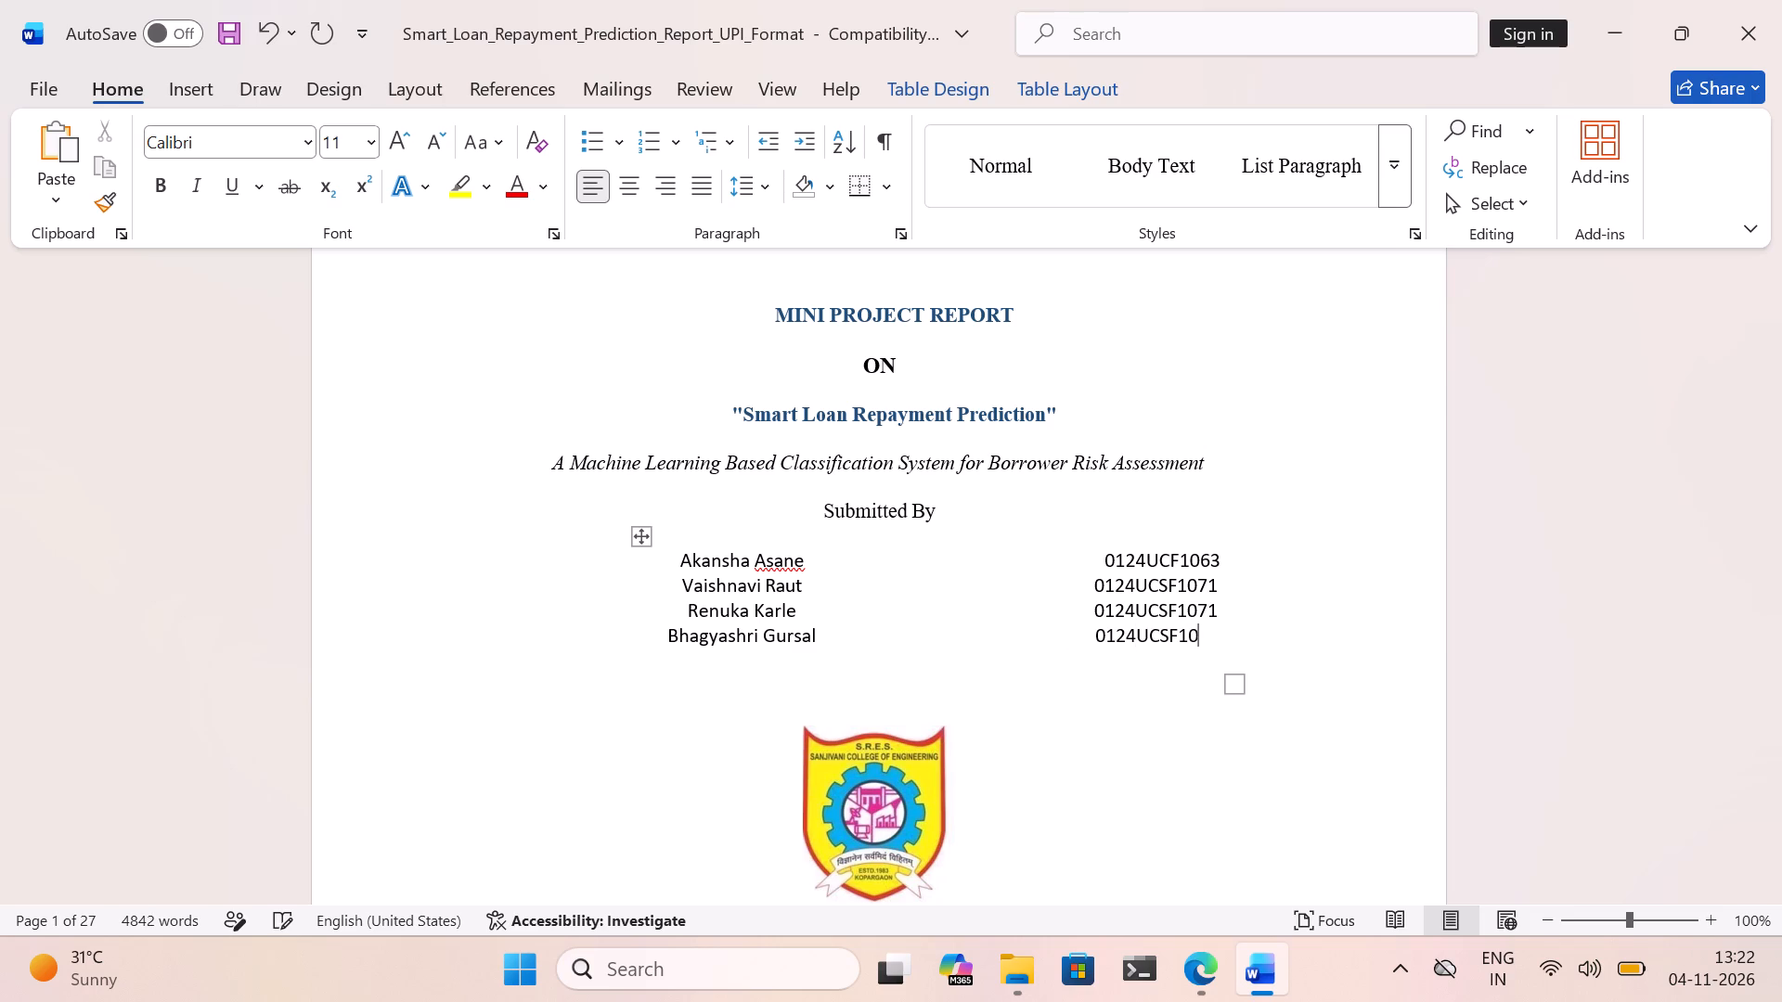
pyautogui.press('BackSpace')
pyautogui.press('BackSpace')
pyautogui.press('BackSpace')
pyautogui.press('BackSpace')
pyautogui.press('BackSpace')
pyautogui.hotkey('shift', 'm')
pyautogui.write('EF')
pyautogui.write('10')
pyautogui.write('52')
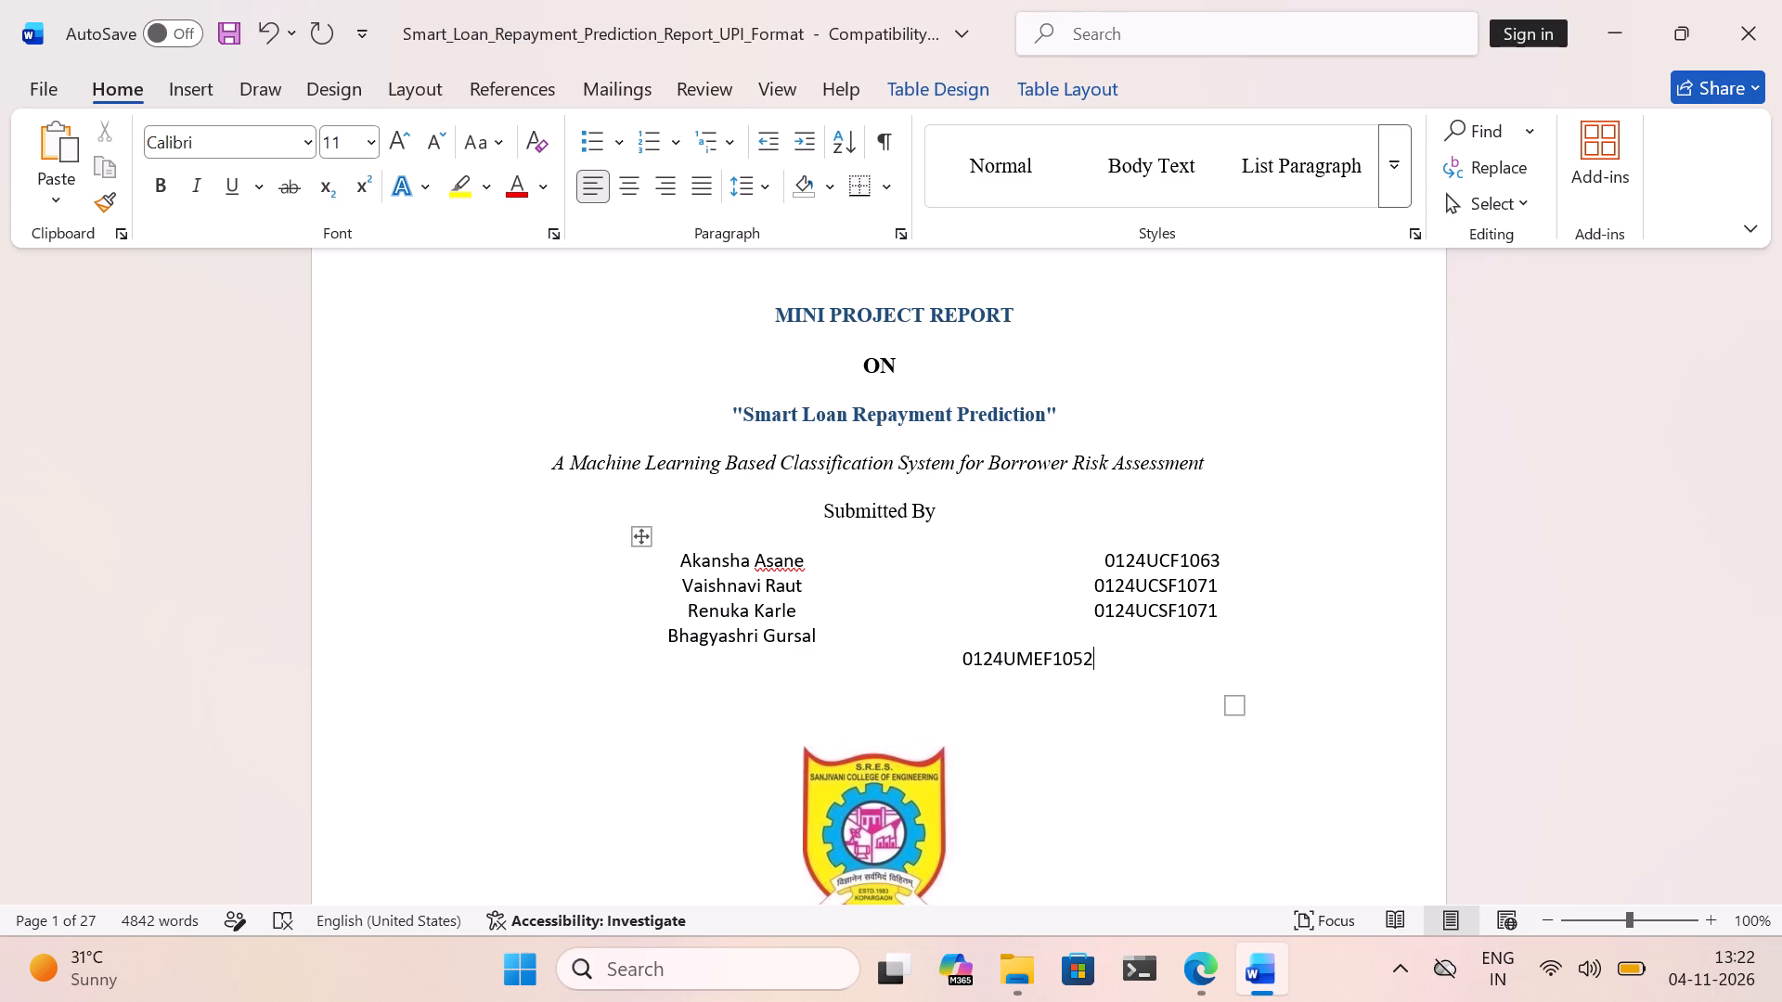
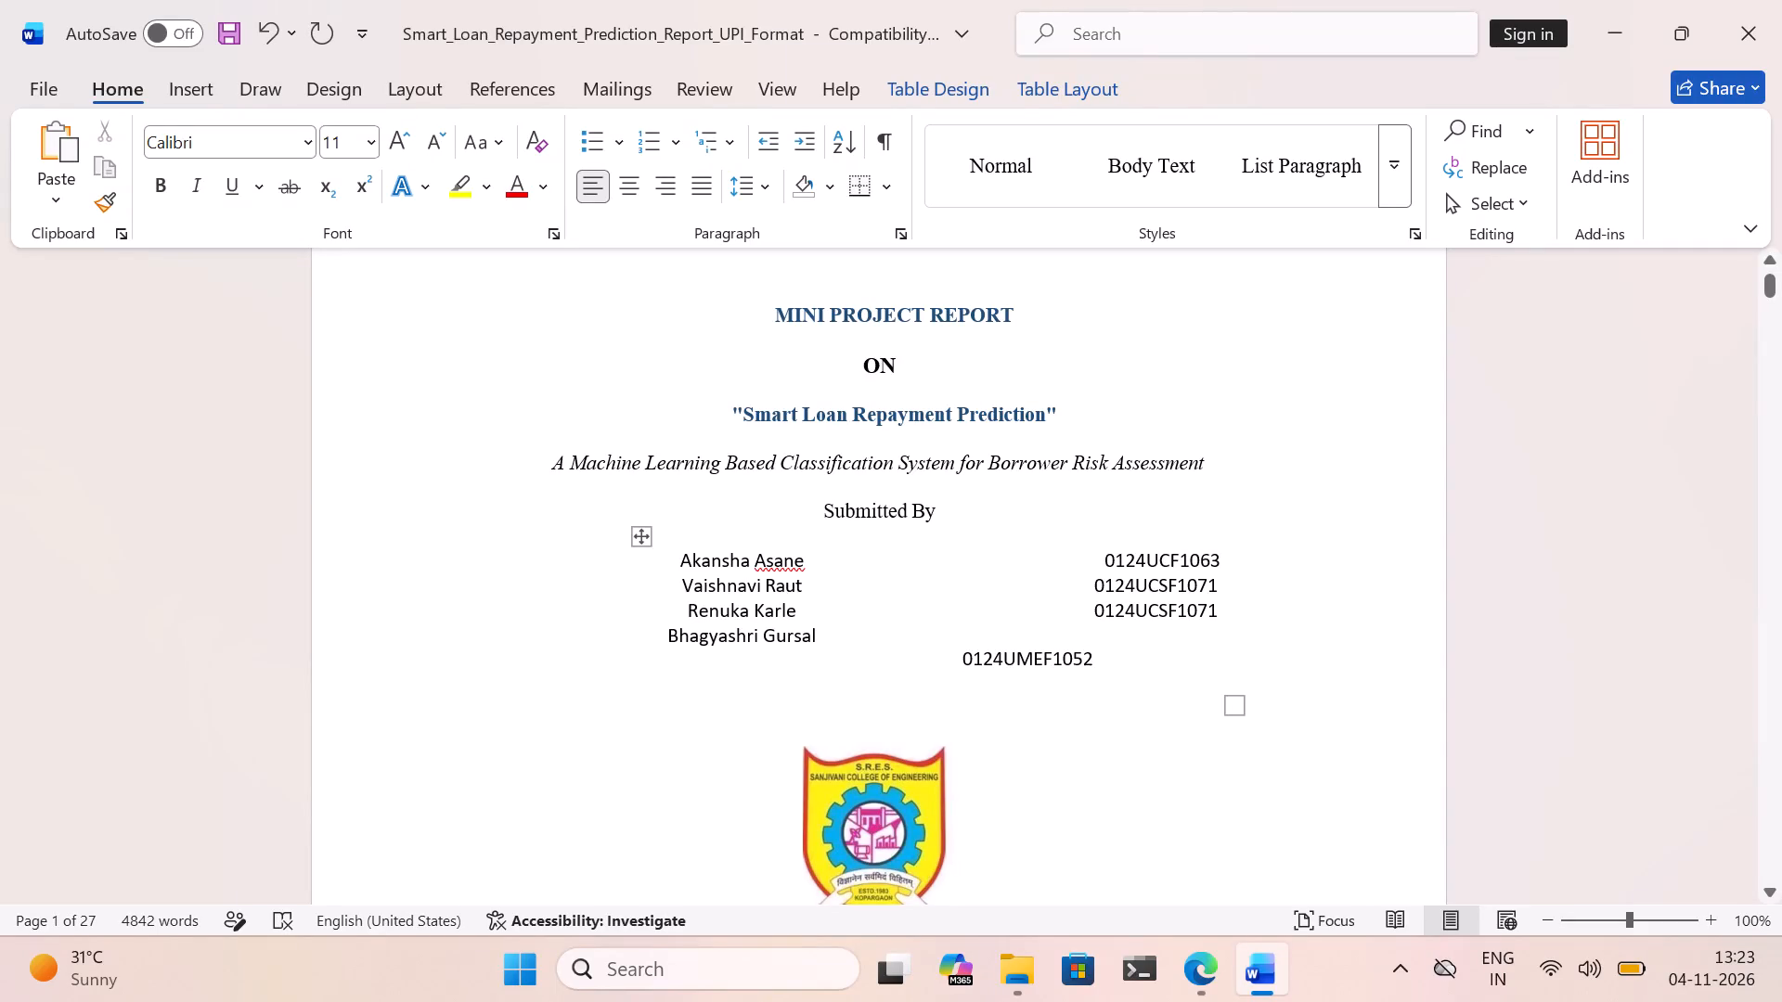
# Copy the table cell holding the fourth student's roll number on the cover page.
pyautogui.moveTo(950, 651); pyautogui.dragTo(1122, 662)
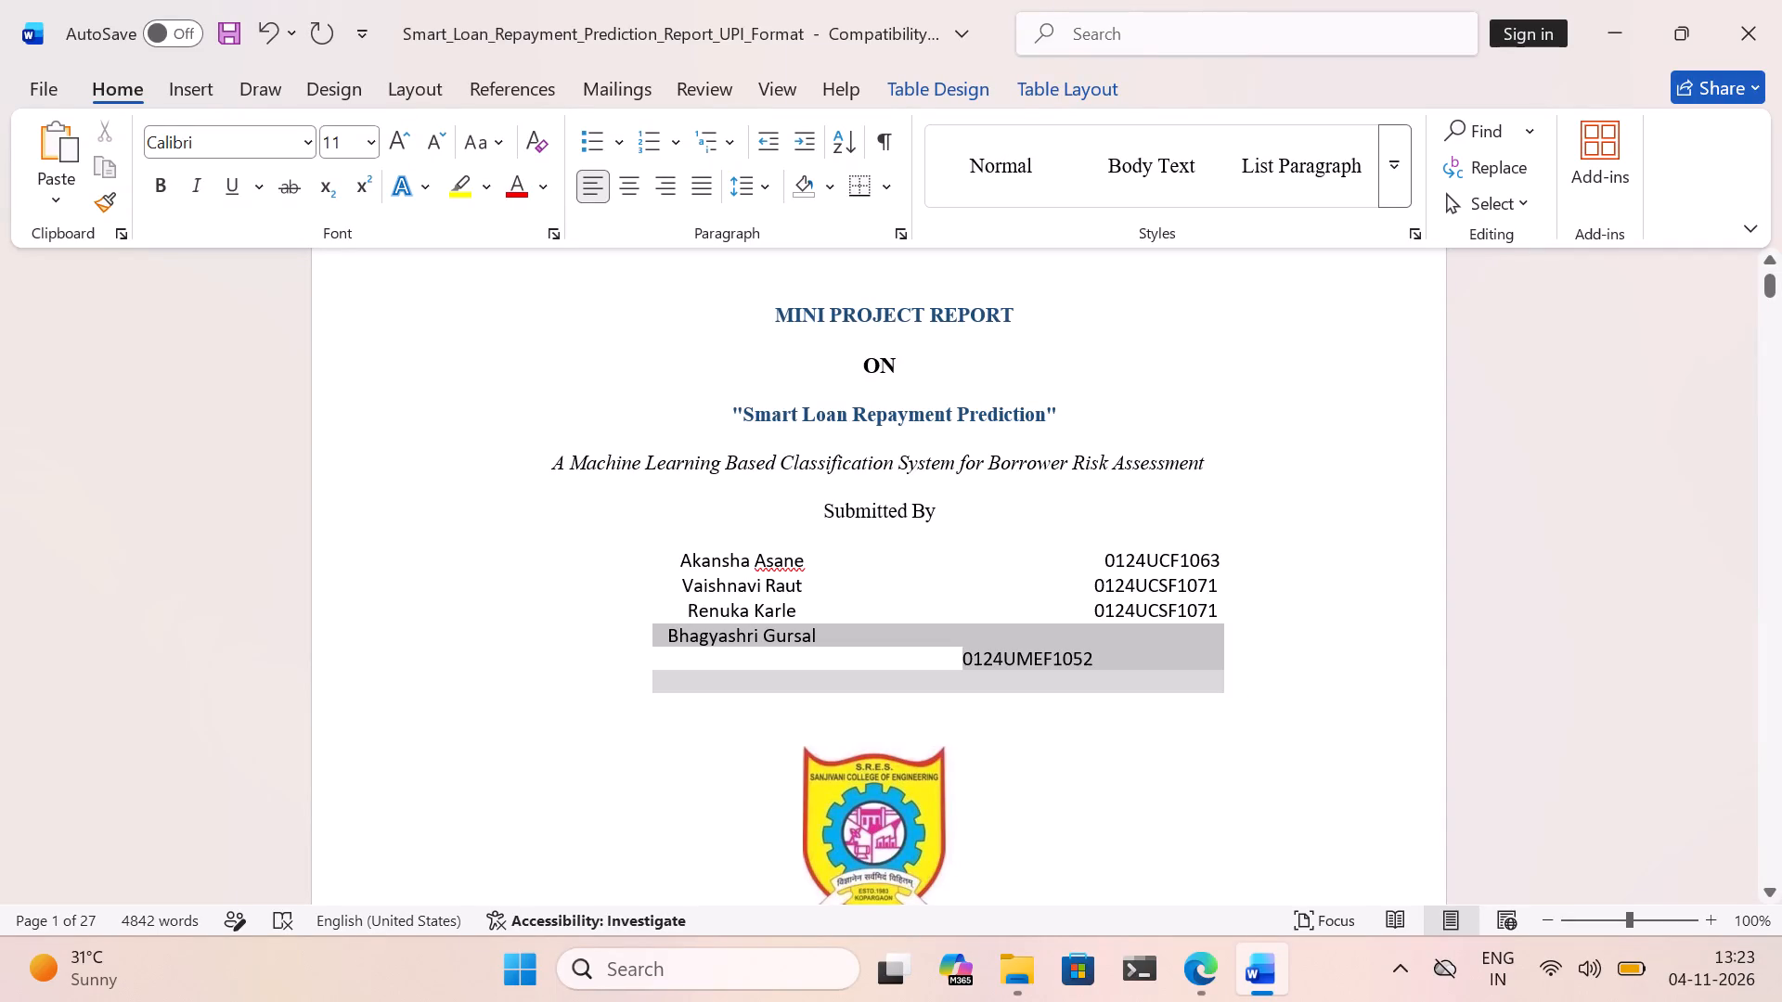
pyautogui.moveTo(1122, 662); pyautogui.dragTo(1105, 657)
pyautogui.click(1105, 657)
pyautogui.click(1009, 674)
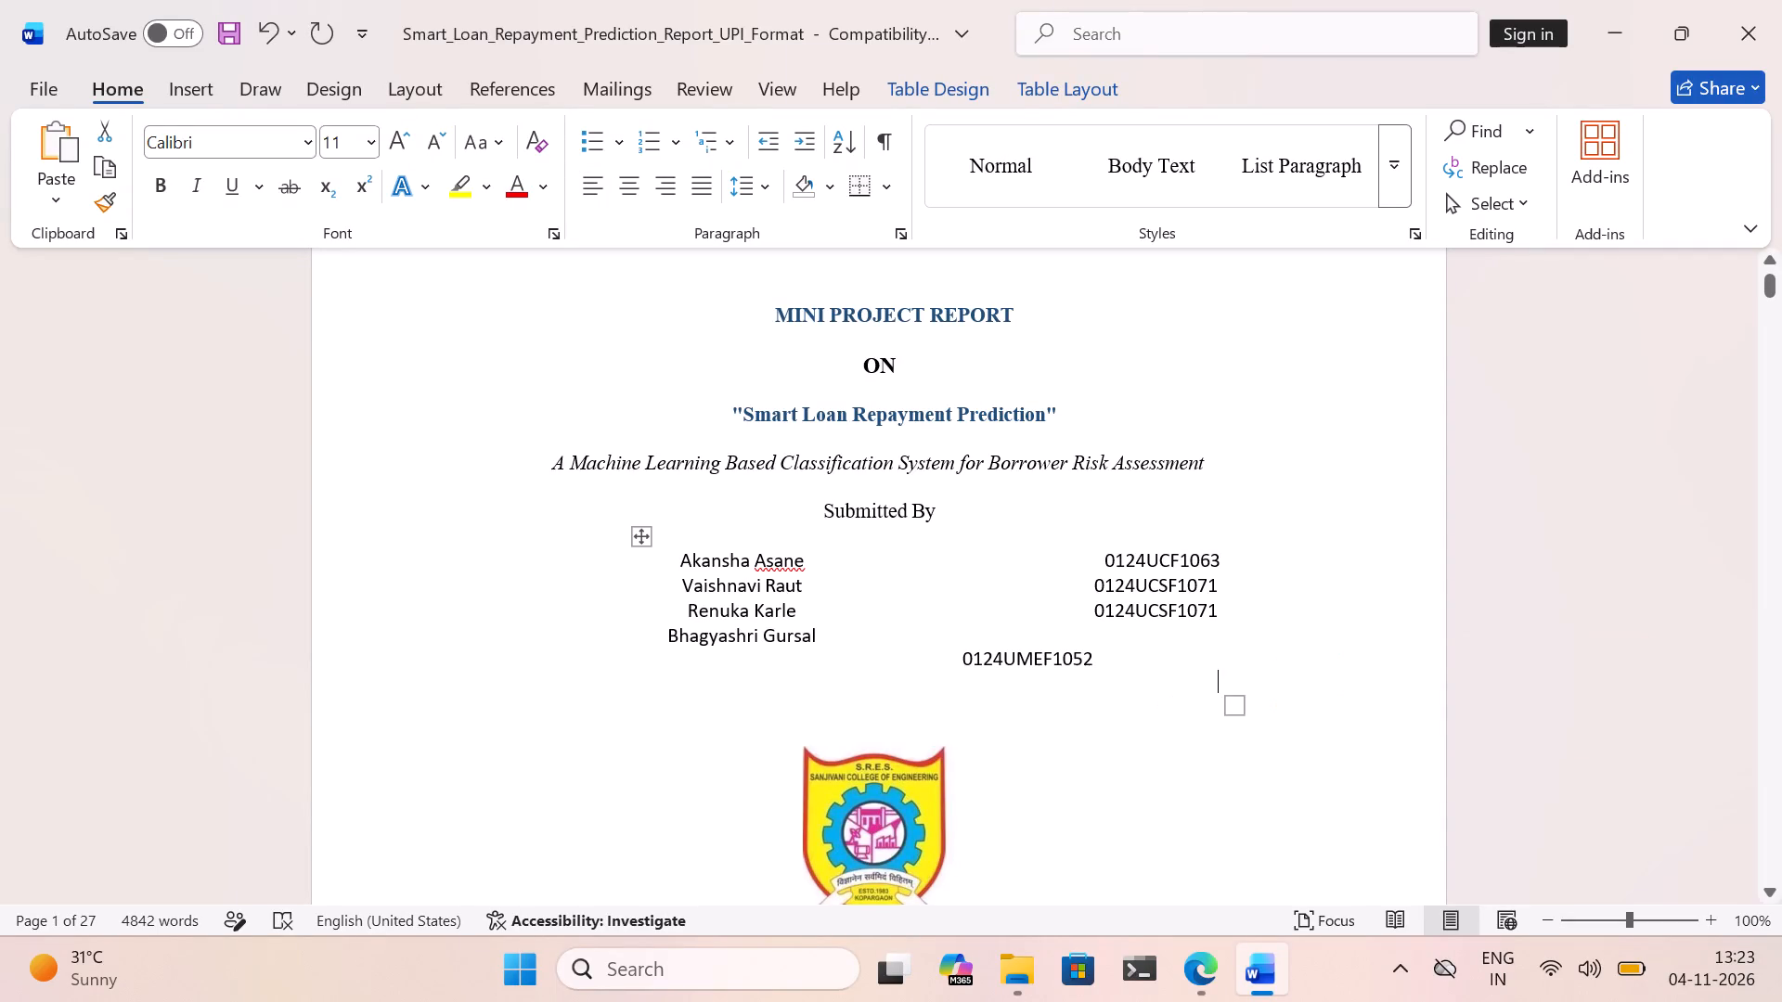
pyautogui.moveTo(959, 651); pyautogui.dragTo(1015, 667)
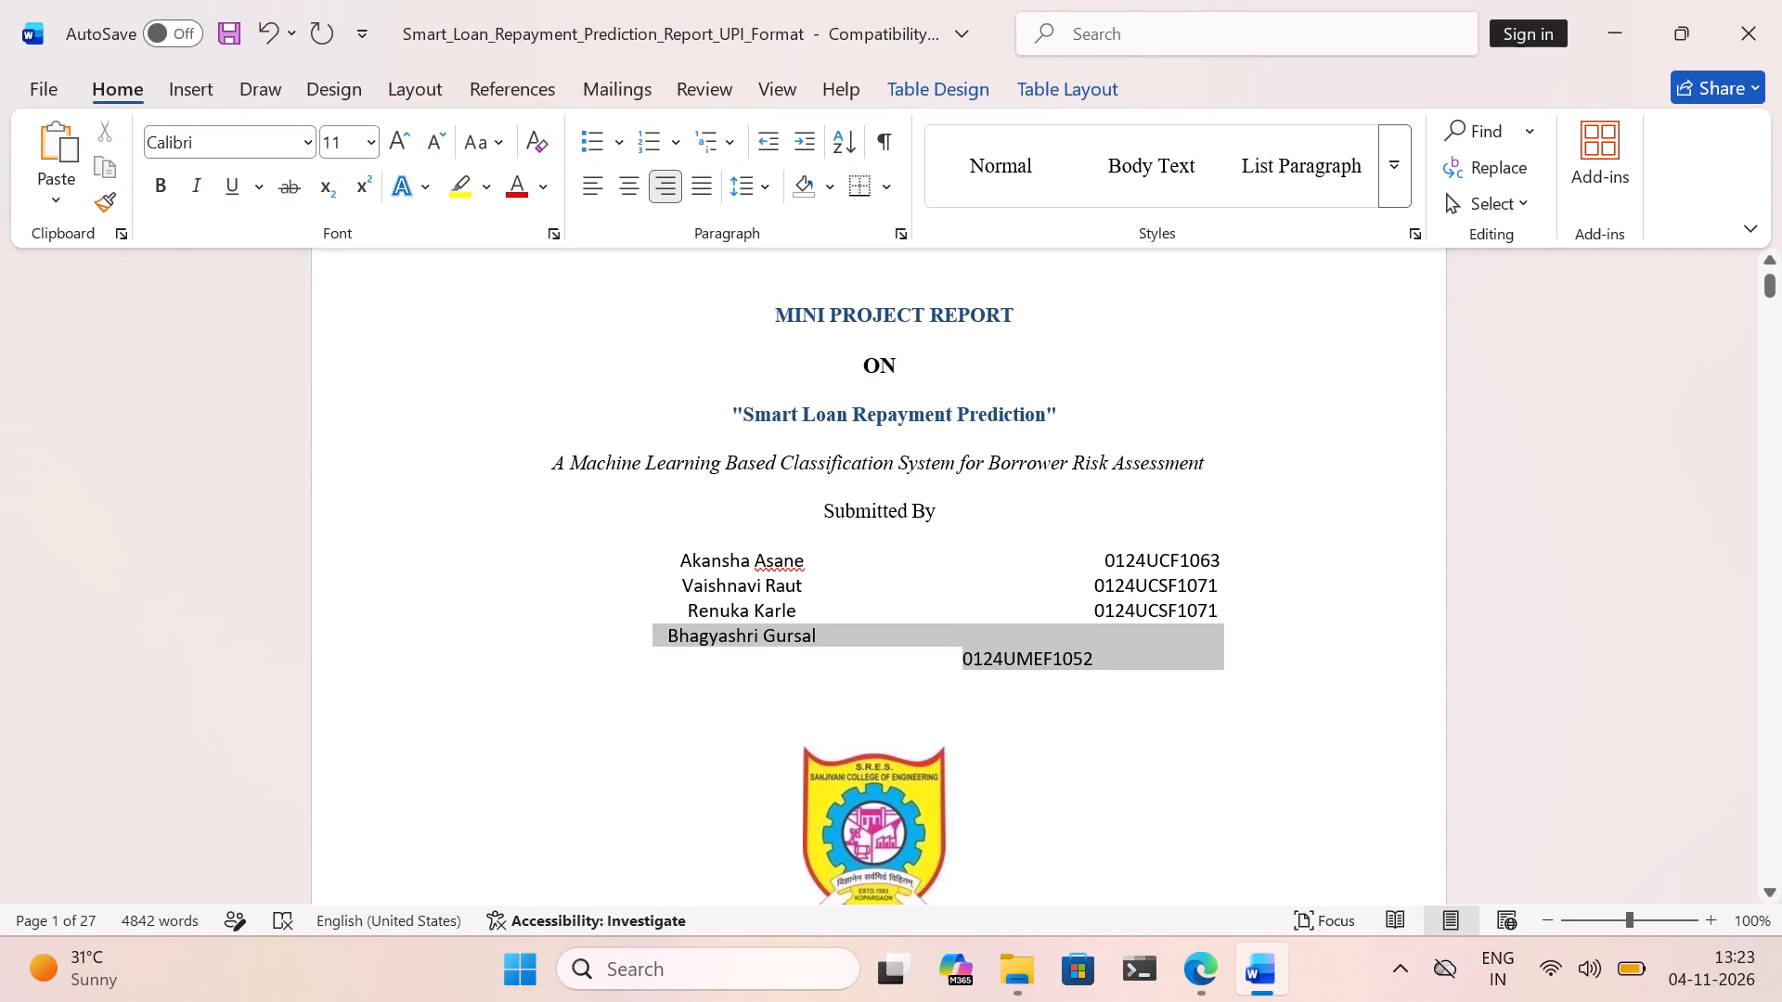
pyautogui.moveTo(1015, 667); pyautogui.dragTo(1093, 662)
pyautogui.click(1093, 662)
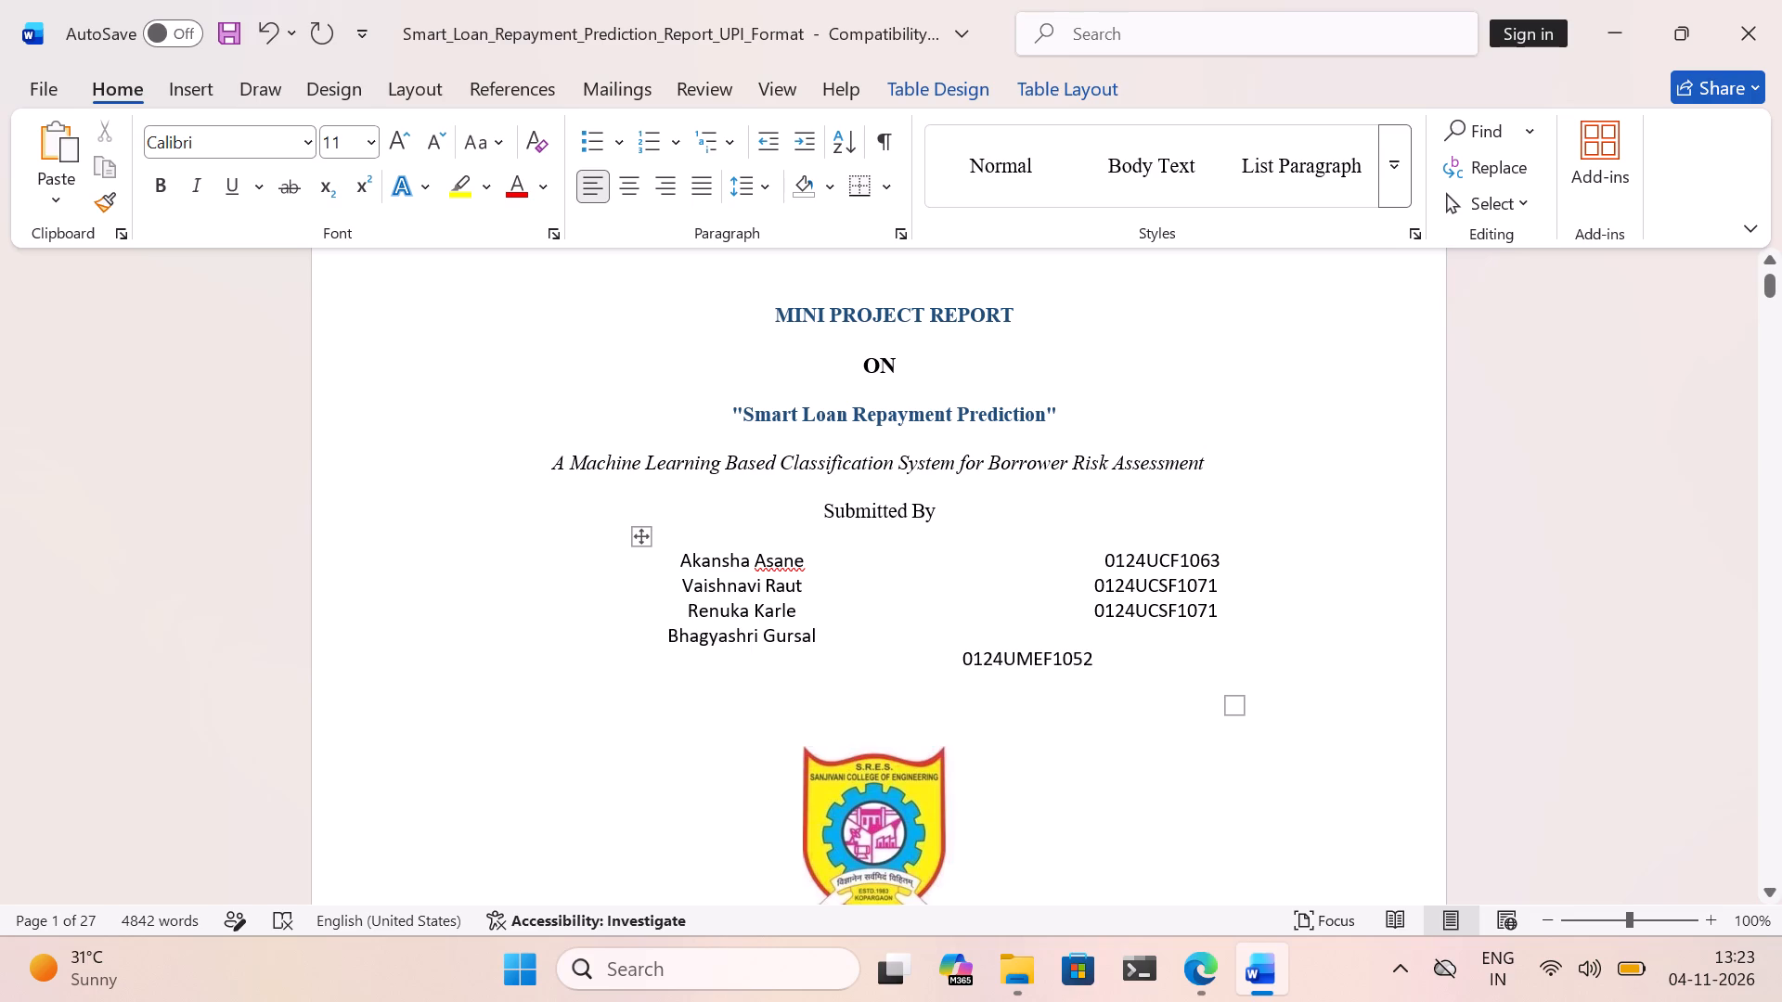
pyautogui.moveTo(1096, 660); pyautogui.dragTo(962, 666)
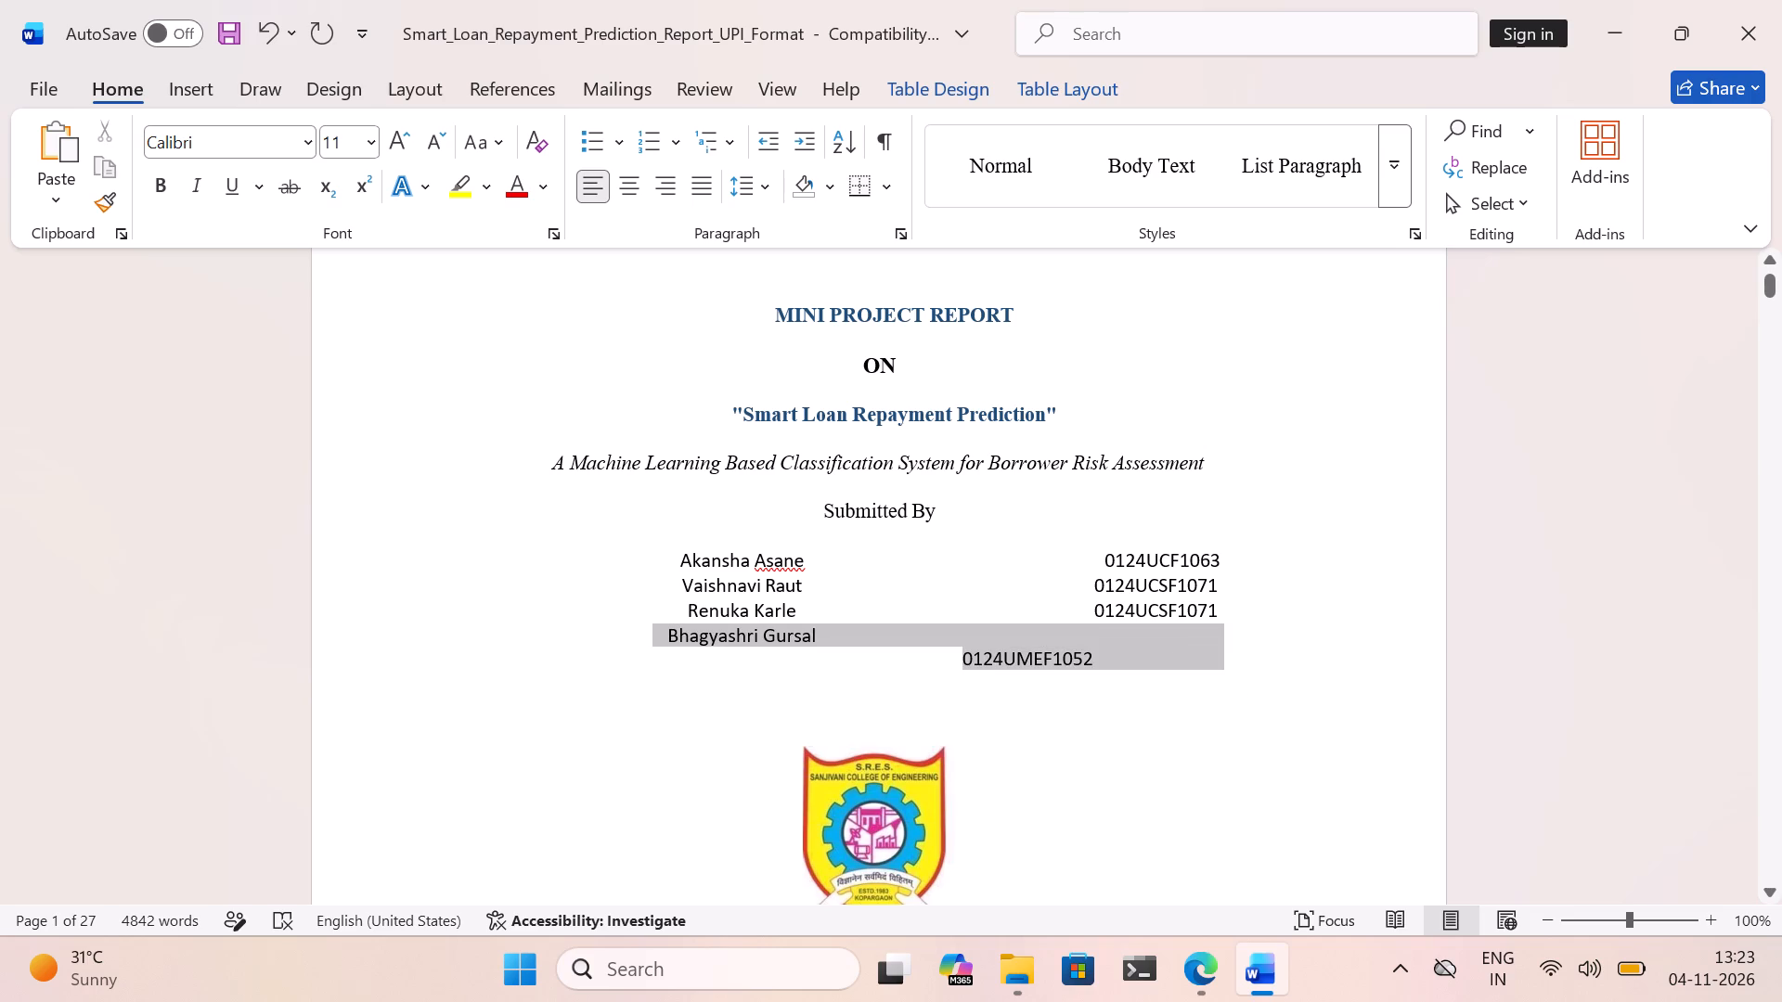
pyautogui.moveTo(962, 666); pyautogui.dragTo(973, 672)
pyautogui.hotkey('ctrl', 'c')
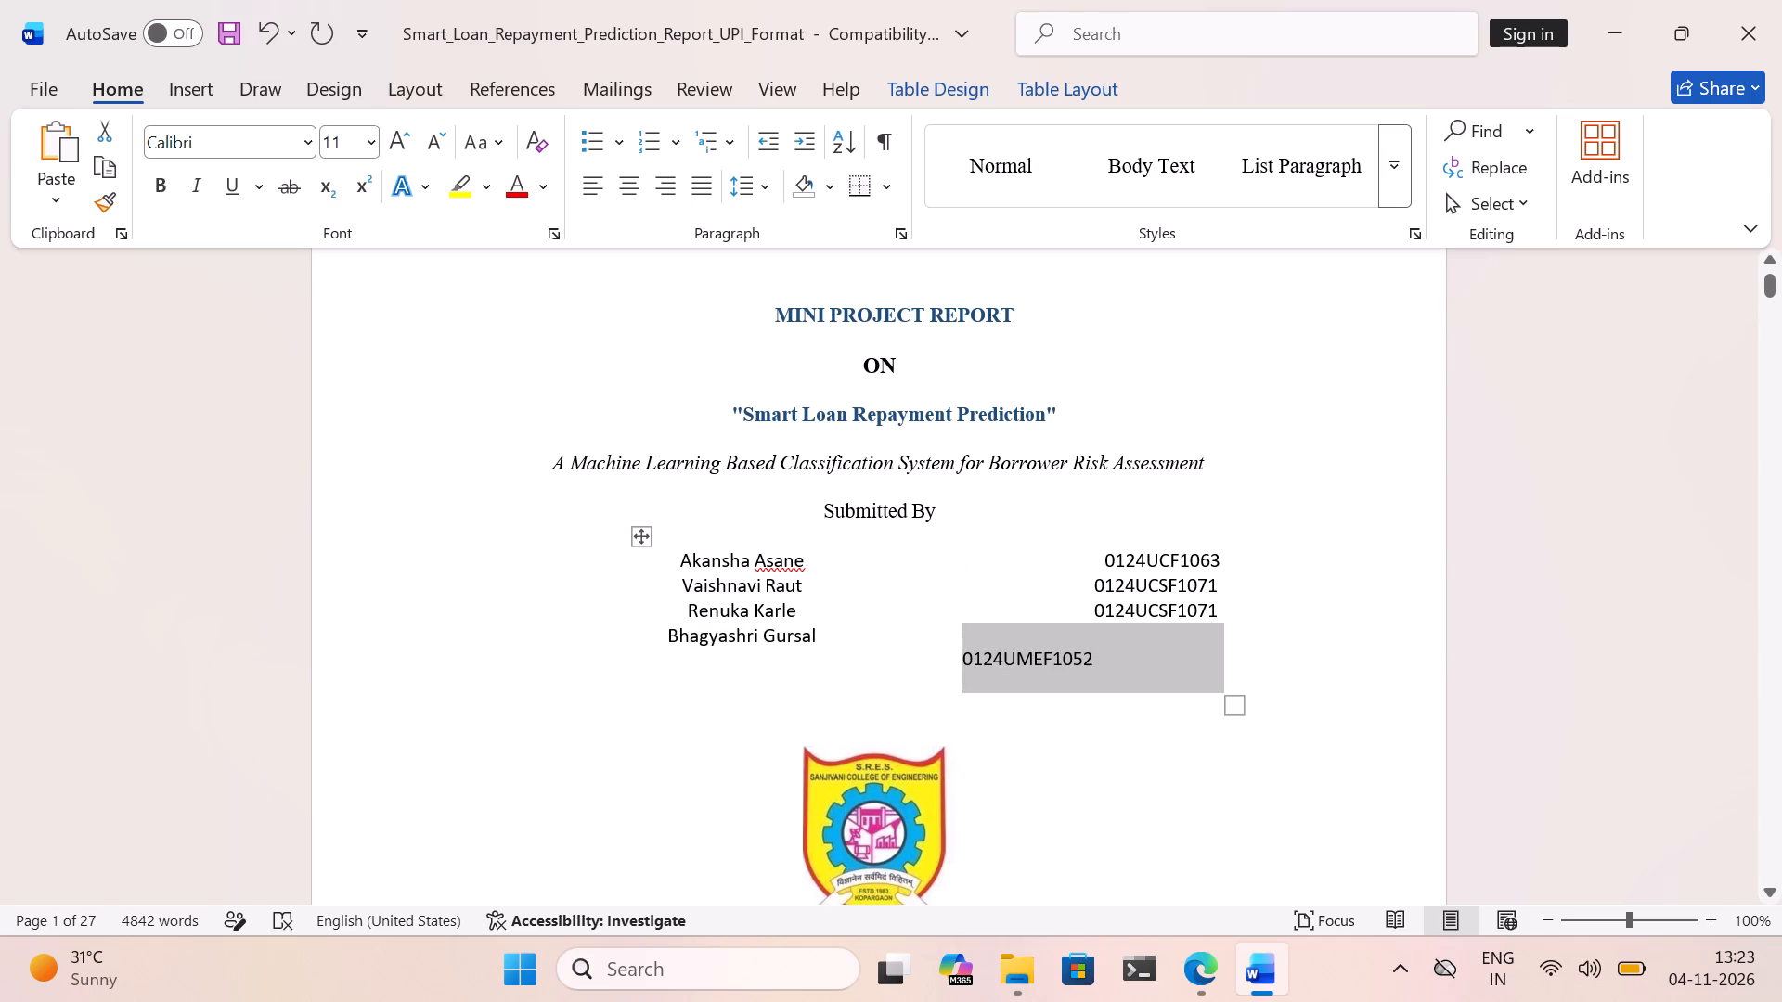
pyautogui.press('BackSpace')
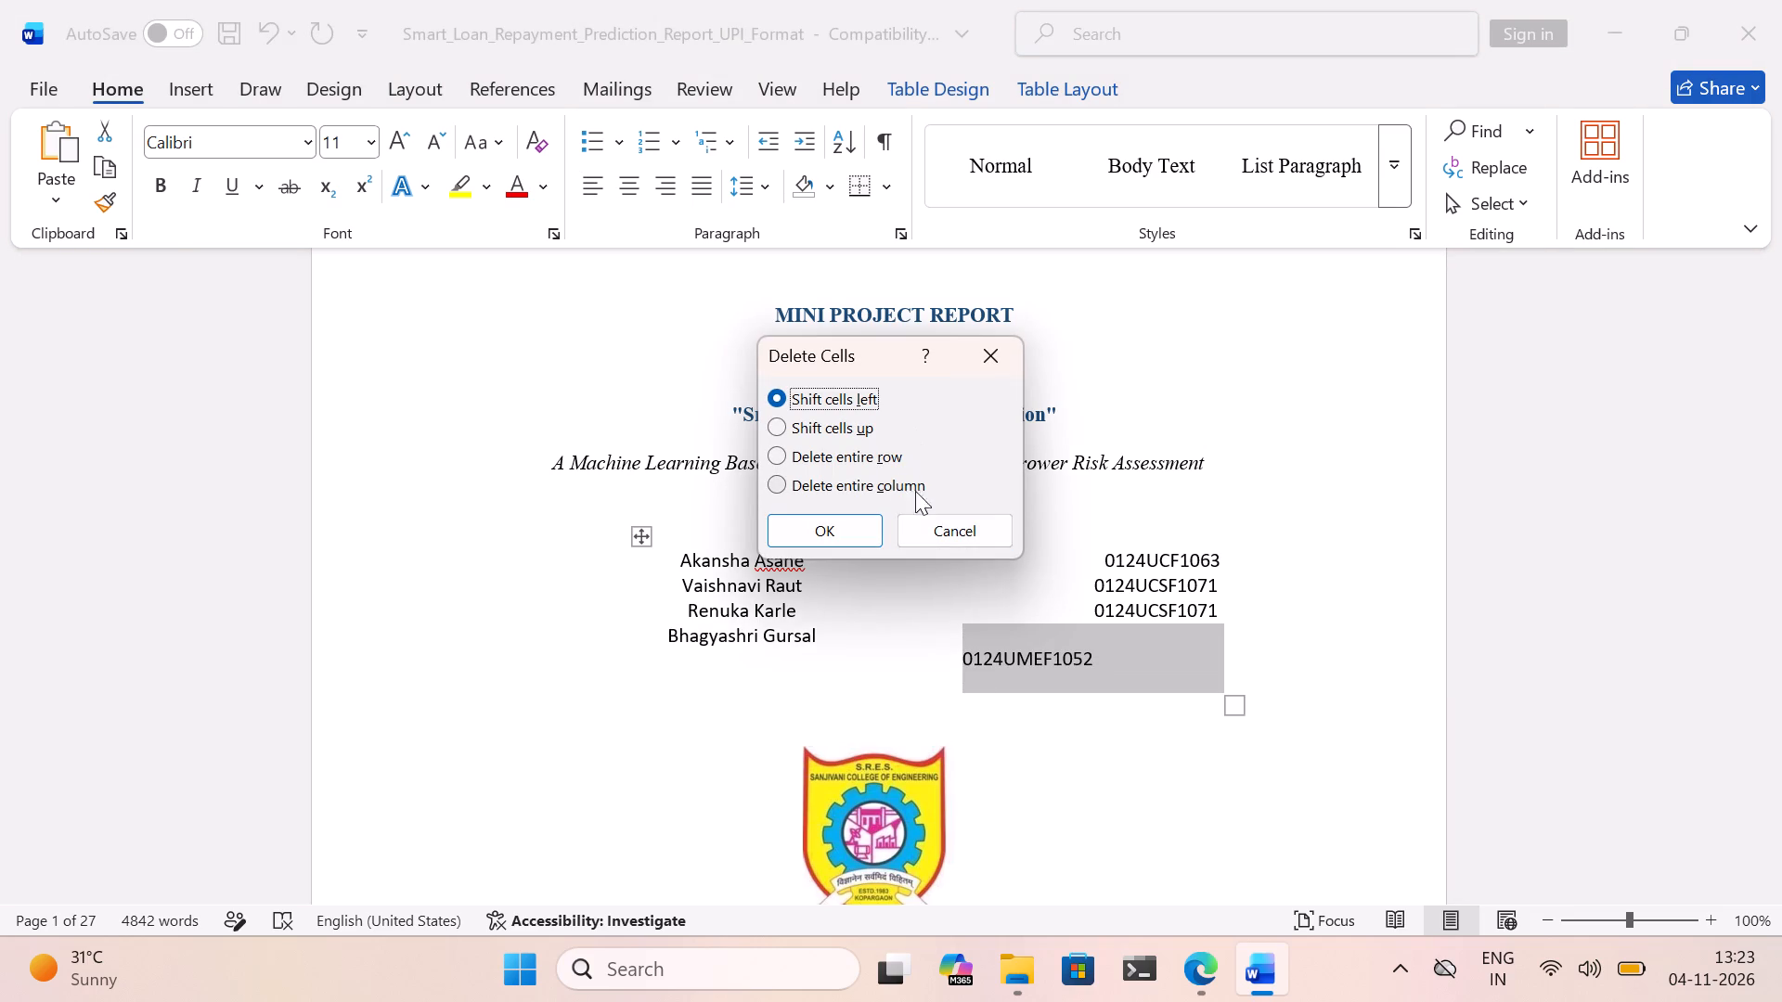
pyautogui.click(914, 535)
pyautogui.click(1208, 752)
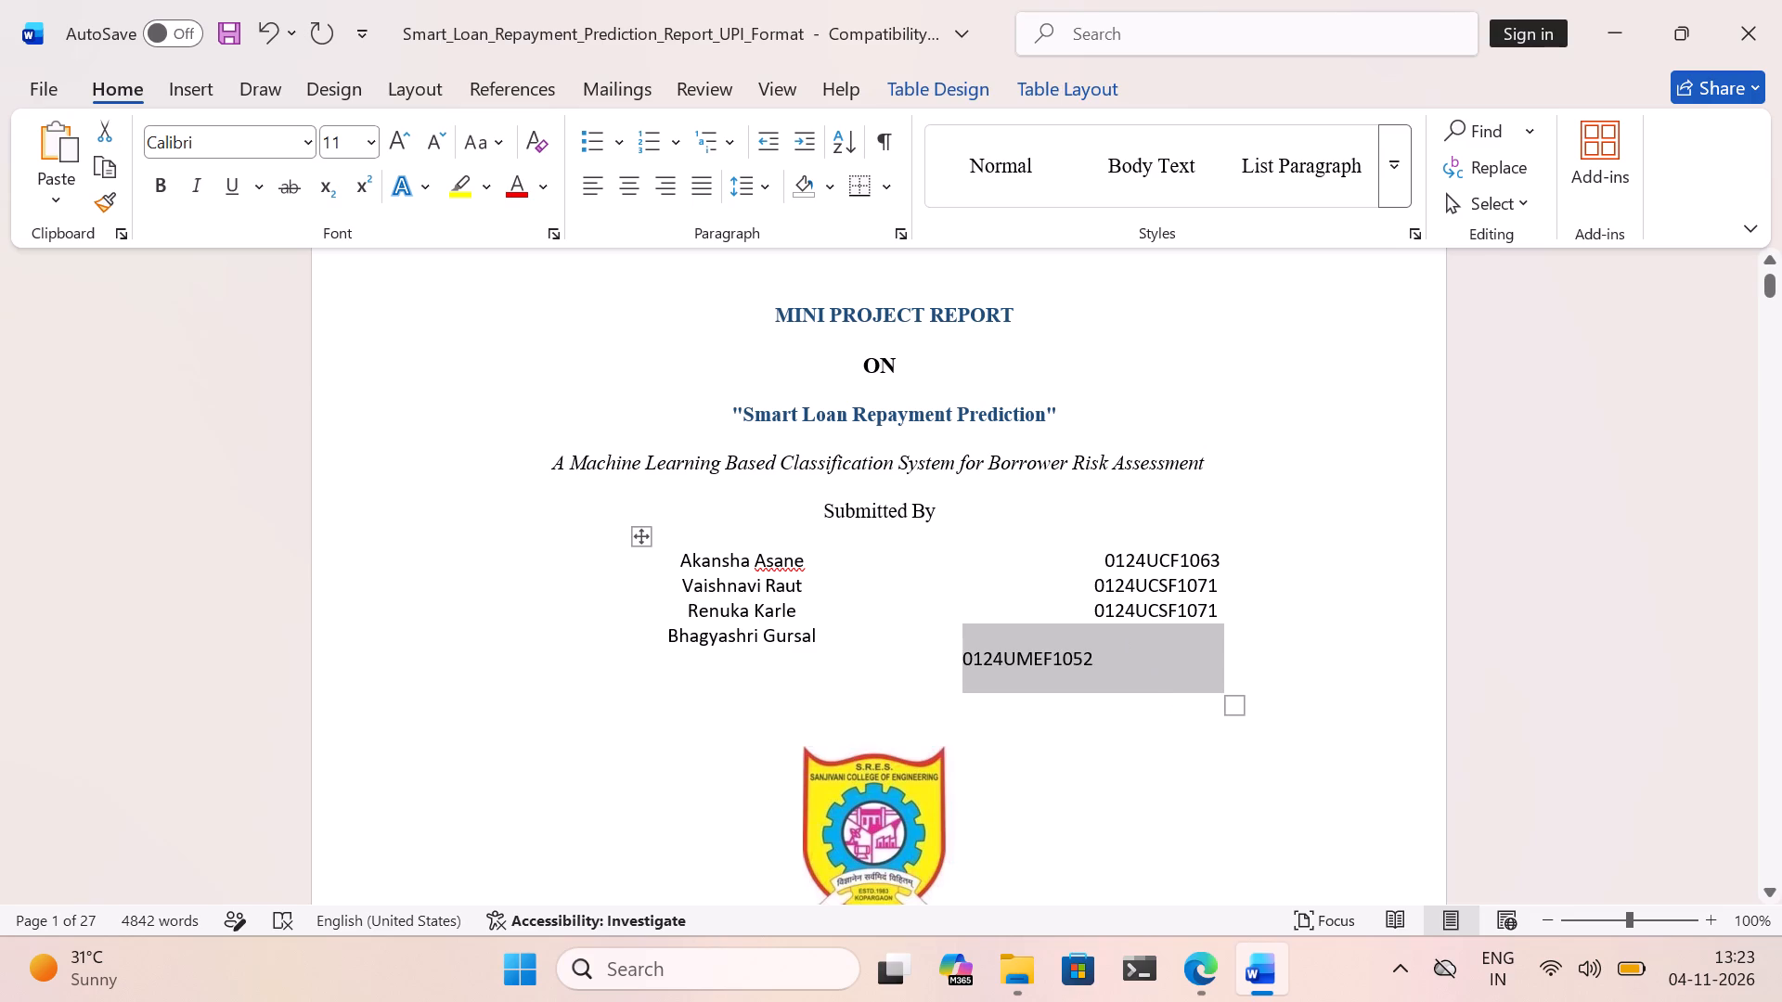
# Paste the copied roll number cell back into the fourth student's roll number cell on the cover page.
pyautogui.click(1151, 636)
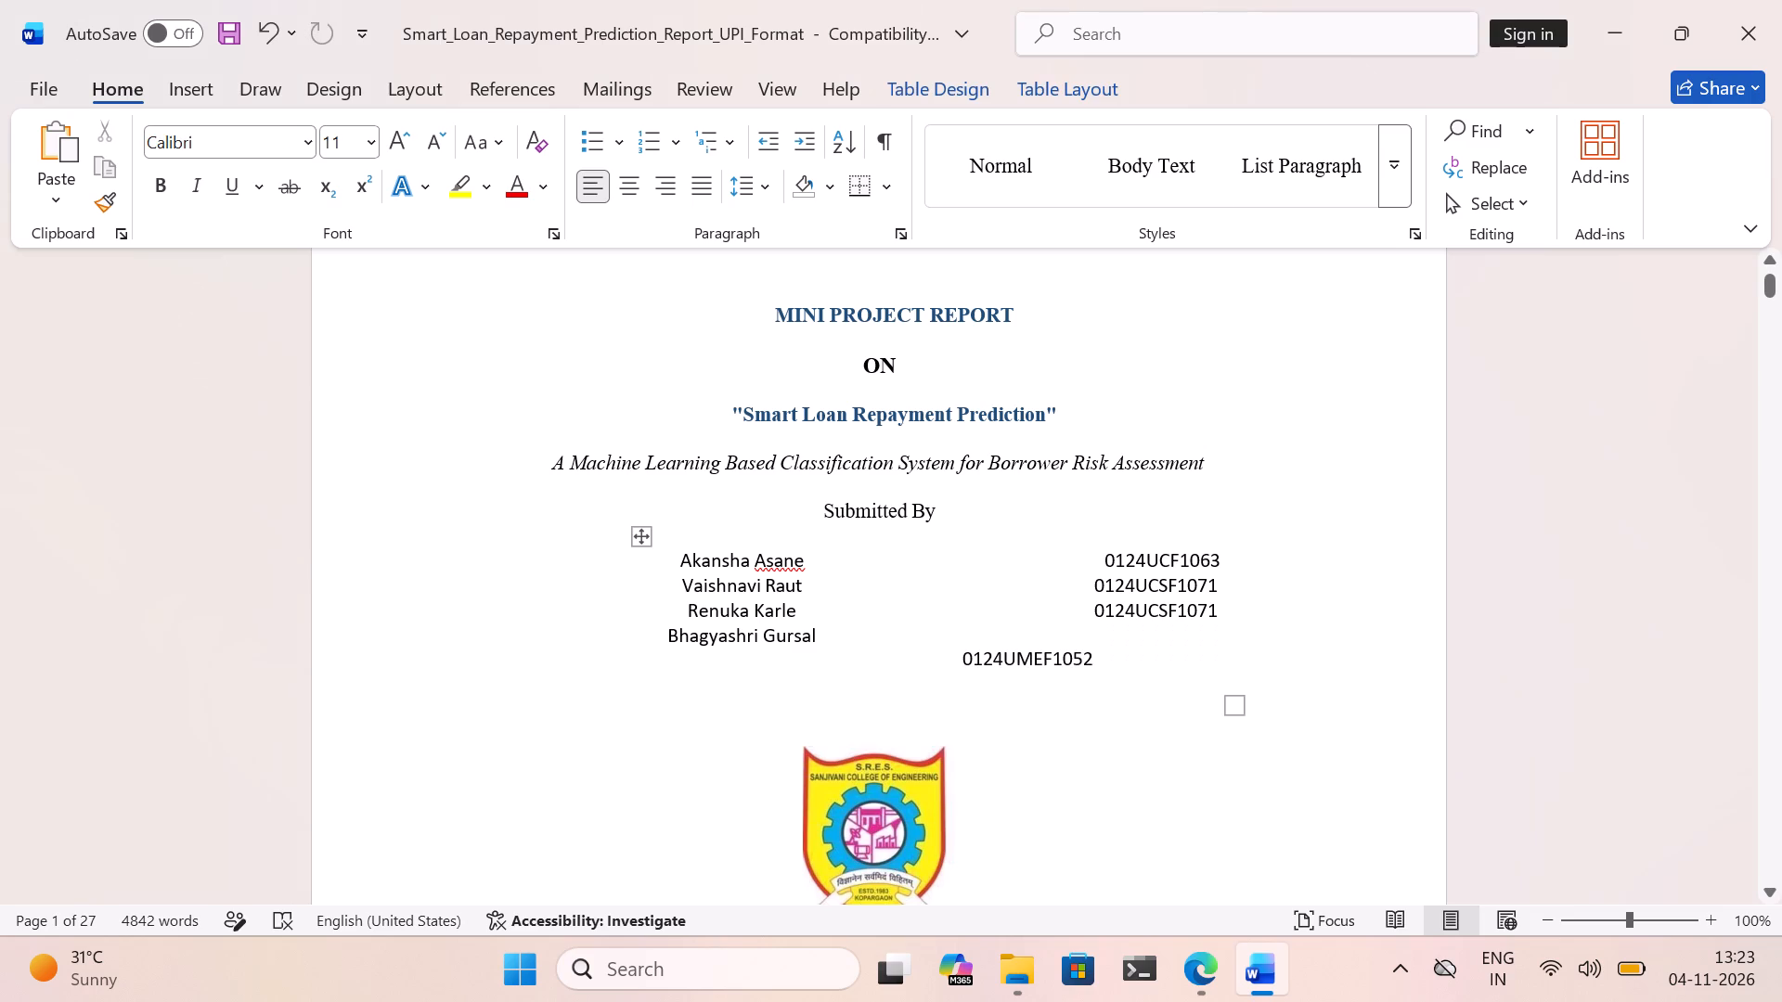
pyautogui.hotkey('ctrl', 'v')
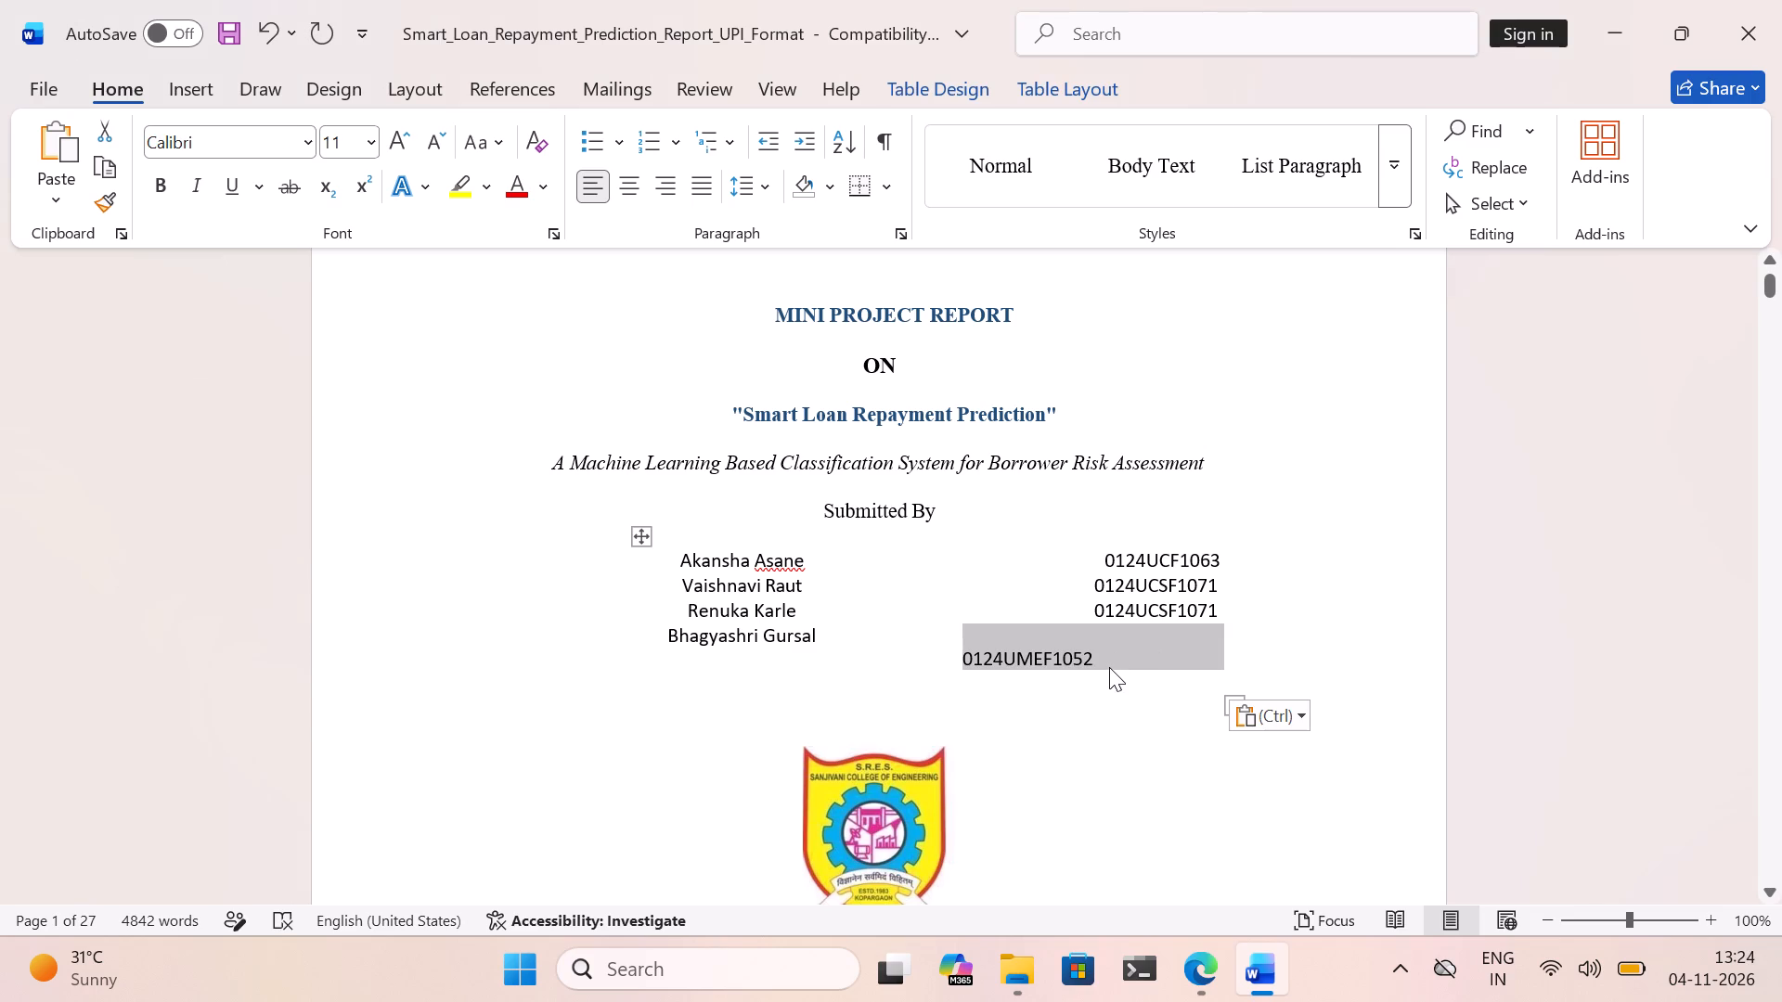
# Delete the fourth student's roll number cell from the cover page table, shifting the cells left.
pyautogui.press('BackSpace')
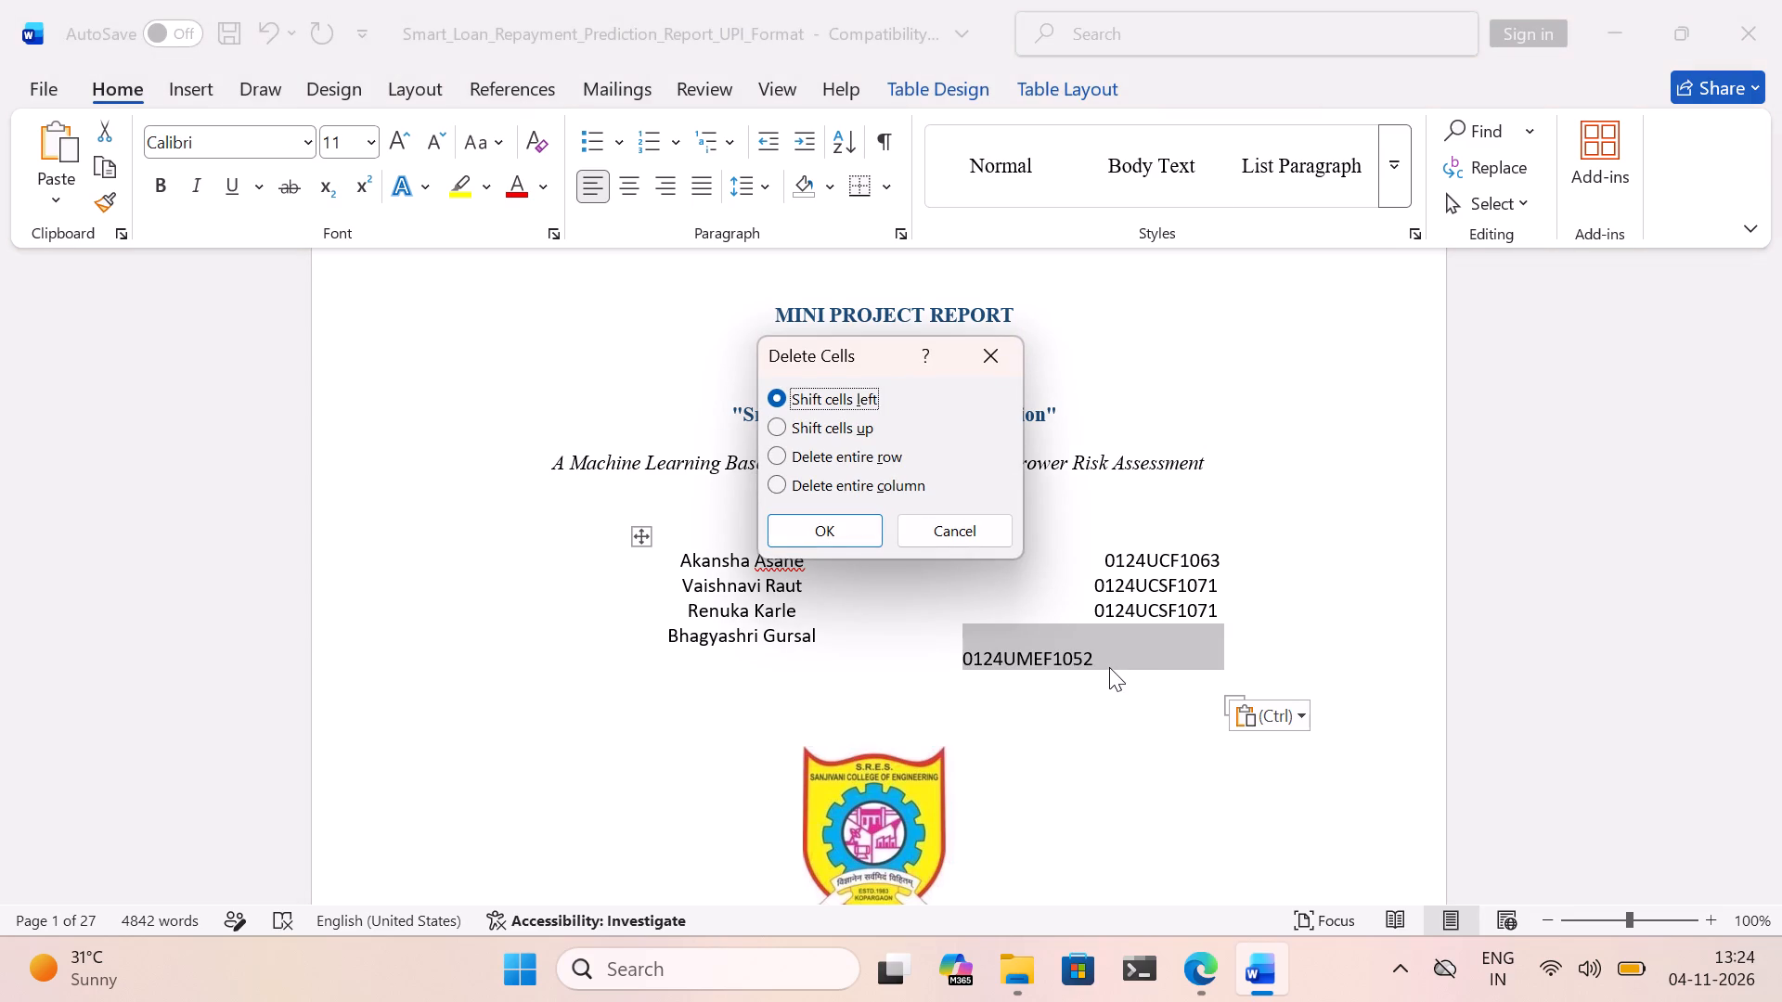
pyautogui.click(837, 533)
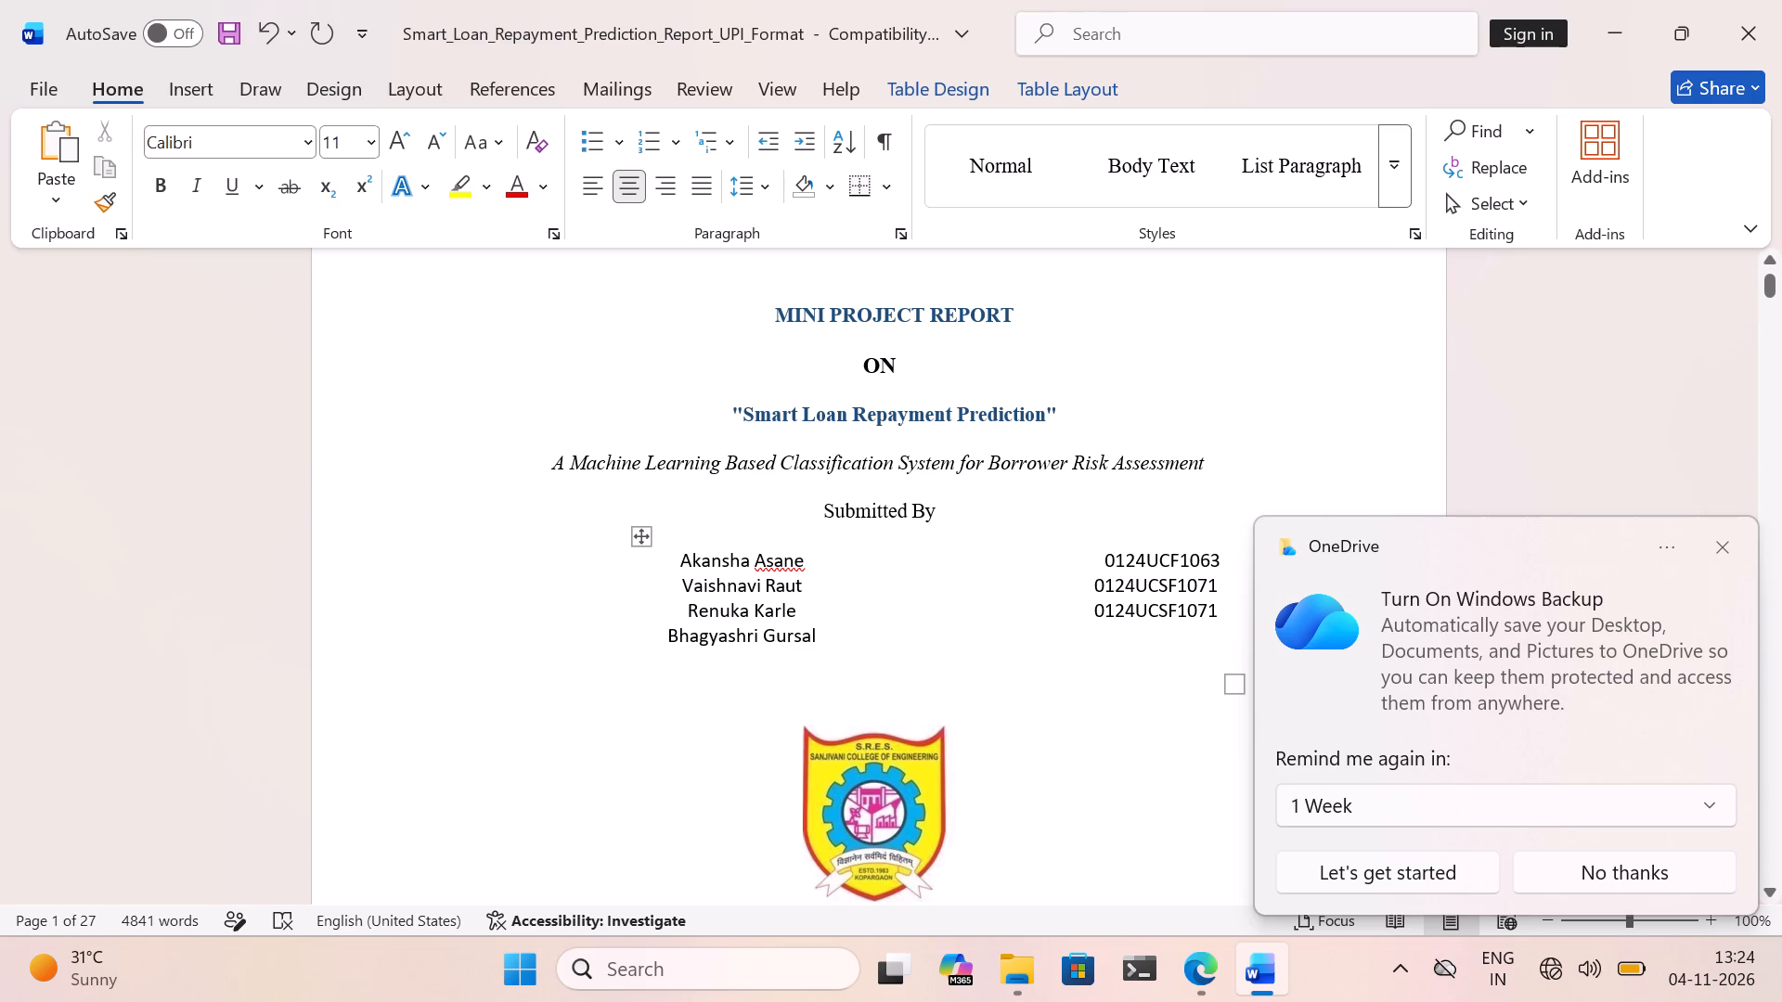
# Dismiss the OneDrive backup reminder.
pyautogui.click(1717, 540)
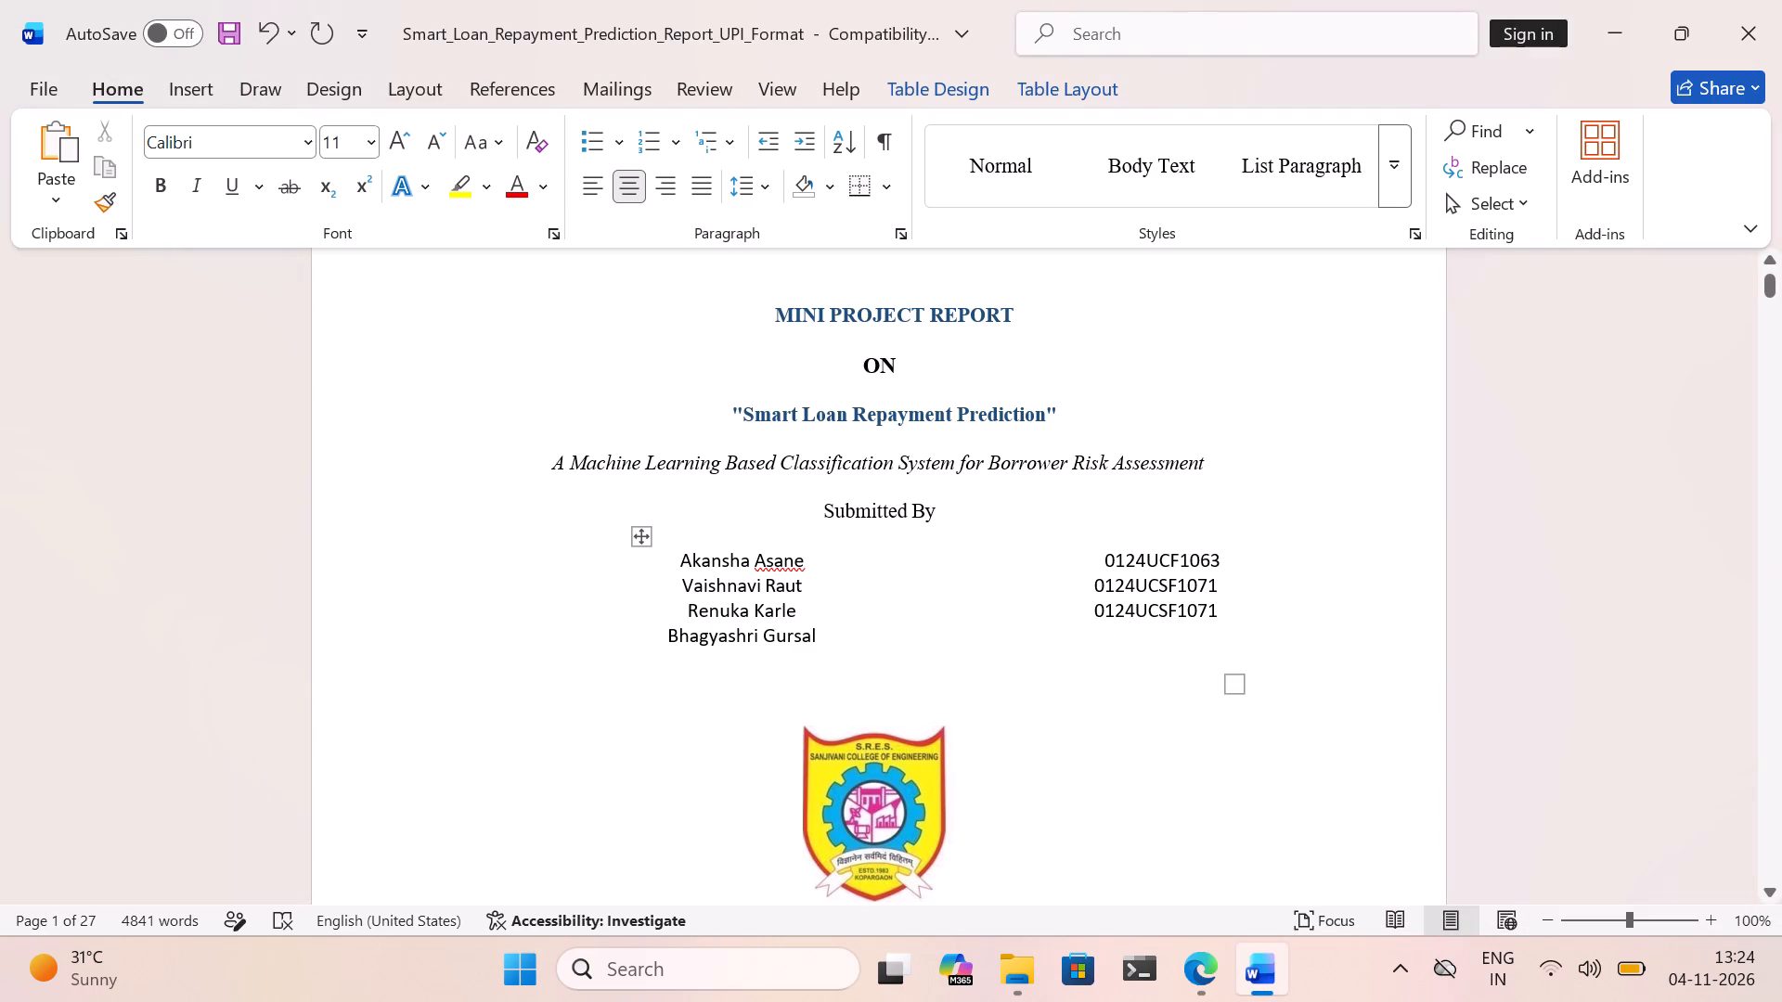
# Insert a run of spaces after the fourth student's name on the cover page towards the roll number column.
pyautogui.click(822, 648)
pyautogui.press('space')
pyautogui.press('space')
pyautogui.press('space')
pyautogui.press('space')
pyautogui.press('space')
pyautogui.press('space')
pyautogui.press('space')
pyautogui.press('space')
pyautogui.press('space')
pyautogui.press('space')
pyautogui.press('space')
pyautogui.press('space')
pyautogui.press('space')
pyautogui.press('space')
pyautogui.press('space')
pyautogui.press('space')
pyautogui.press('space')
pyautogui.press('space')
pyautogui.press('space')
pyautogui.press('space')
pyautogui.press('space')
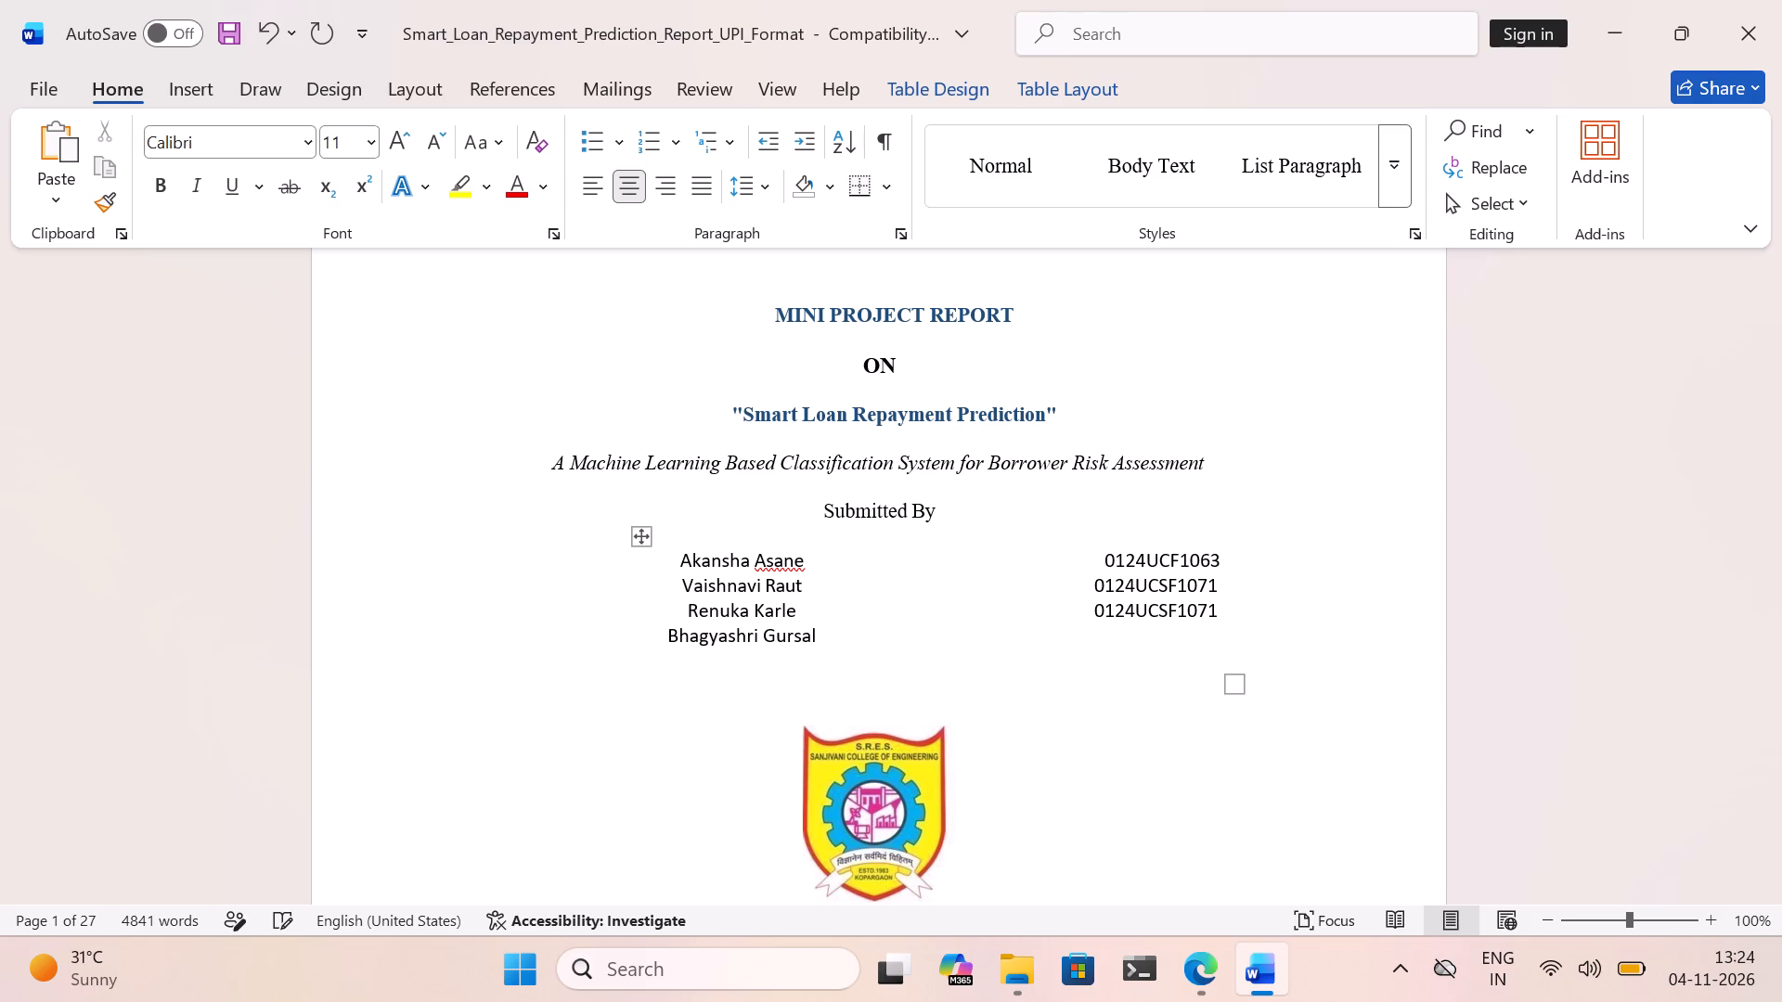
pyautogui.press('space')
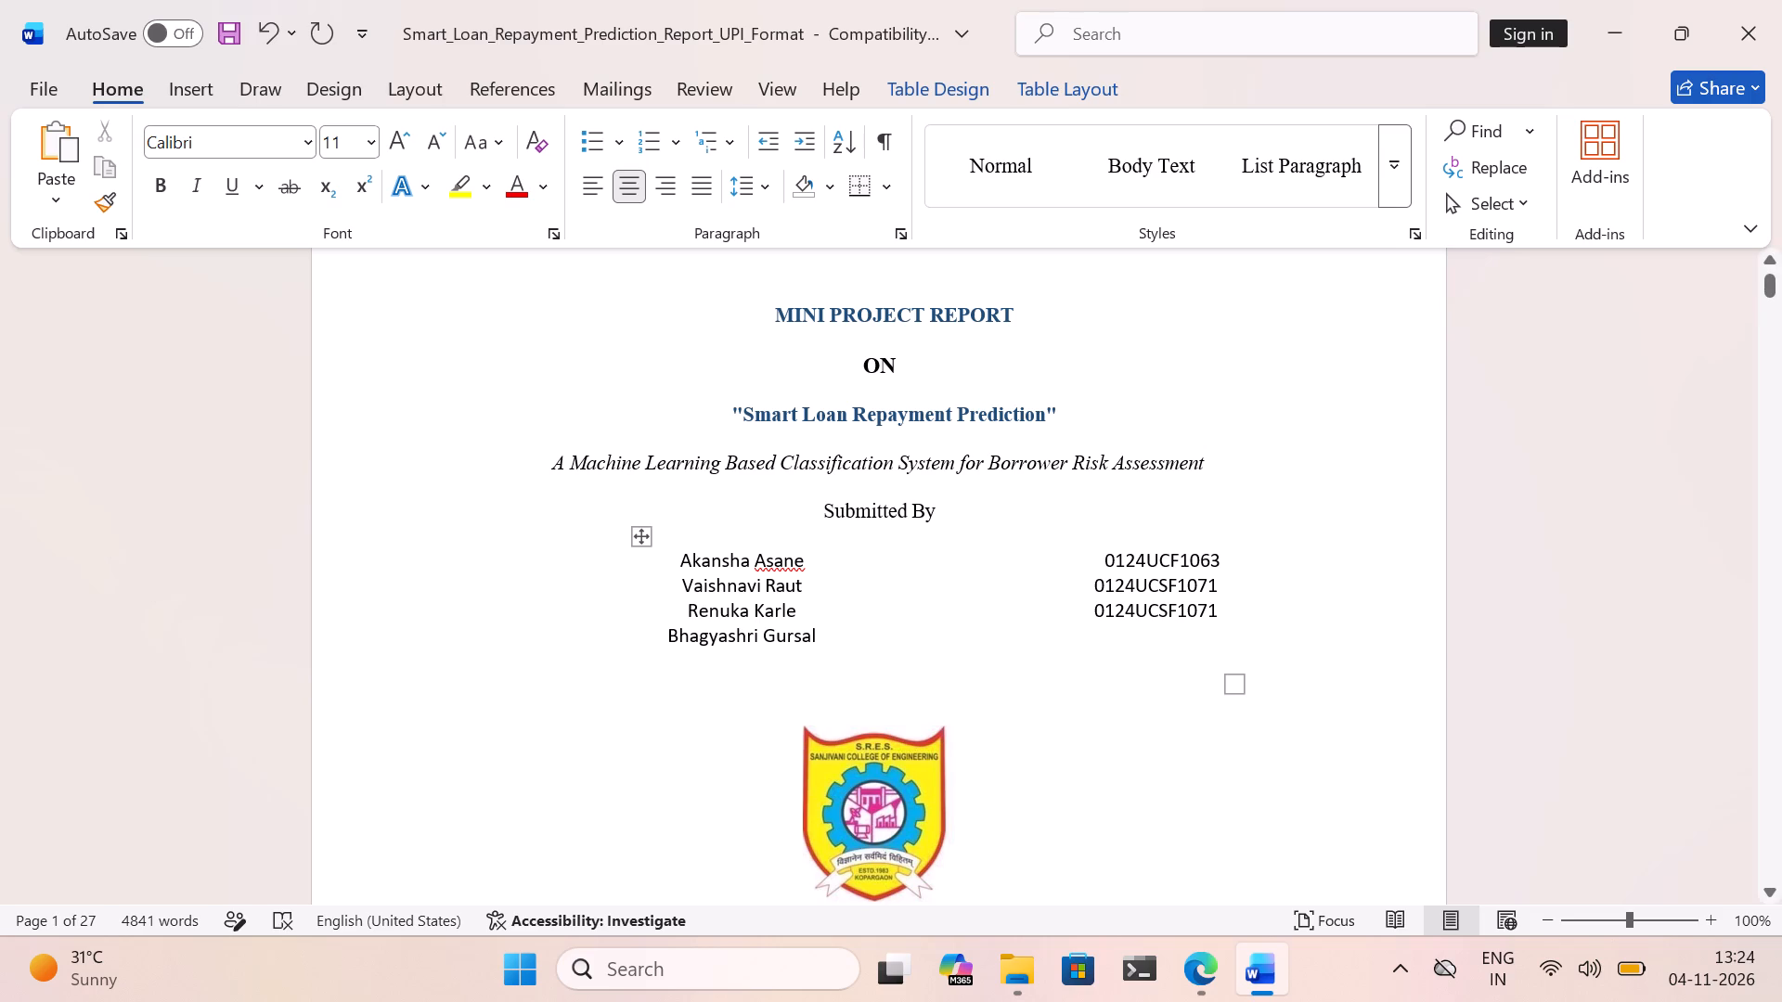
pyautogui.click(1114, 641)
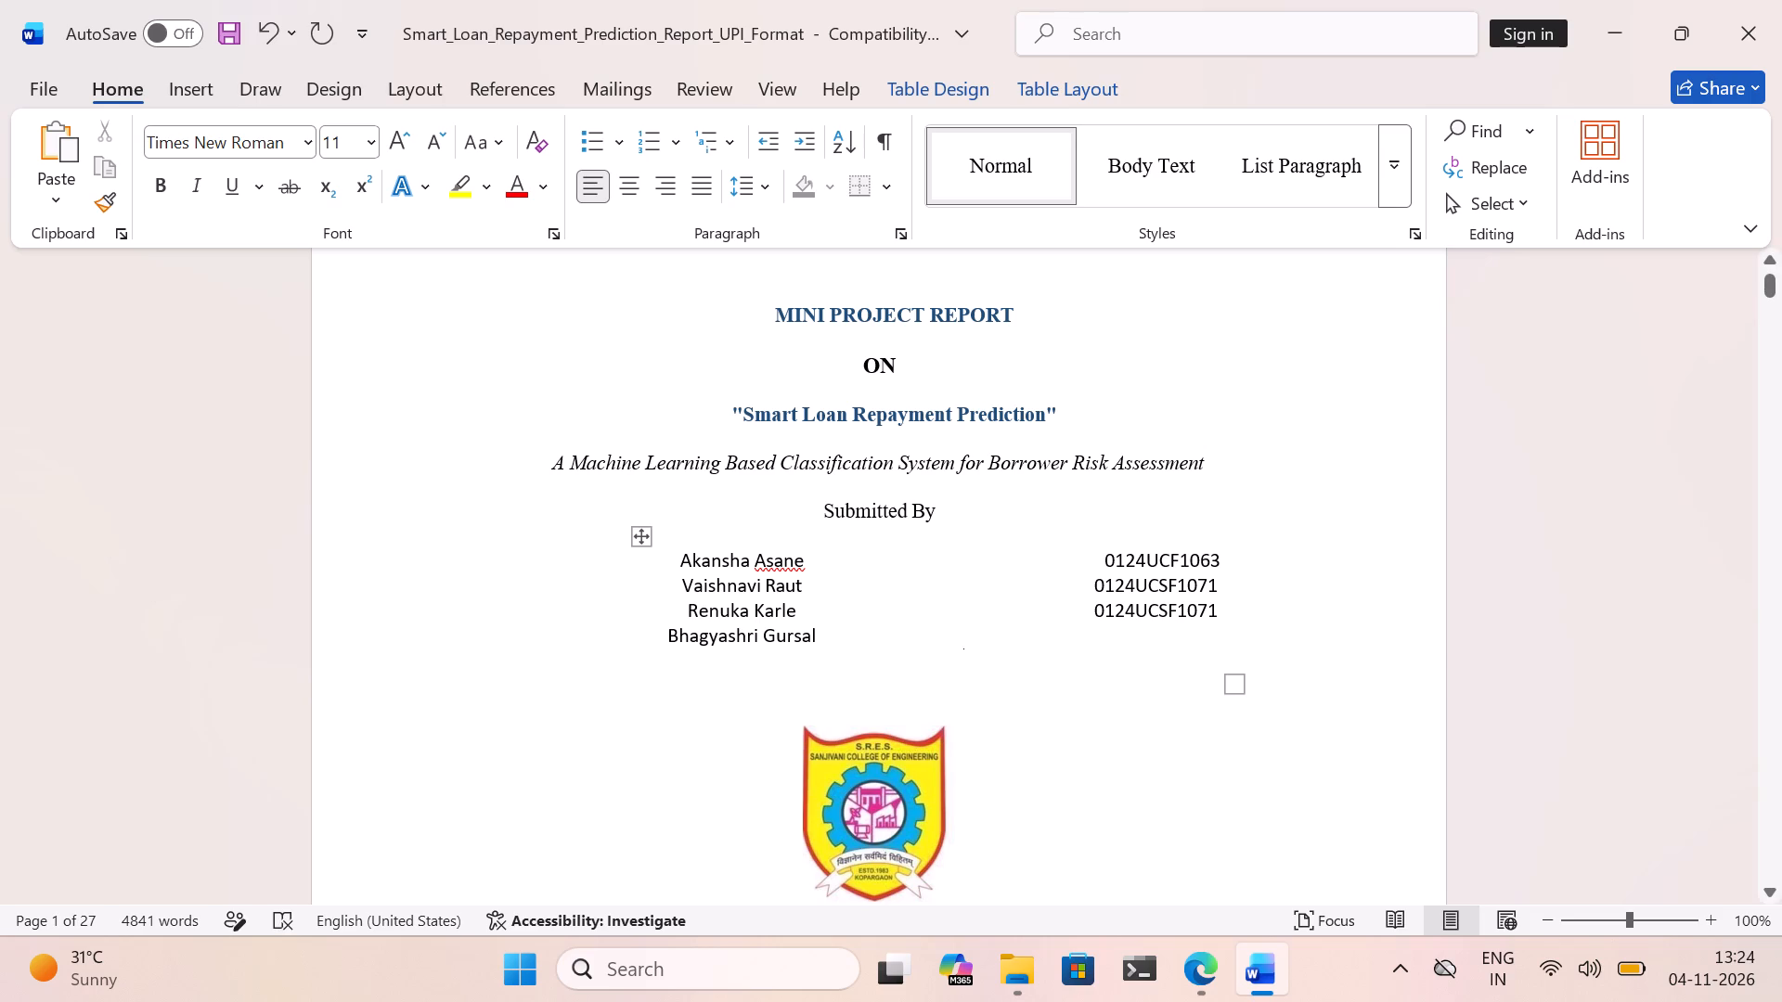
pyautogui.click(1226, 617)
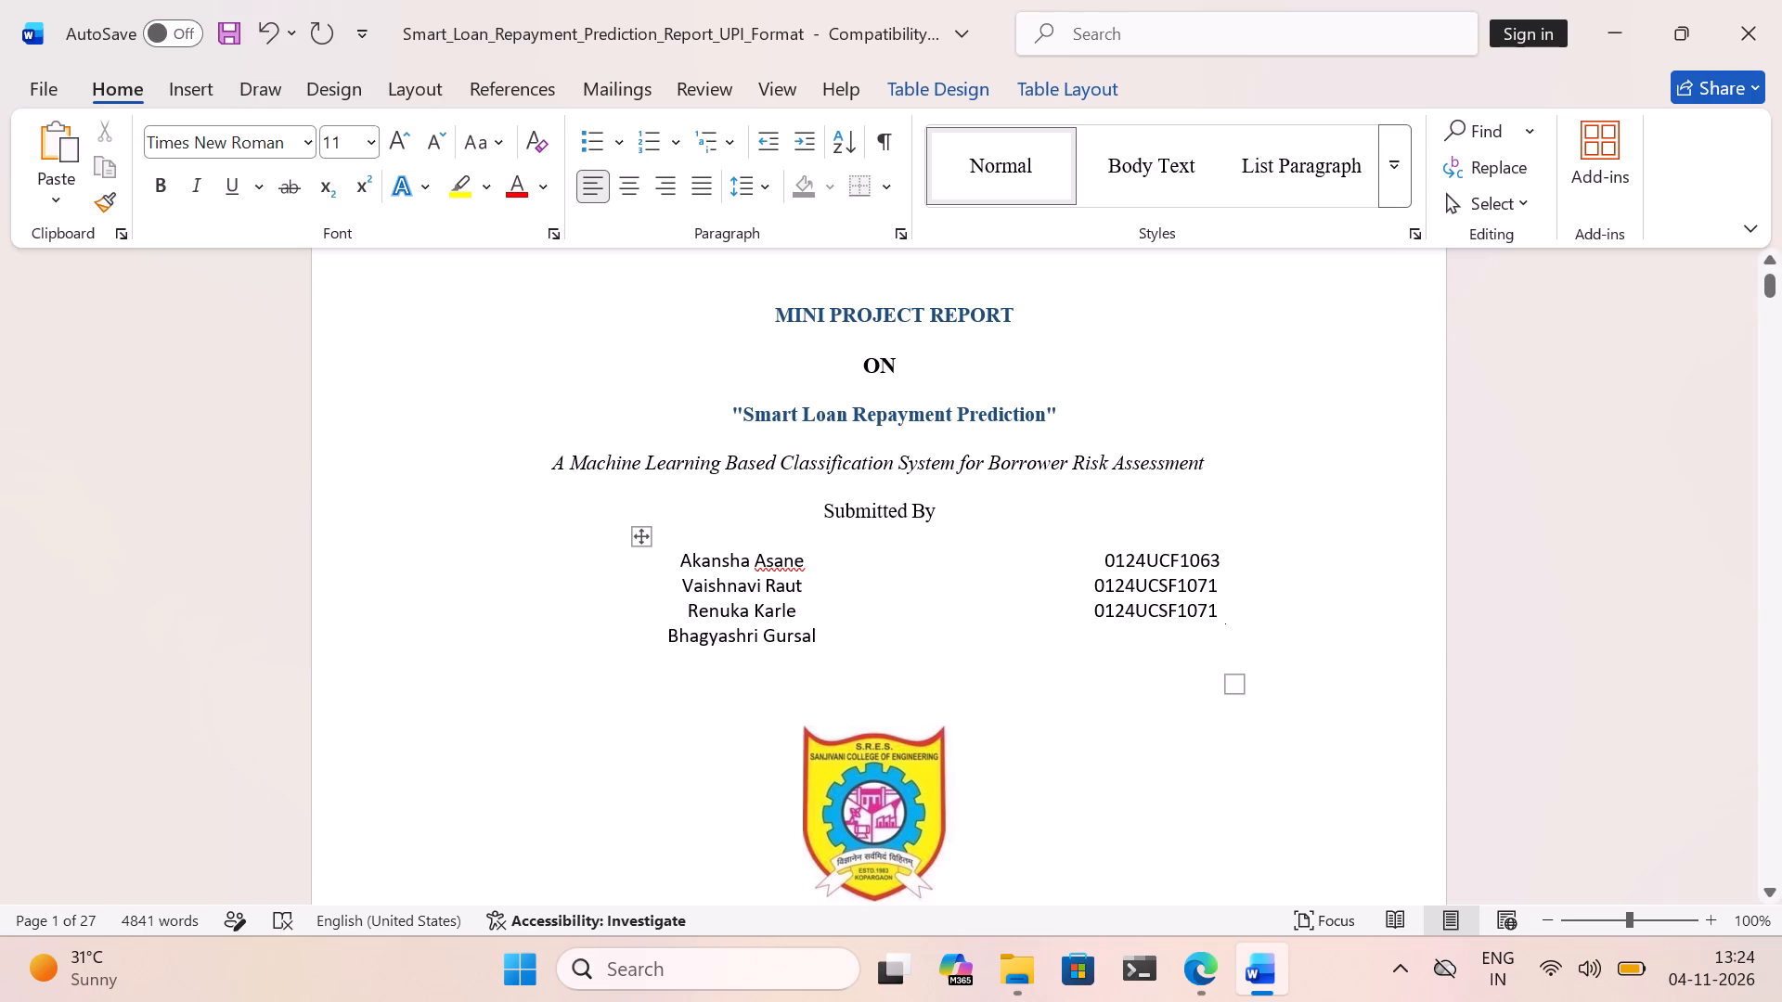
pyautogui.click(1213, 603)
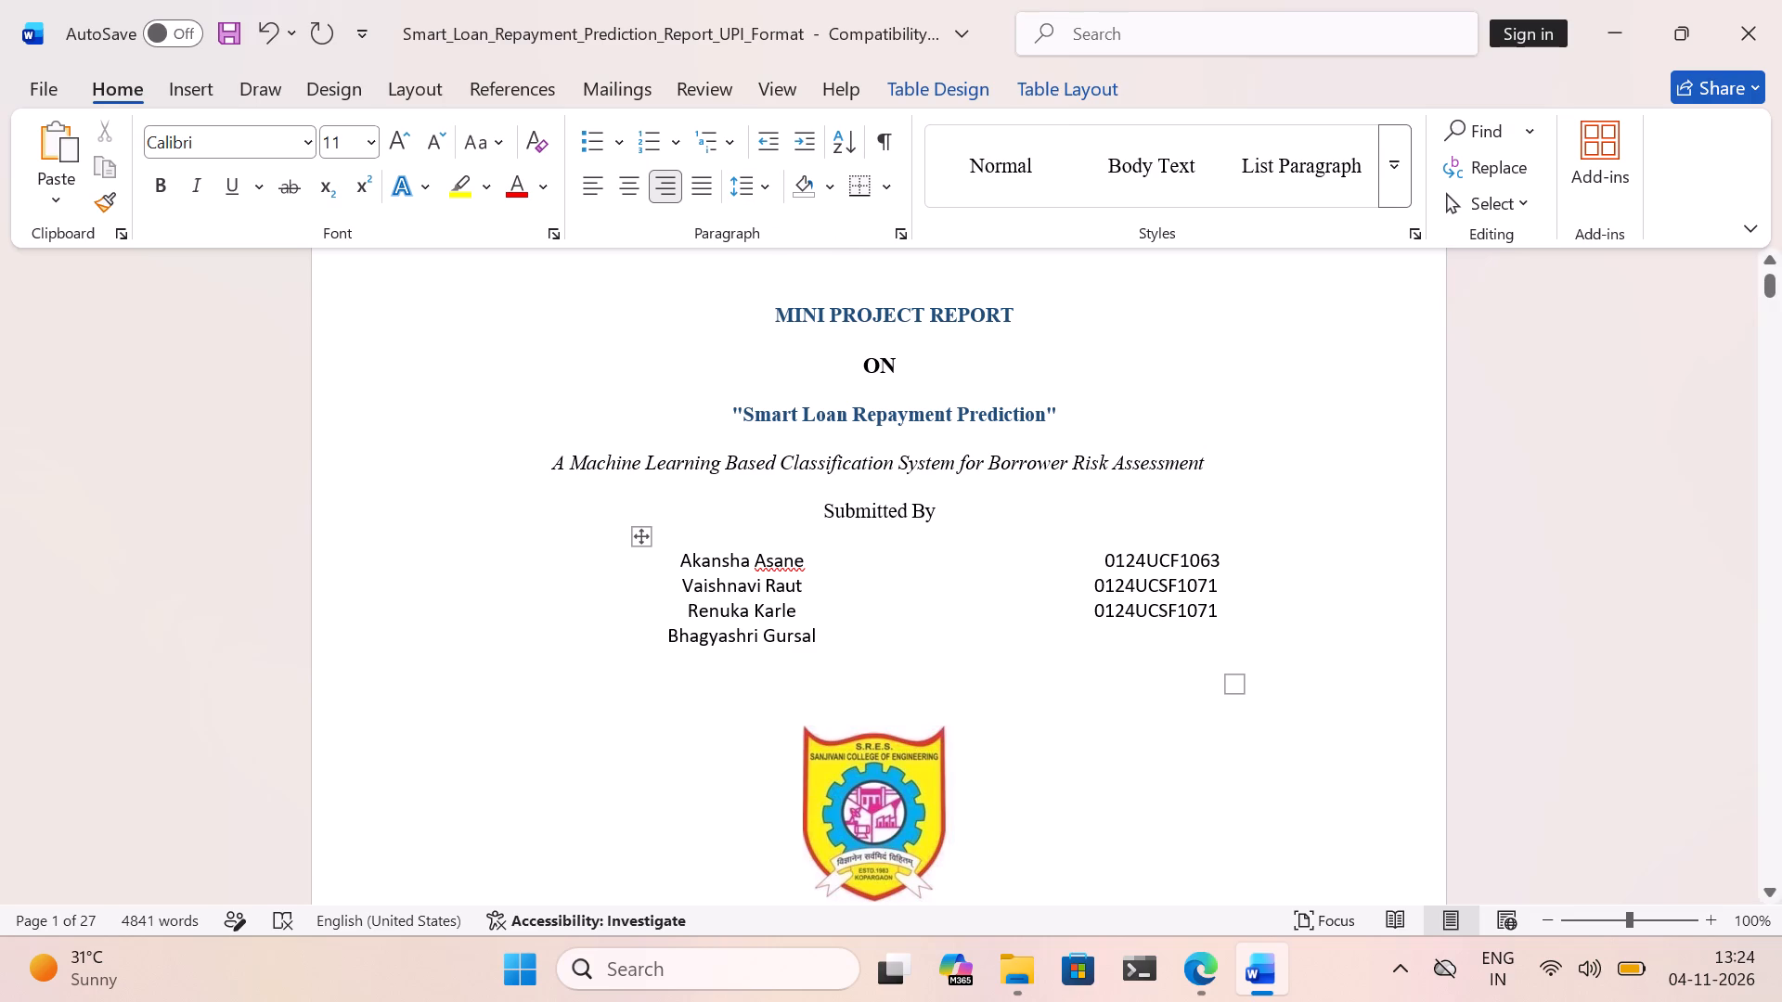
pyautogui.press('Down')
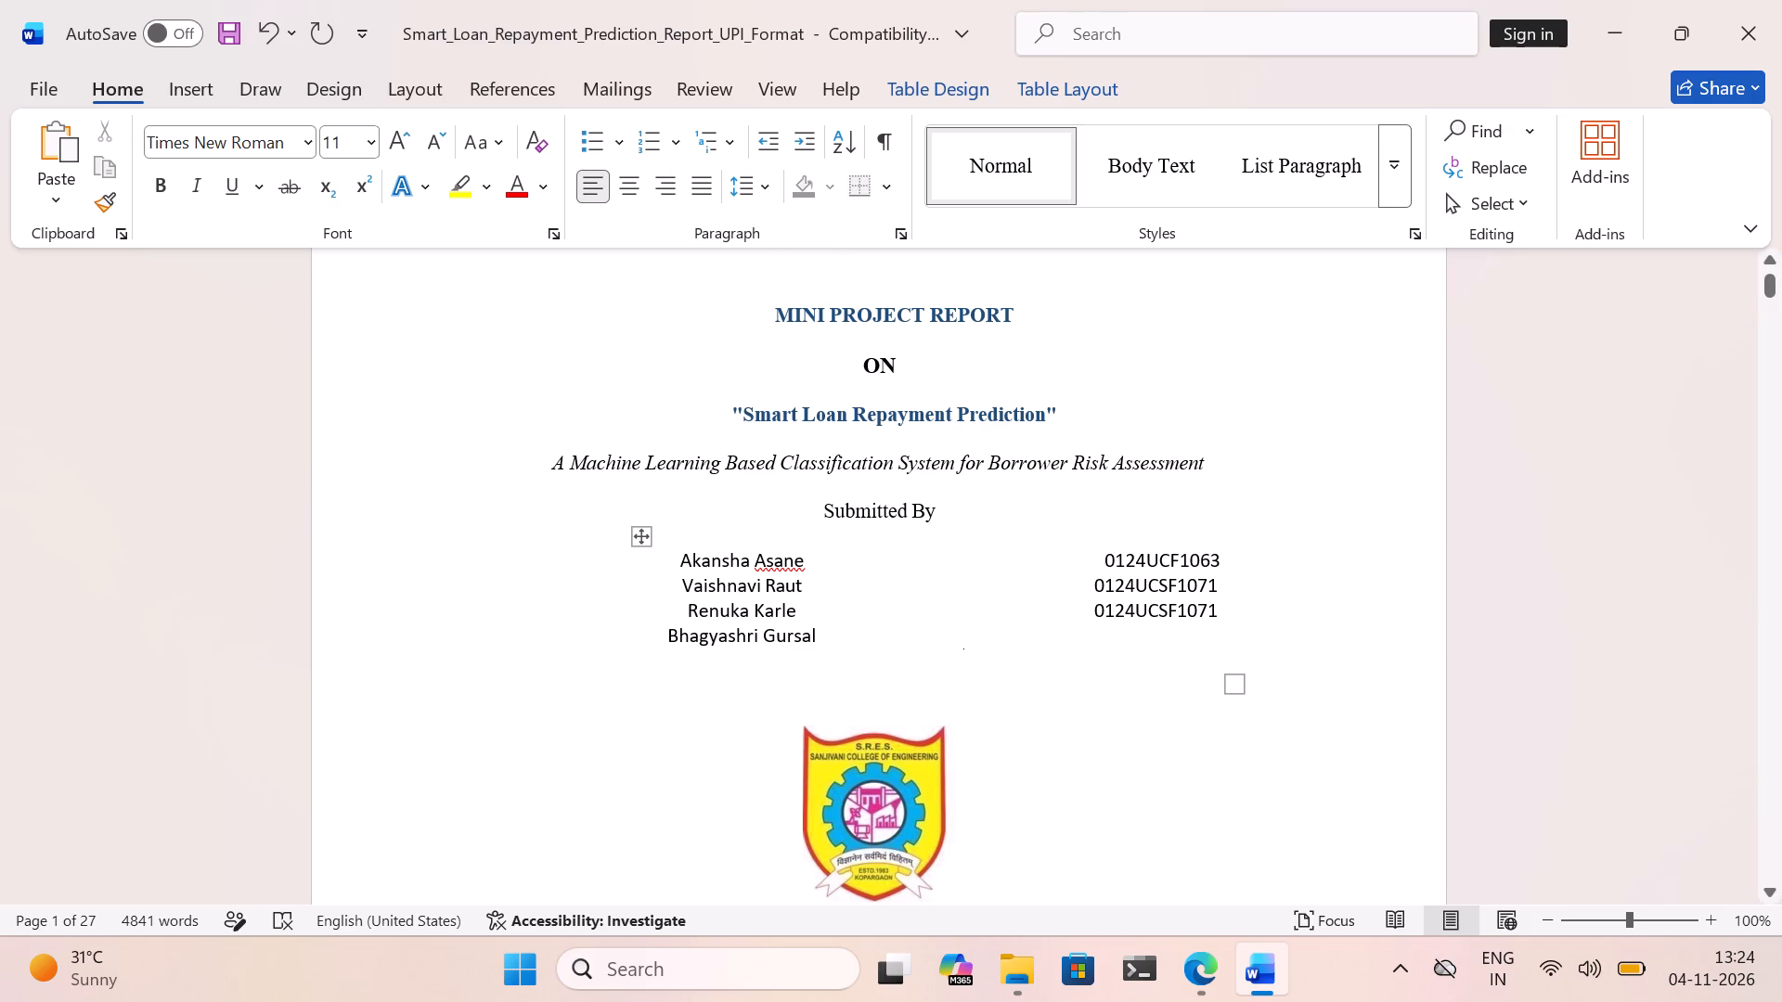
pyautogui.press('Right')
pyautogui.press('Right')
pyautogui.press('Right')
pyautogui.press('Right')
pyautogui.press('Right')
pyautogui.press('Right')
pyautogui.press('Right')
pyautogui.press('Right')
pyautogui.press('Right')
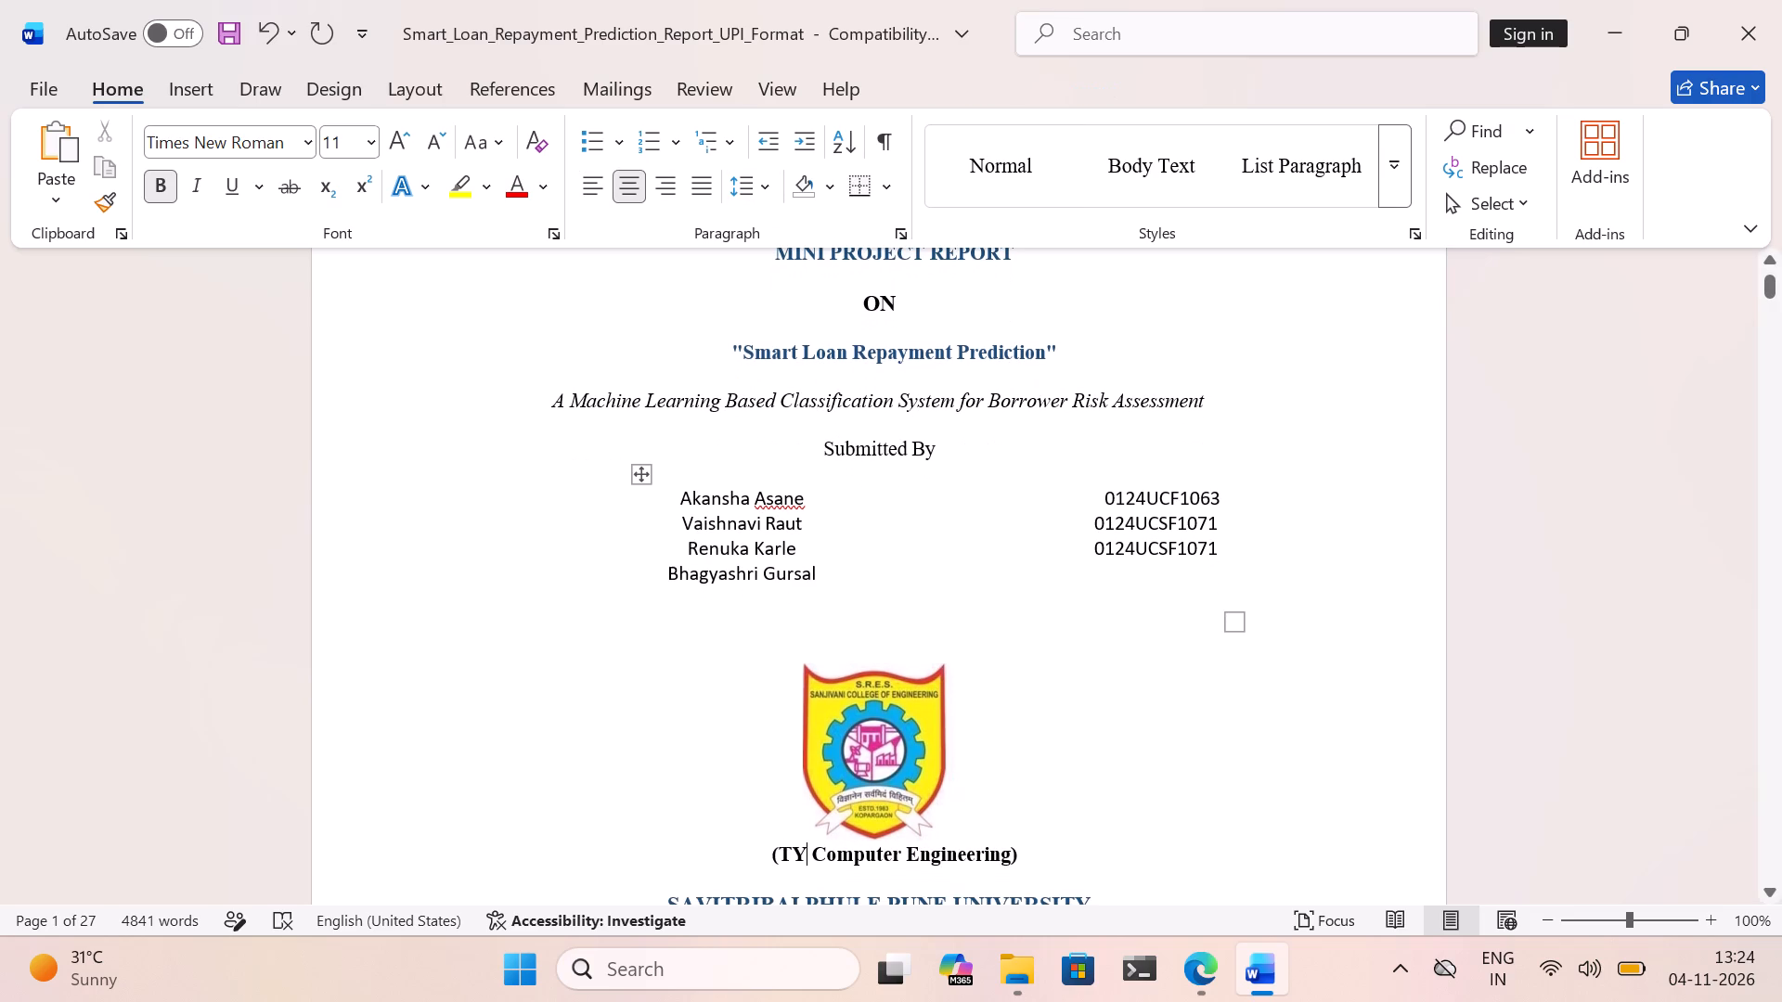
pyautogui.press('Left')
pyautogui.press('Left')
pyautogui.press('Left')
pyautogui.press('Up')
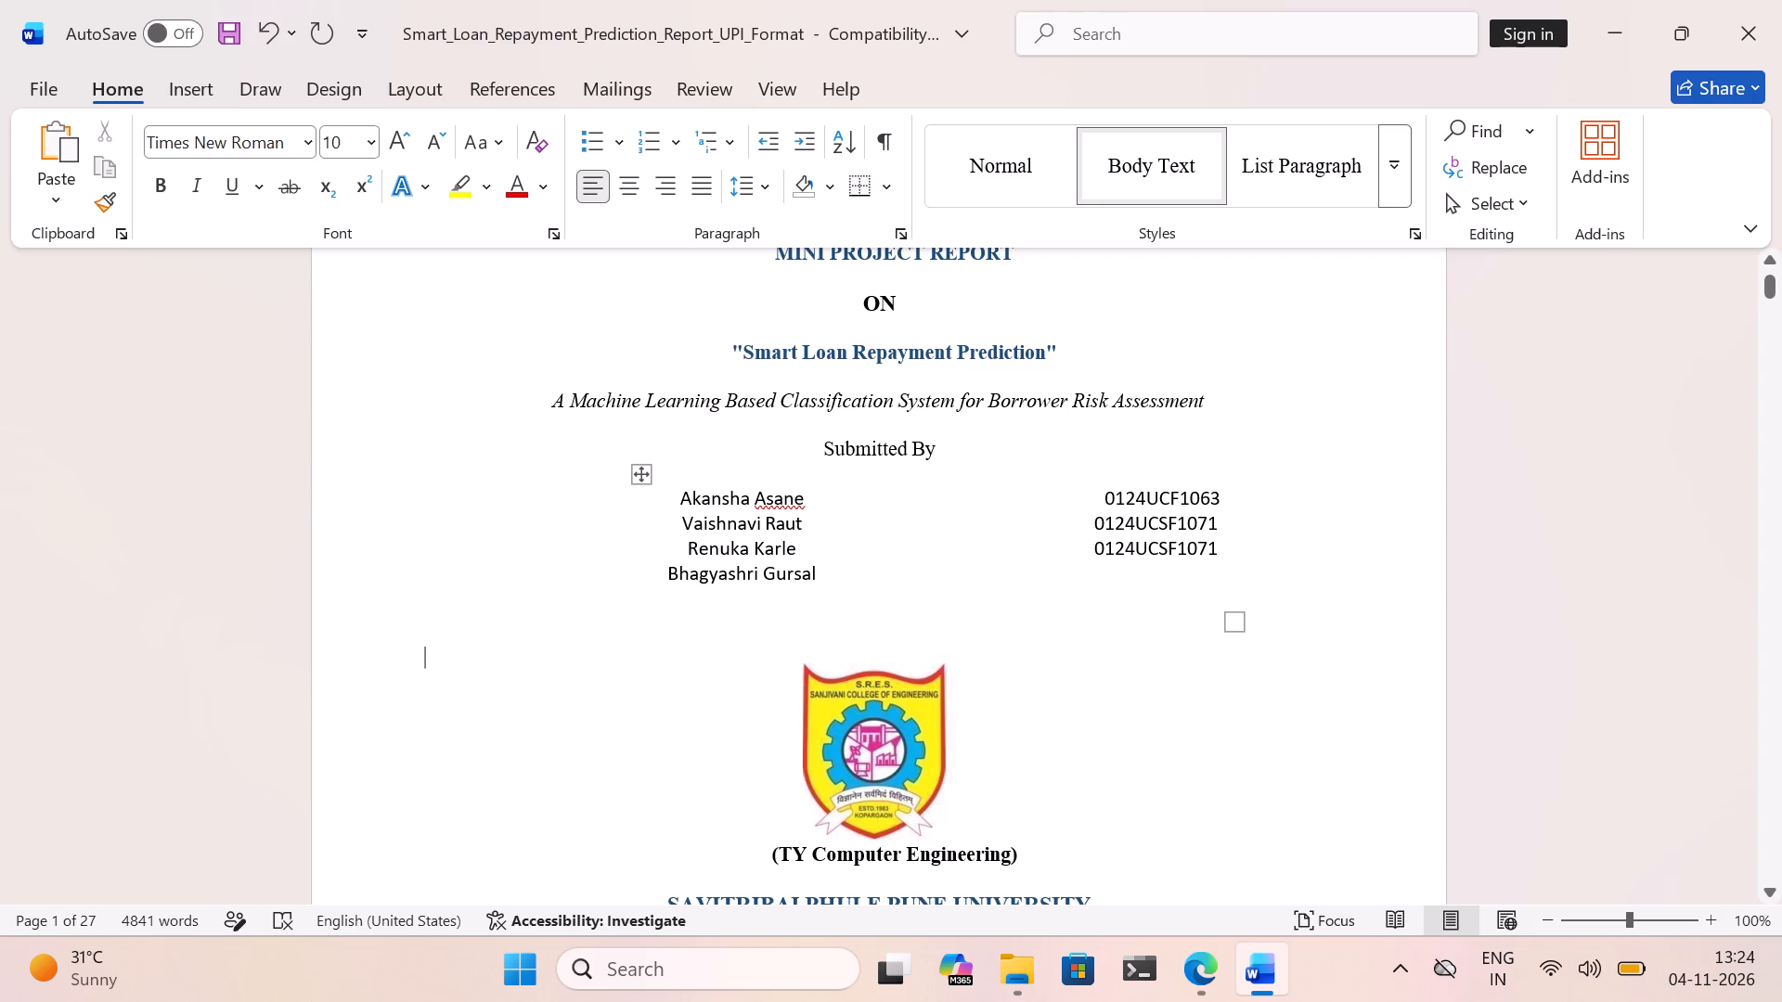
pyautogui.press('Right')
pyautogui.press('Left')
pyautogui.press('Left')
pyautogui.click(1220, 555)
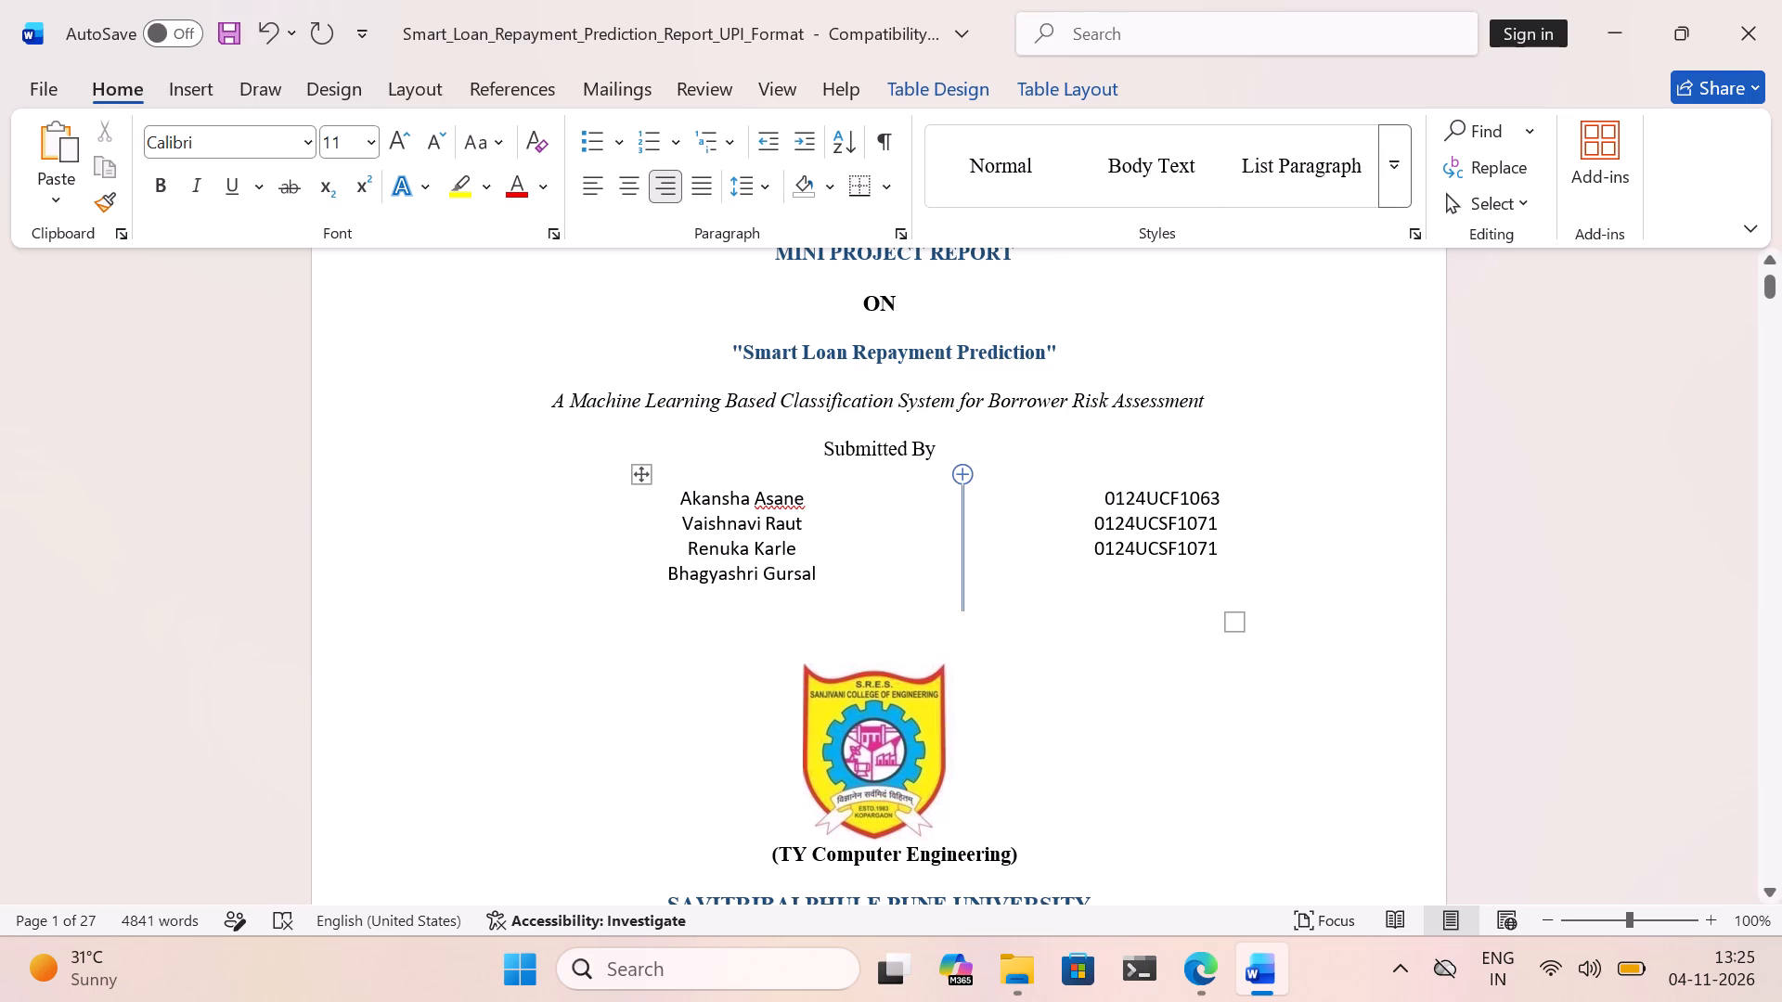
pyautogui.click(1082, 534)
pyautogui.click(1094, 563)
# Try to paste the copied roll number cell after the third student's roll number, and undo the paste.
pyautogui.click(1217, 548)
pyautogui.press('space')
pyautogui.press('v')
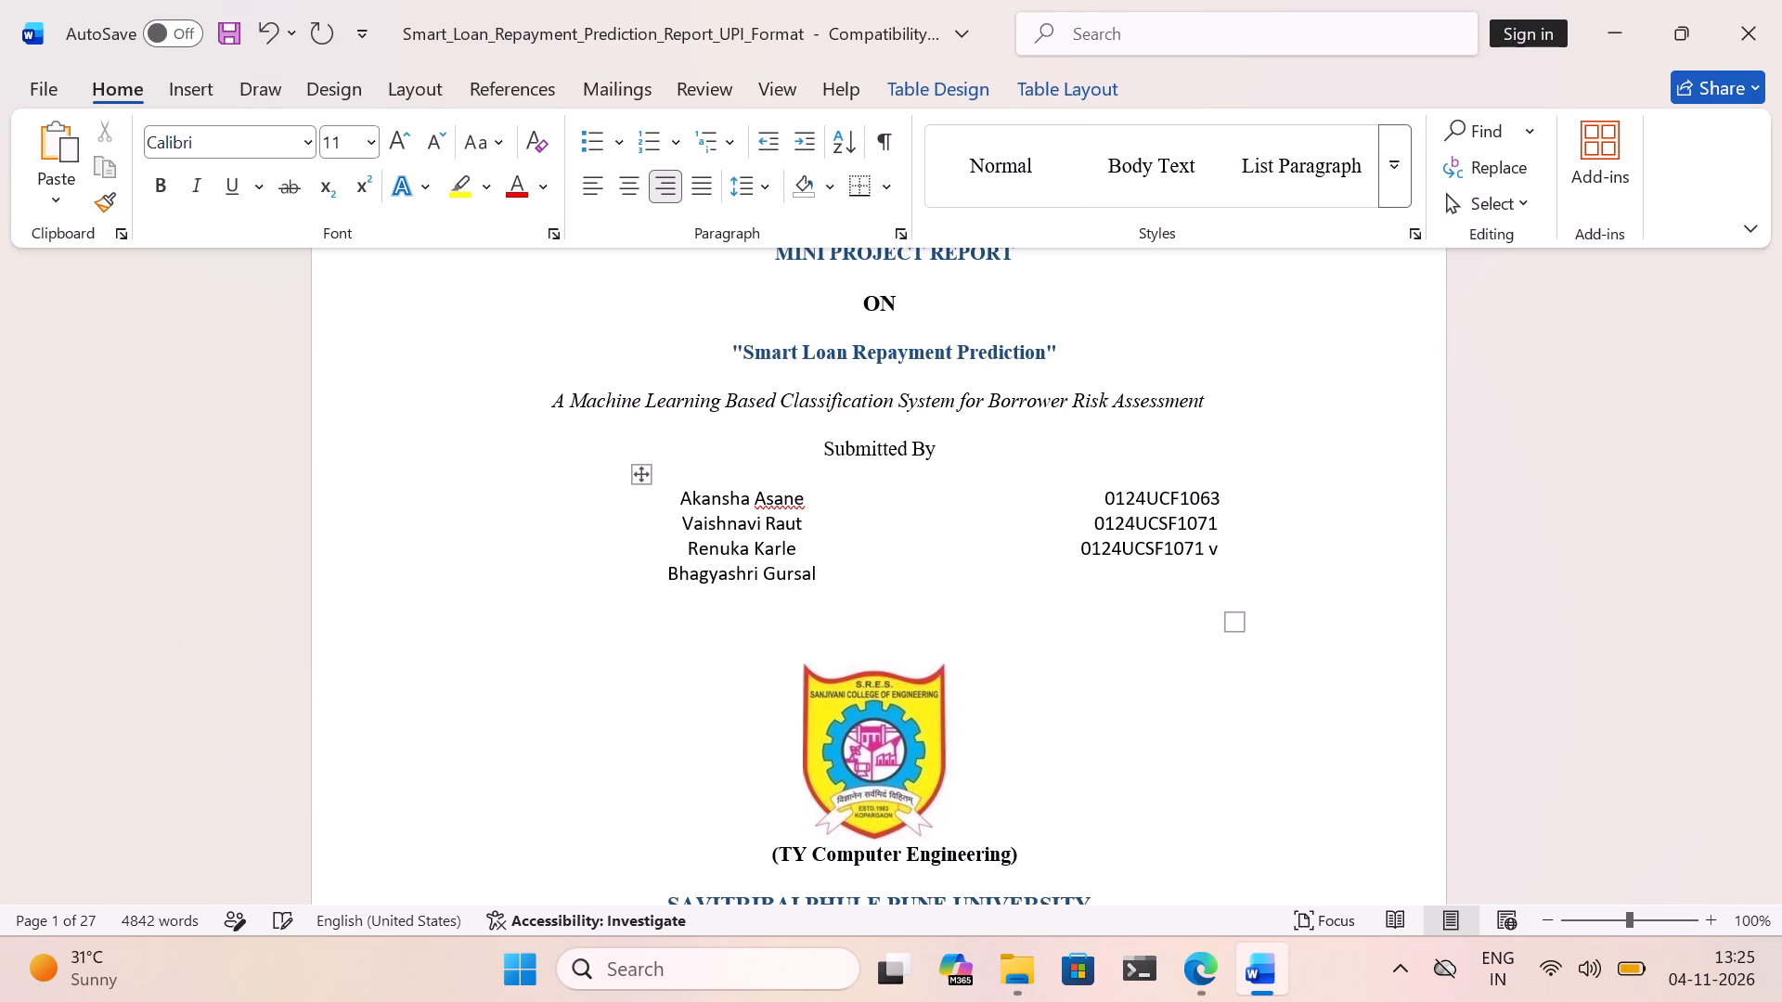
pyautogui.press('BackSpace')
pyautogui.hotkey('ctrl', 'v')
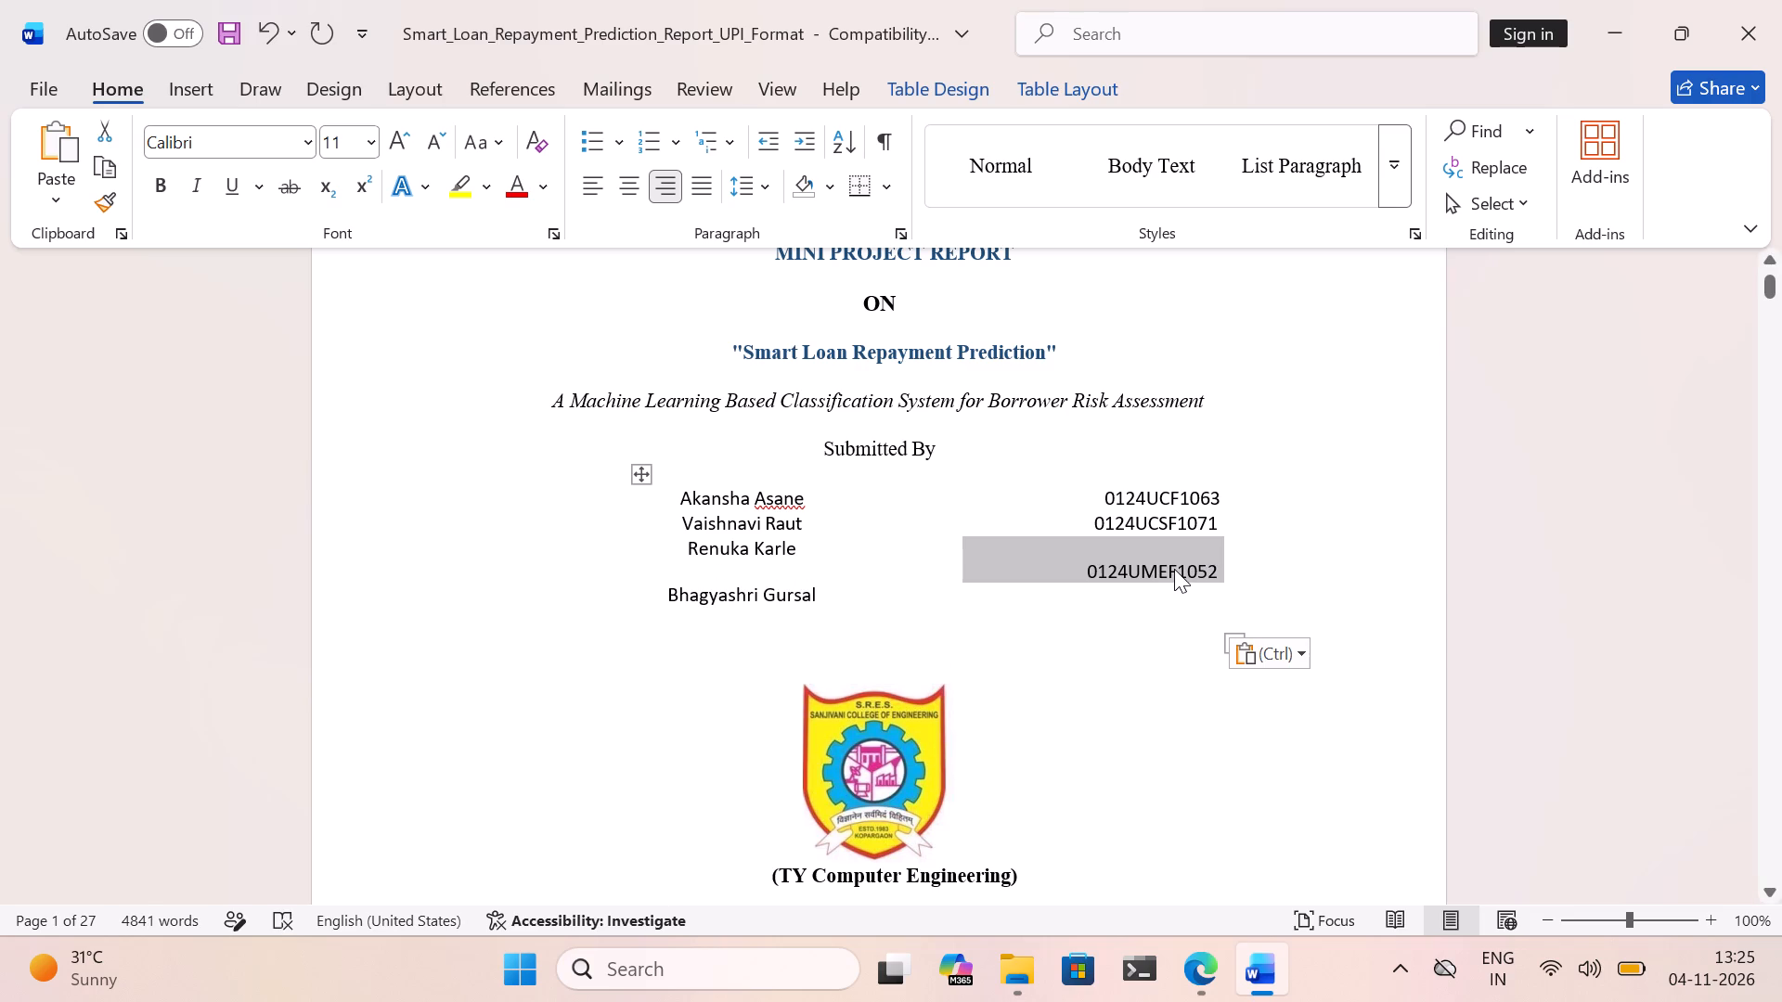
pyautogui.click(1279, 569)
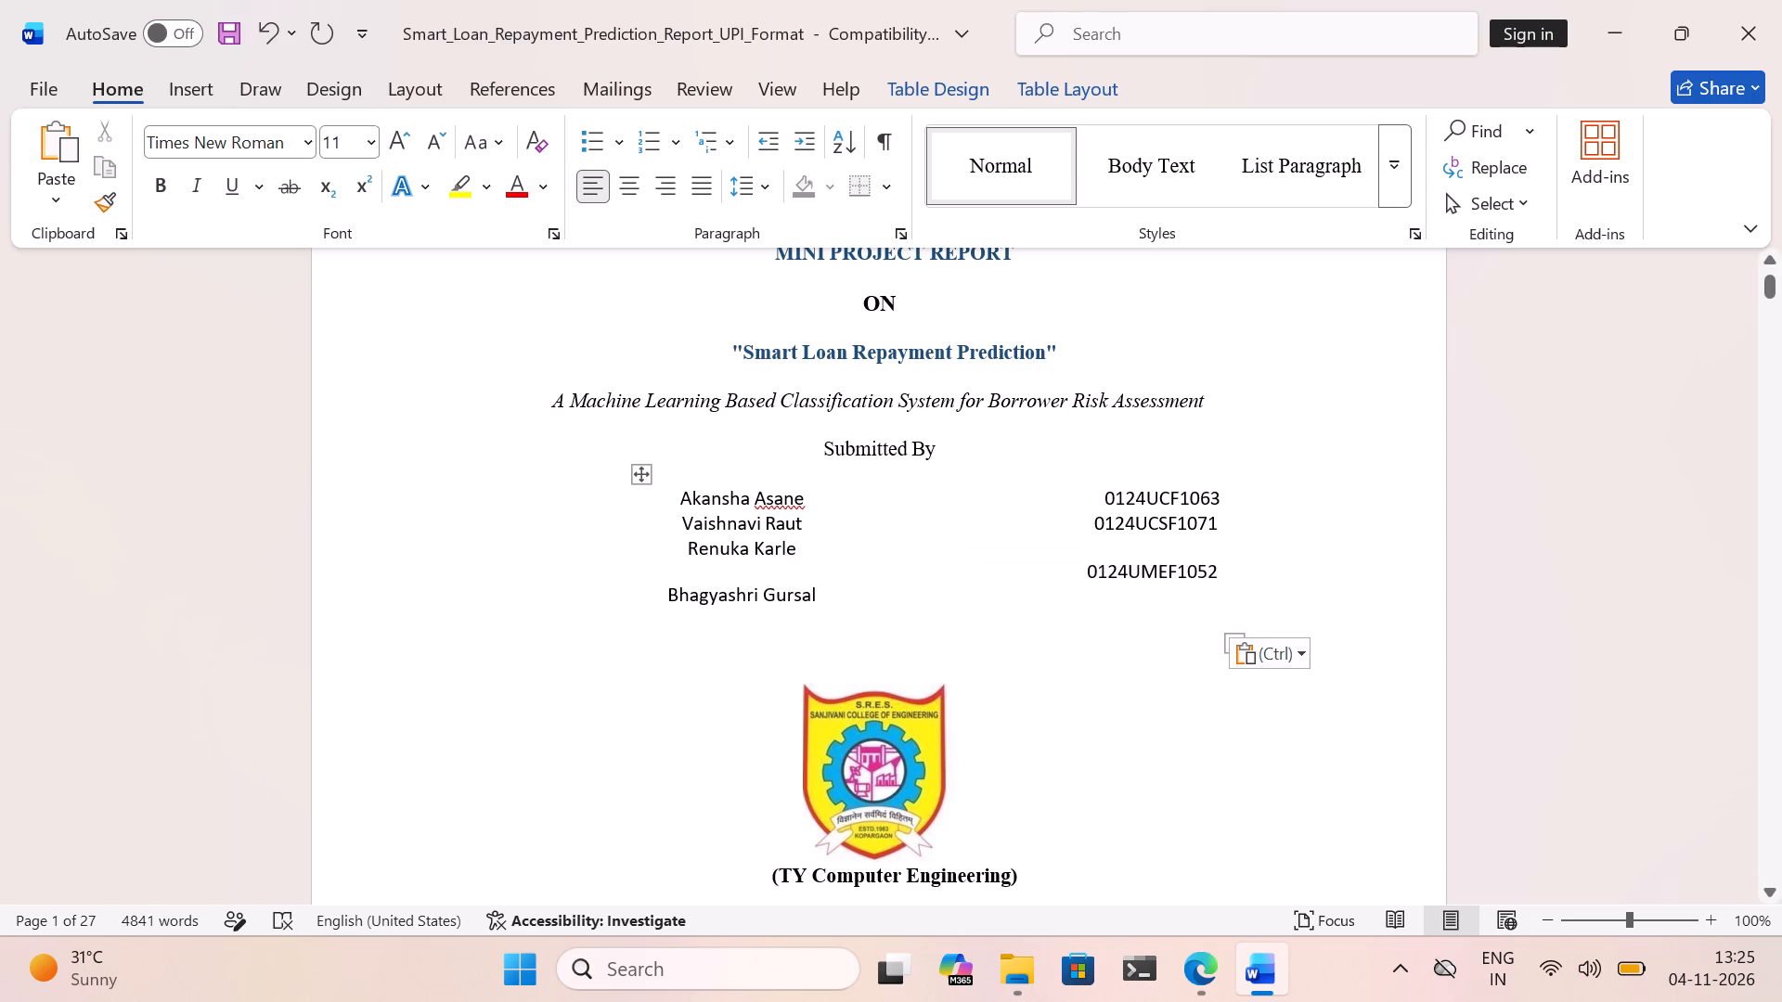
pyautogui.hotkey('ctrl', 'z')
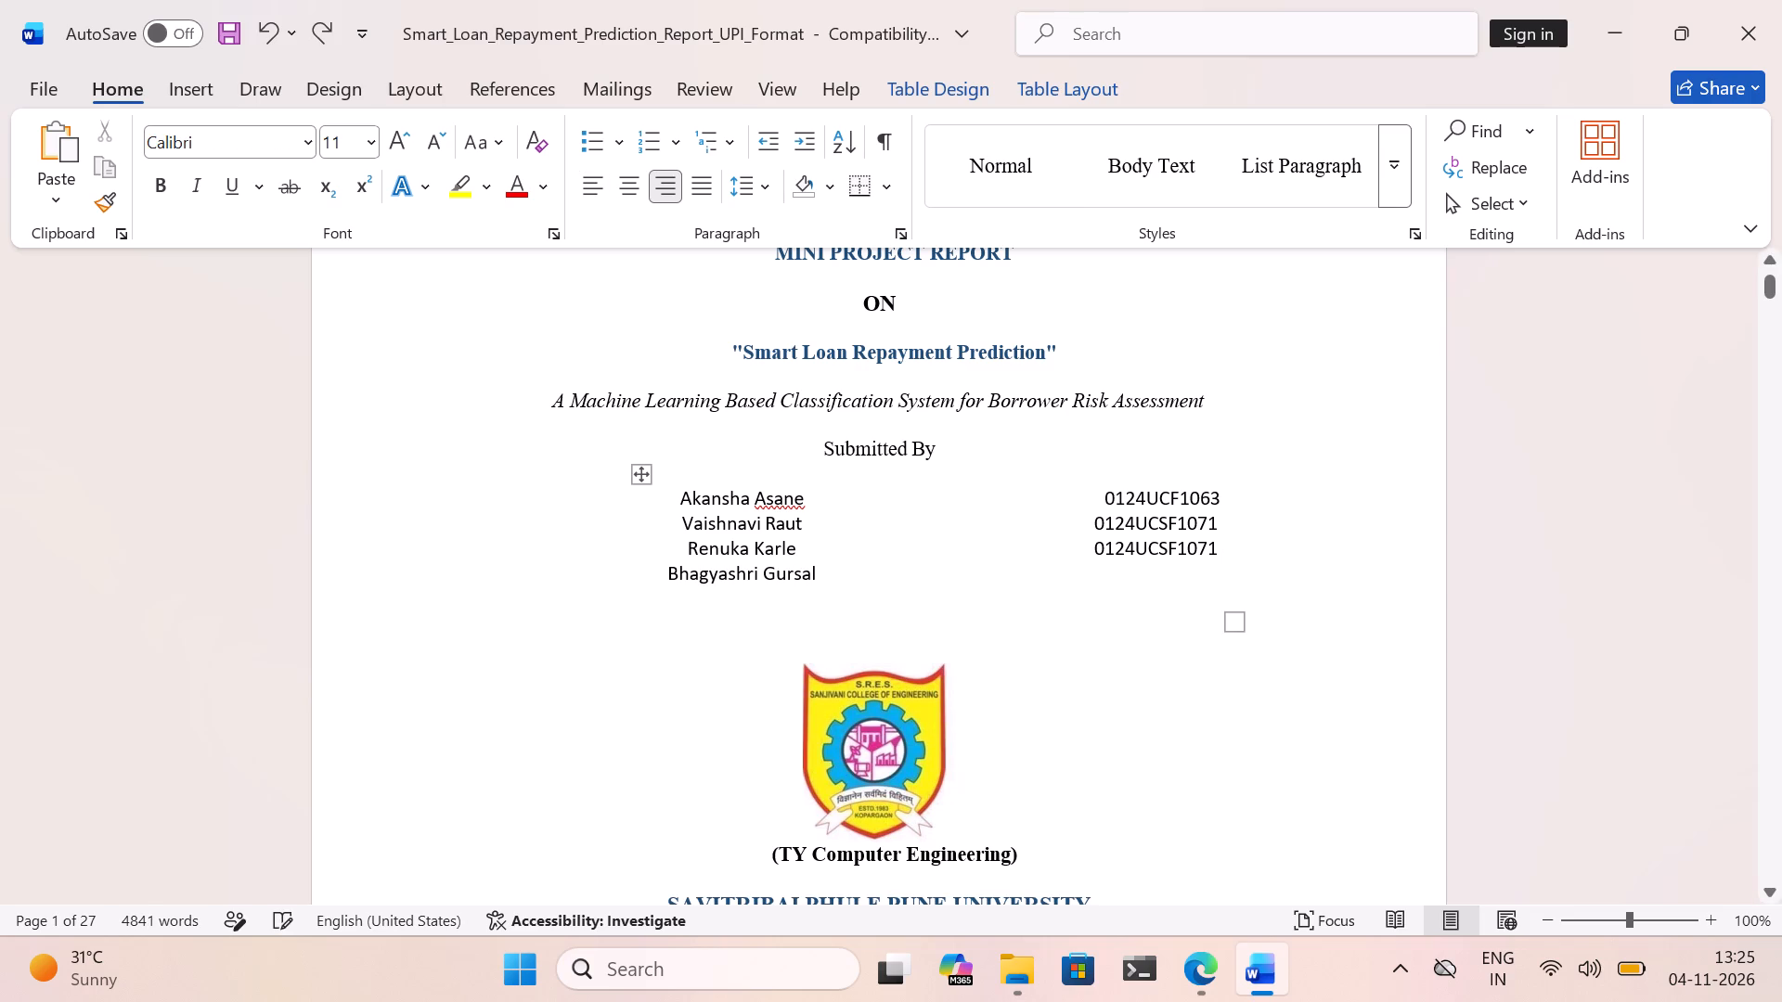
# Change the last digit of the third student's roll number on the cover page to 2.
pyautogui.click(1216, 548)
pyautogui.press('BackSpace')
pyautogui.press('2')
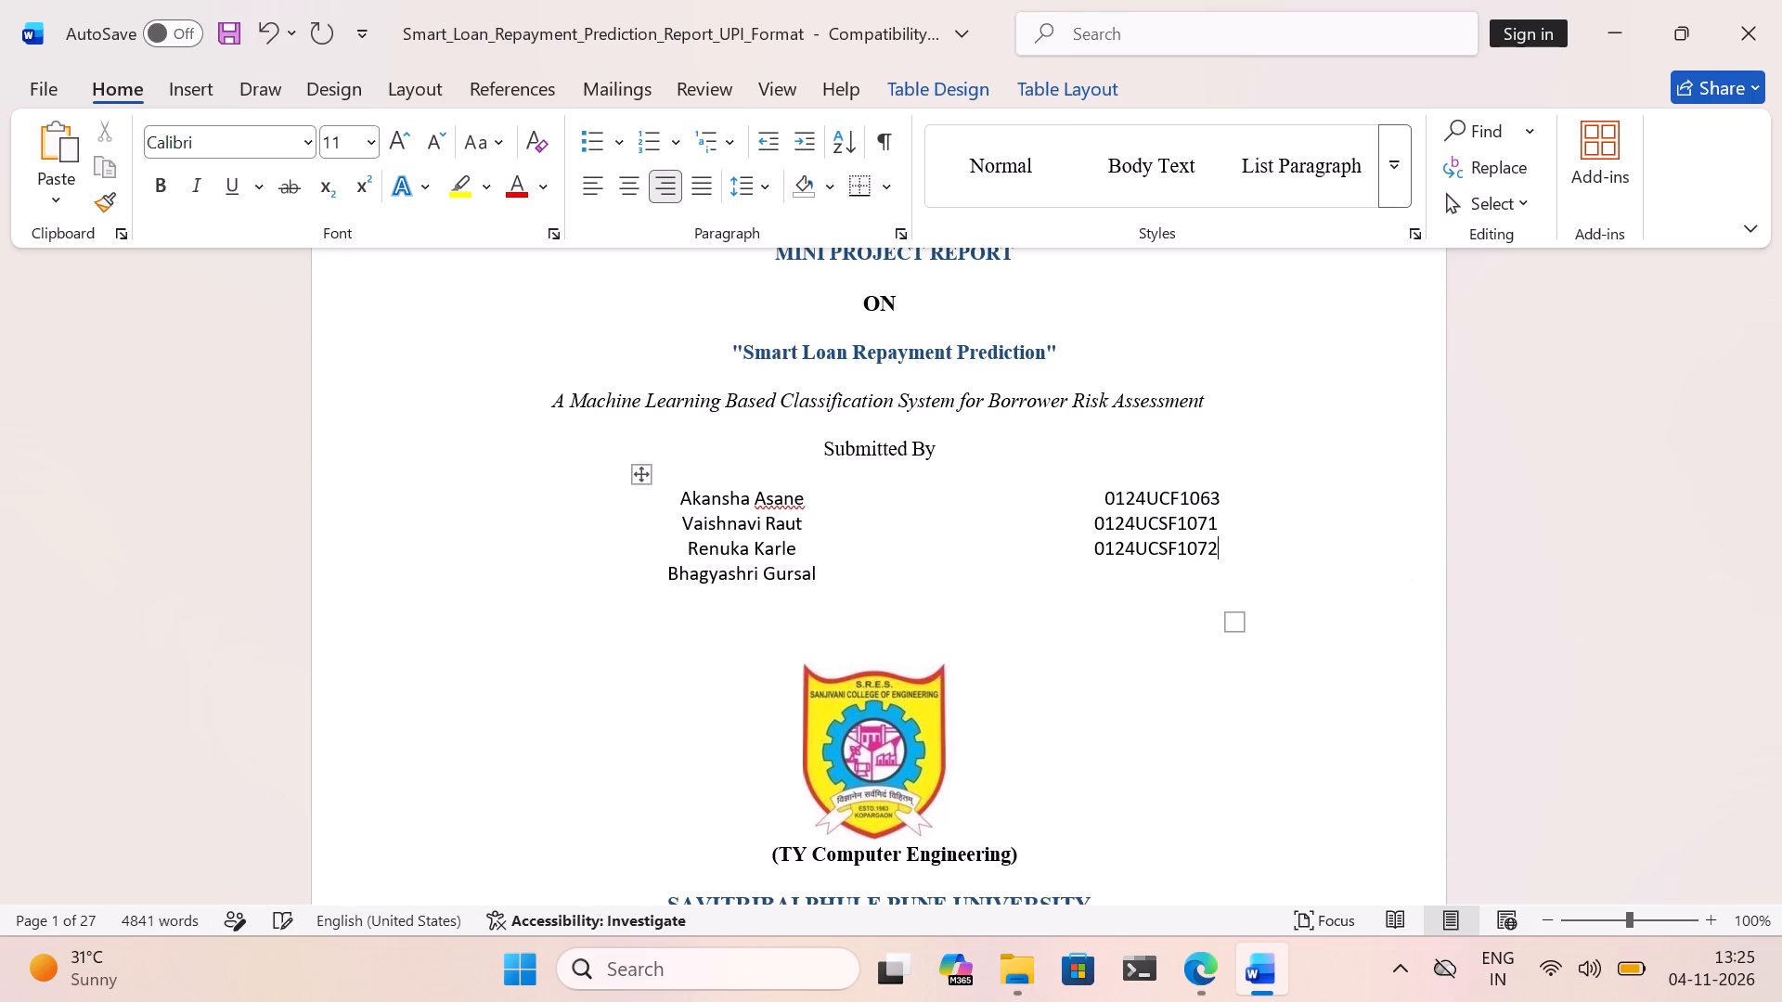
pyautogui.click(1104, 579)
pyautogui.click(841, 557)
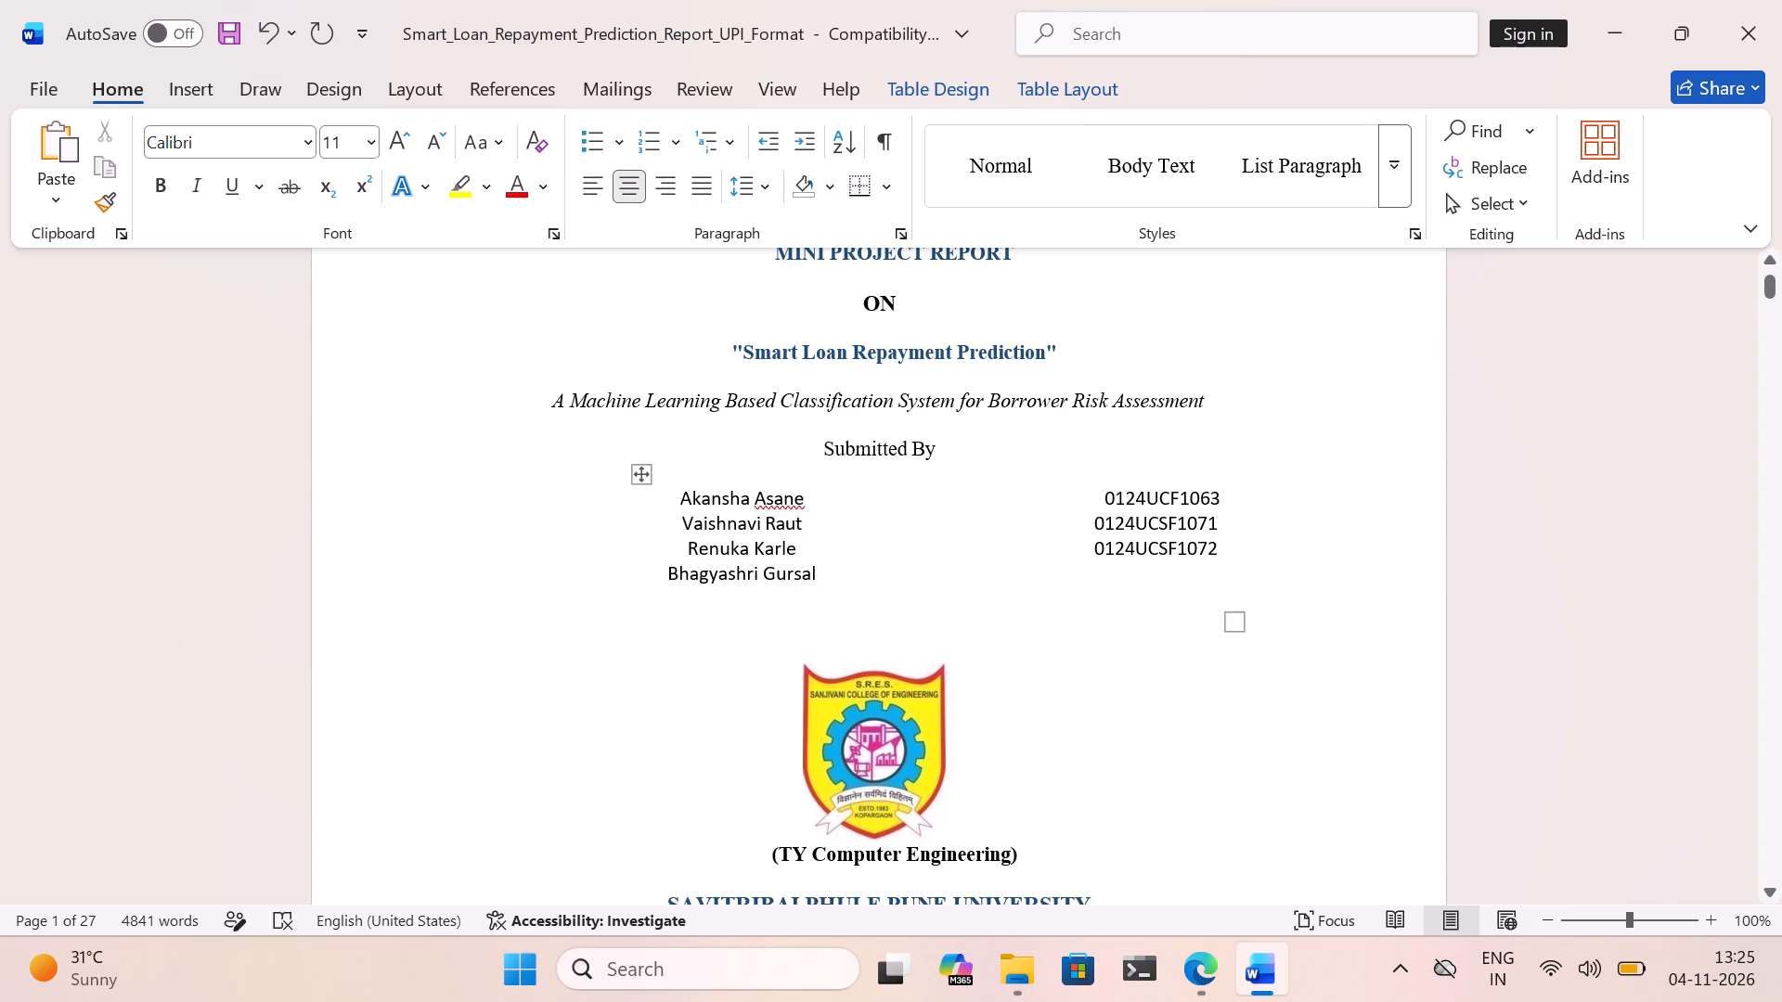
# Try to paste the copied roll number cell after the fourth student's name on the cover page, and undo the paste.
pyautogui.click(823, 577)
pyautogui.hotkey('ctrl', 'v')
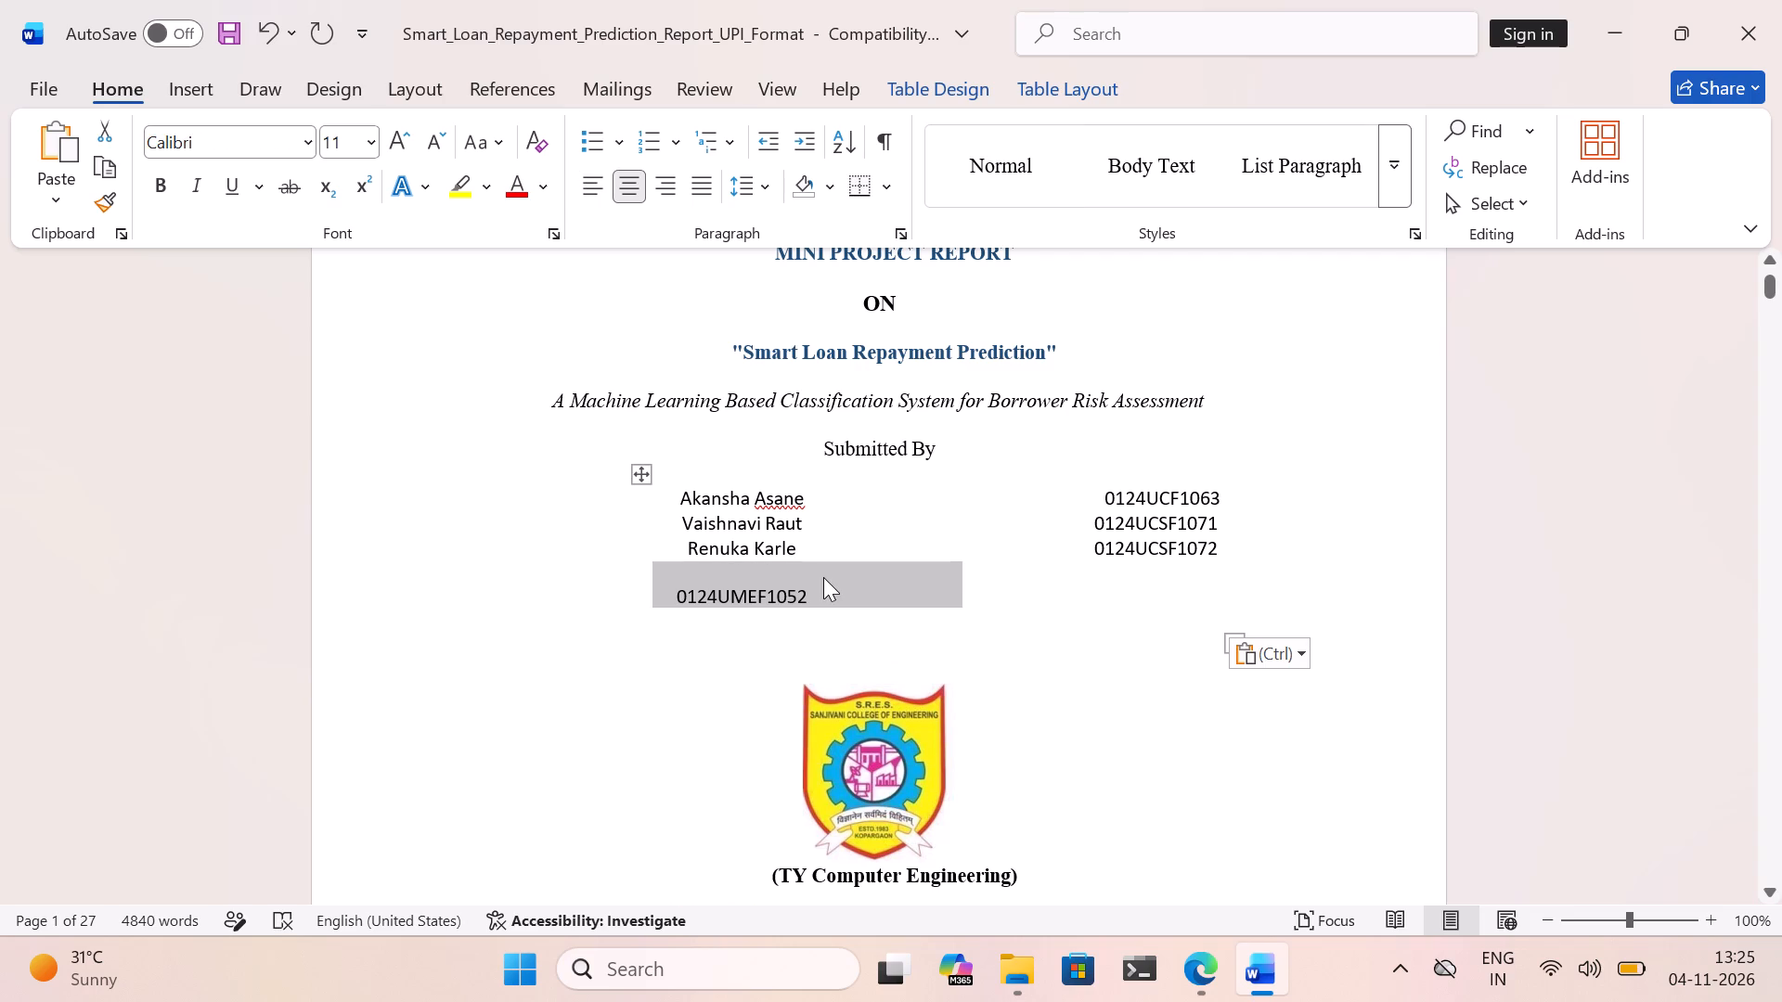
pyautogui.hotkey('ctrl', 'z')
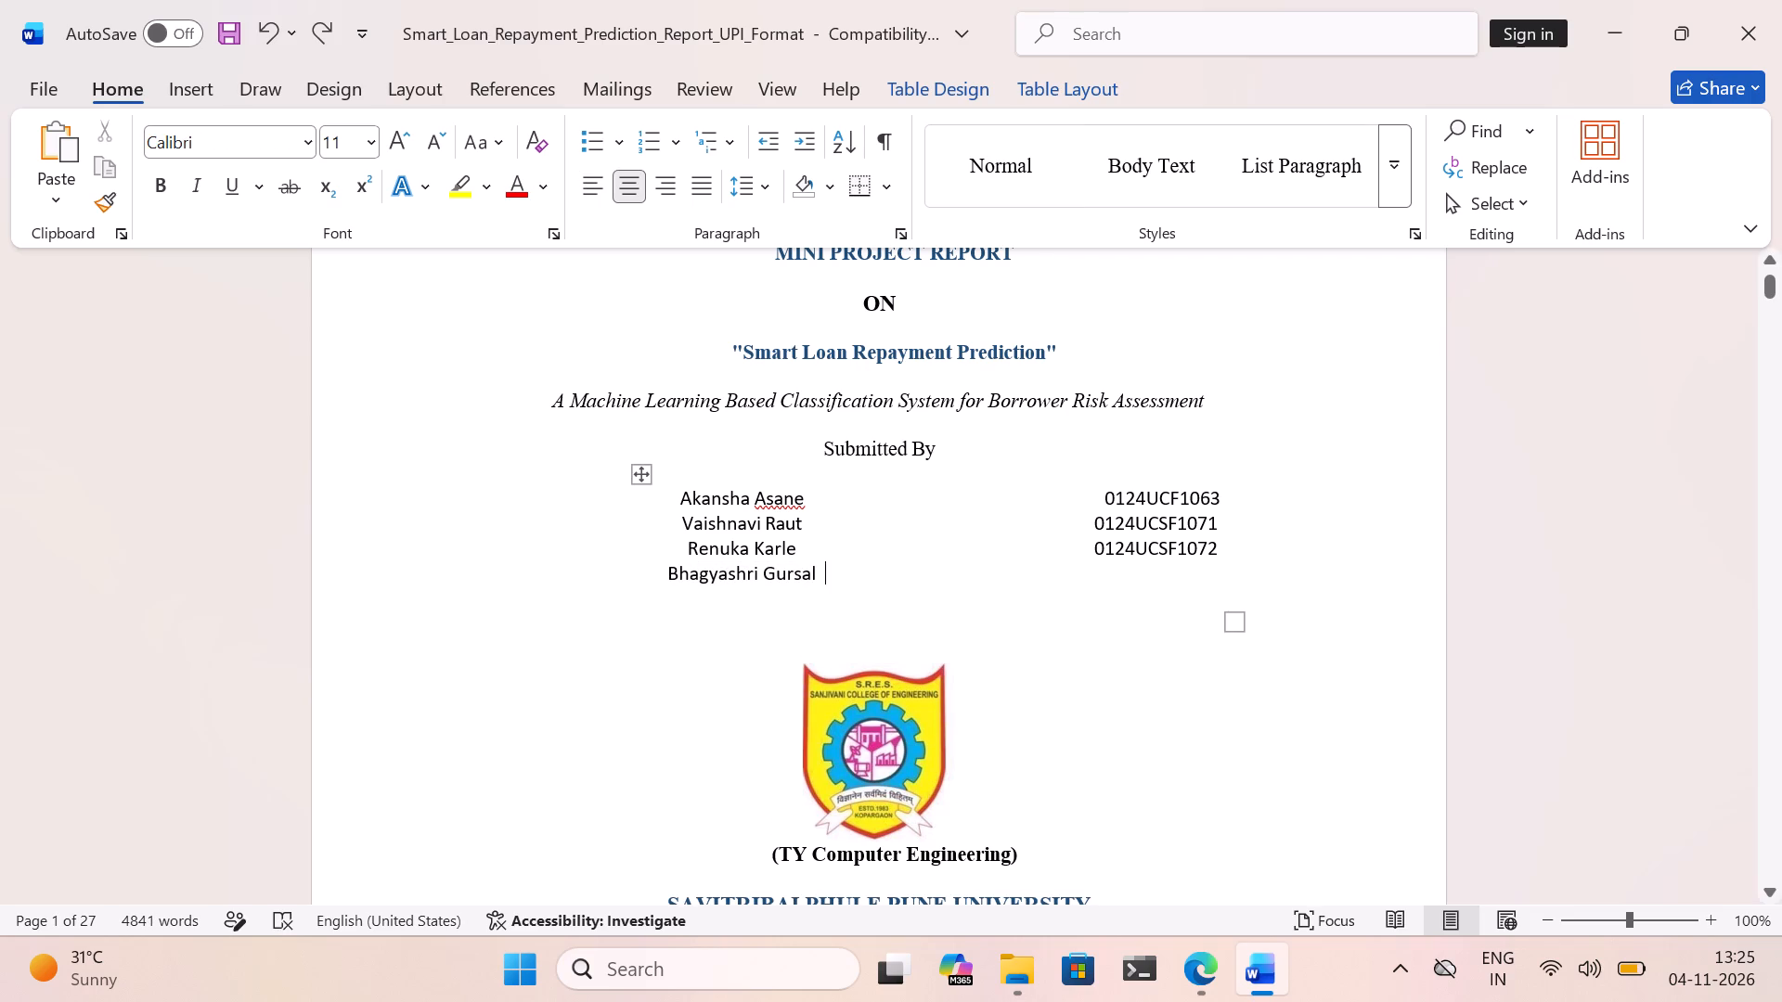
# Paste the copied roll number cell below the cover page's student list and move it beside the fourth student's name, under the roll number column.
pyautogui.click(1066, 588)
pyautogui.click(1159, 654)
pyautogui.hotkey('ctrl', 'v')
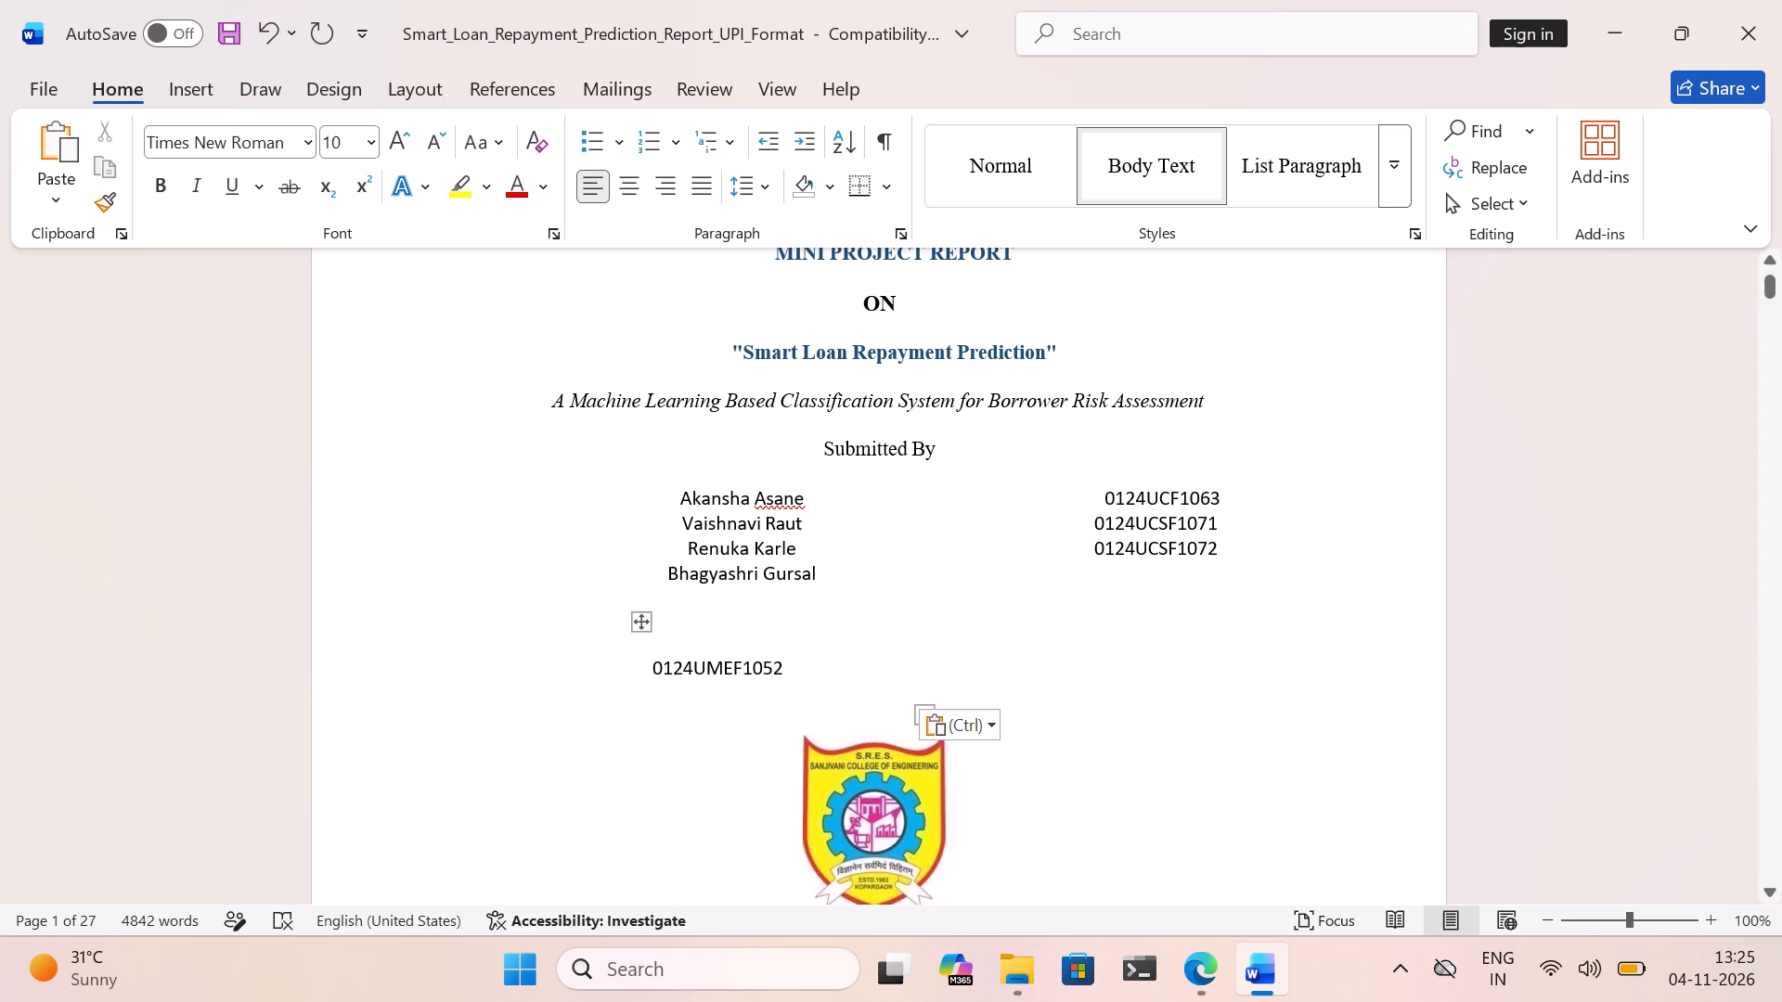
pyautogui.click(780, 670)
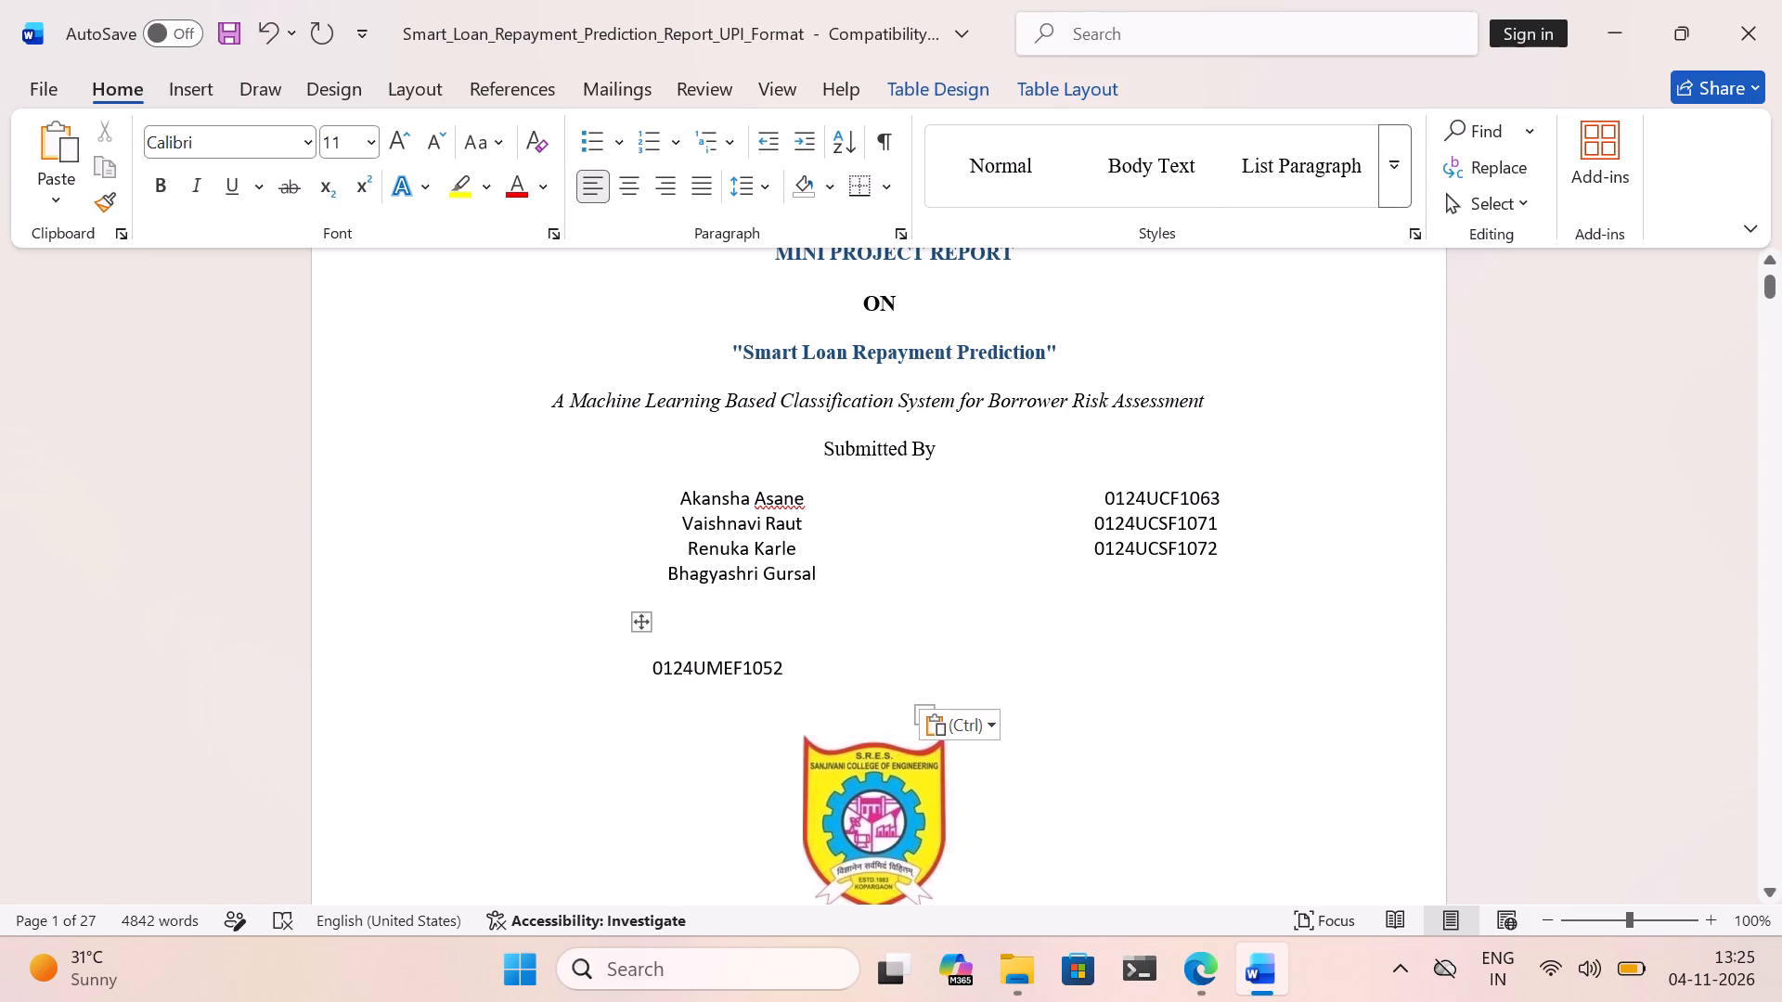
pyautogui.moveTo(636, 622); pyautogui.dragTo(997, 574)
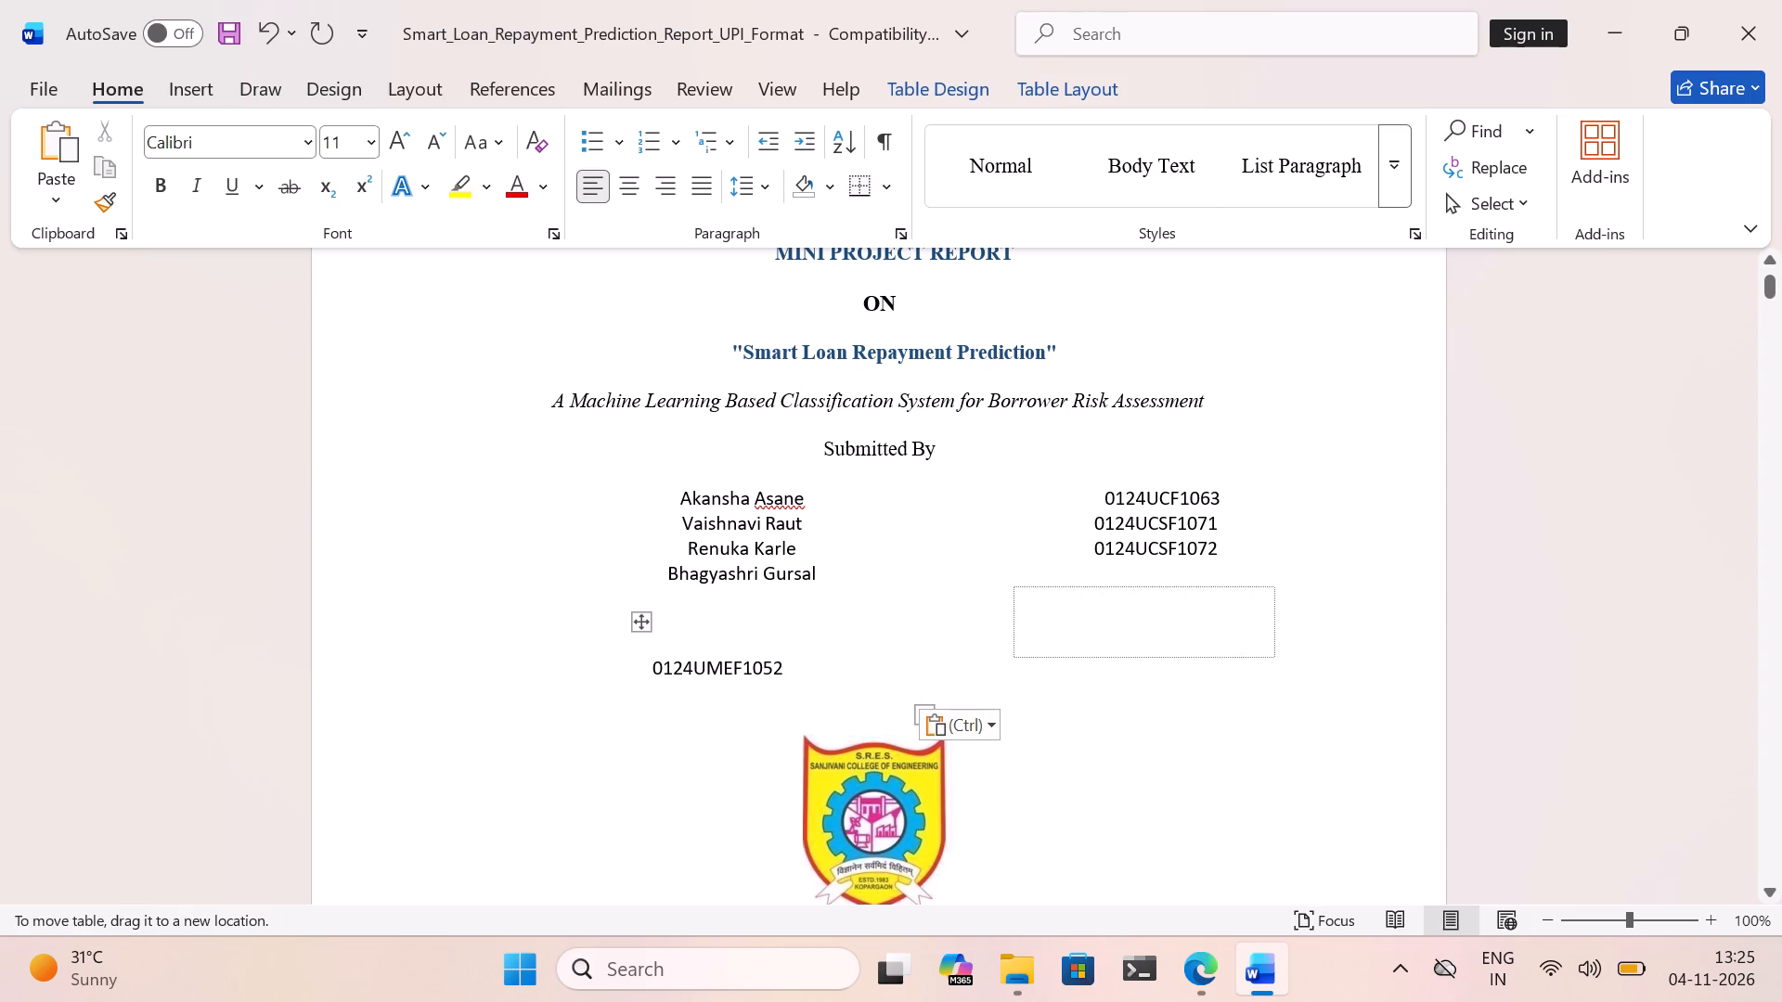
pyautogui.moveTo(997, 574); pyautogui.dragTo(974, 550)
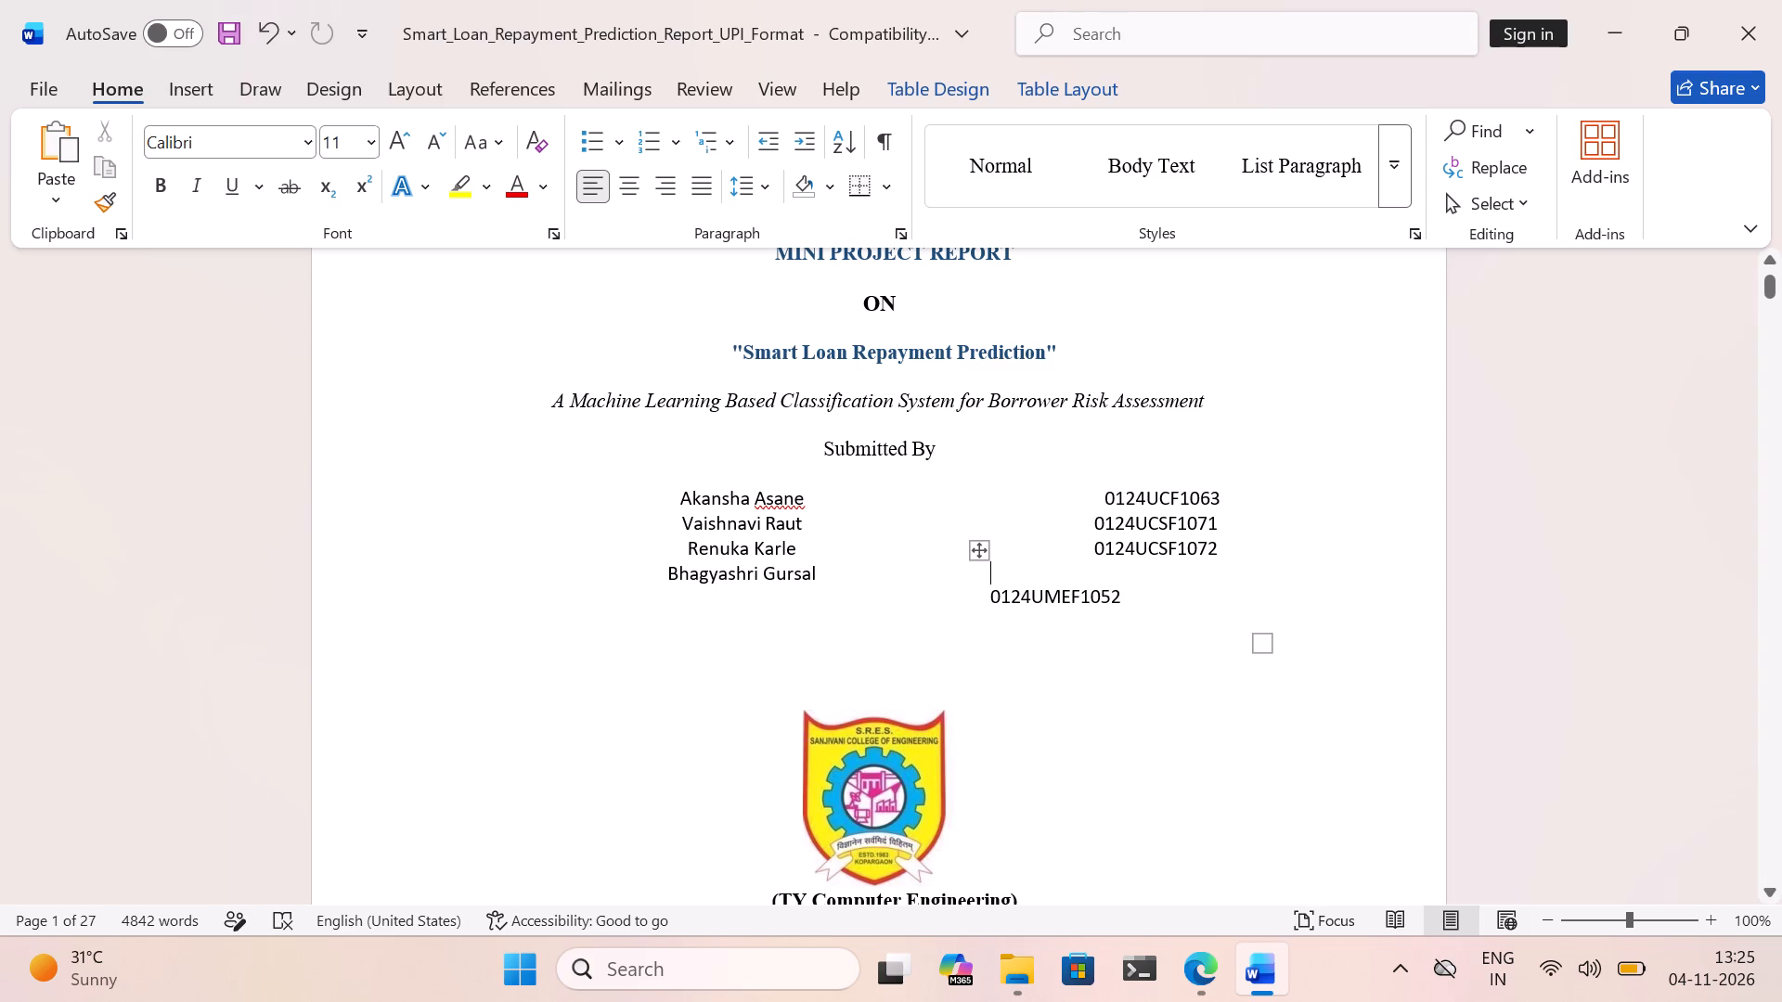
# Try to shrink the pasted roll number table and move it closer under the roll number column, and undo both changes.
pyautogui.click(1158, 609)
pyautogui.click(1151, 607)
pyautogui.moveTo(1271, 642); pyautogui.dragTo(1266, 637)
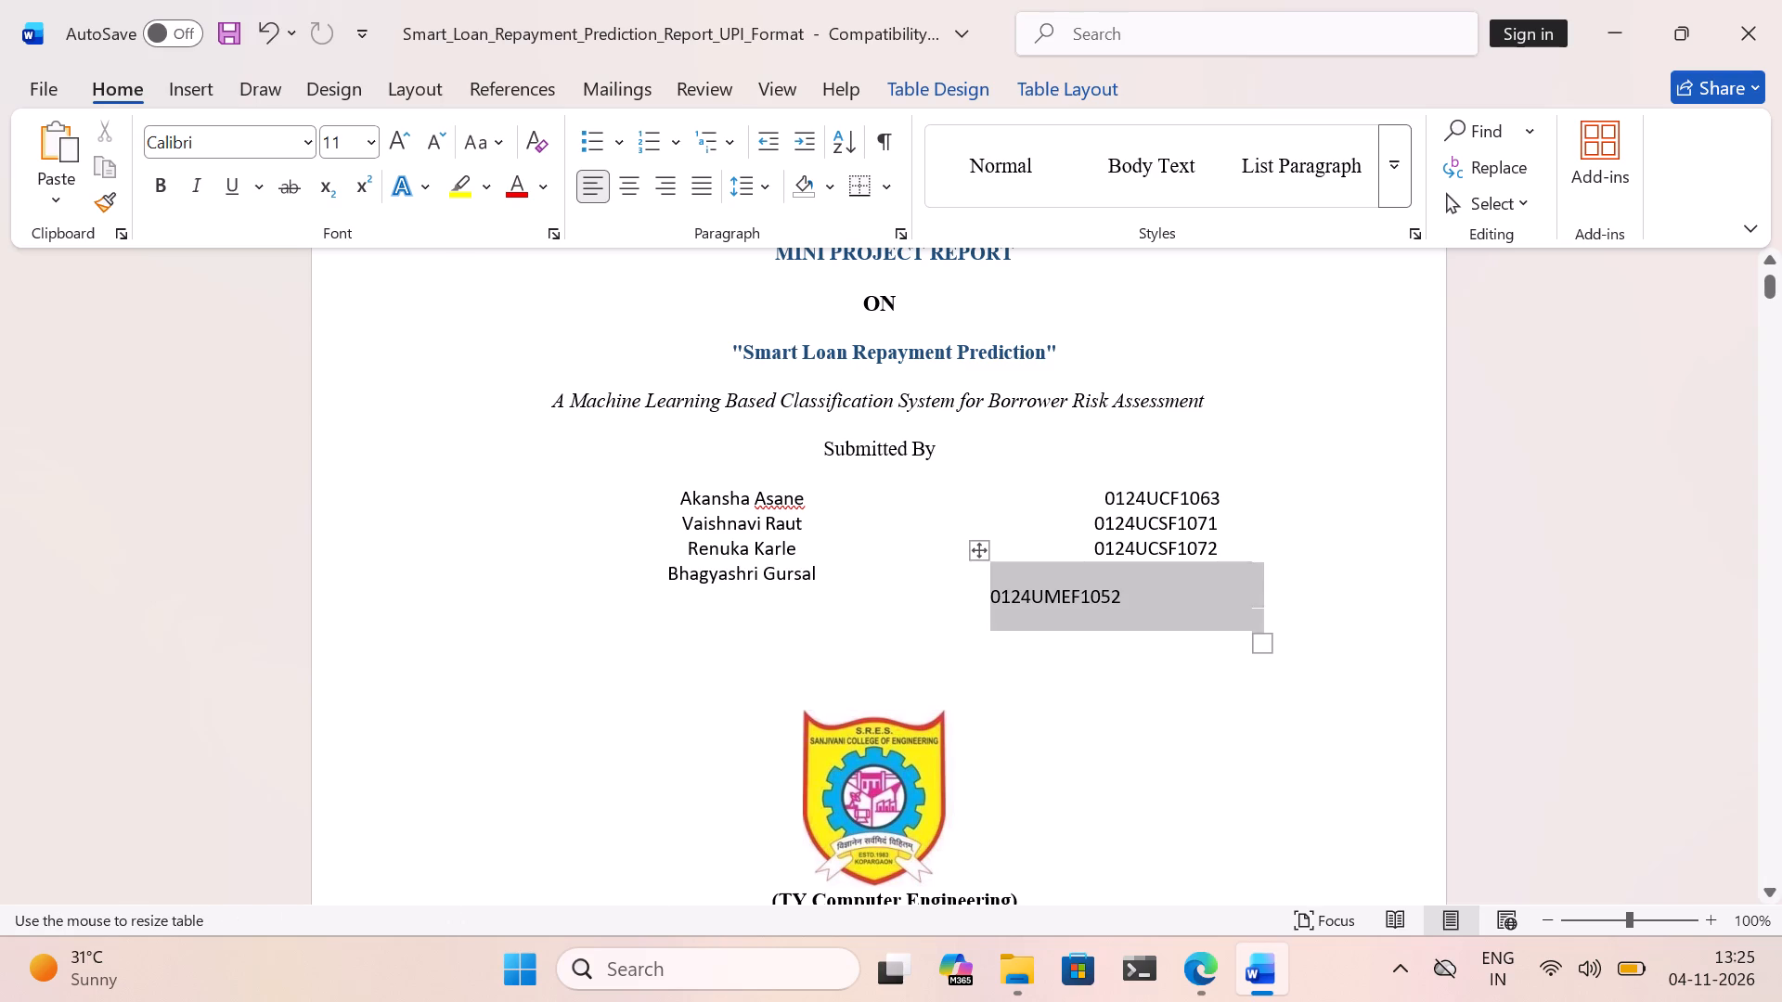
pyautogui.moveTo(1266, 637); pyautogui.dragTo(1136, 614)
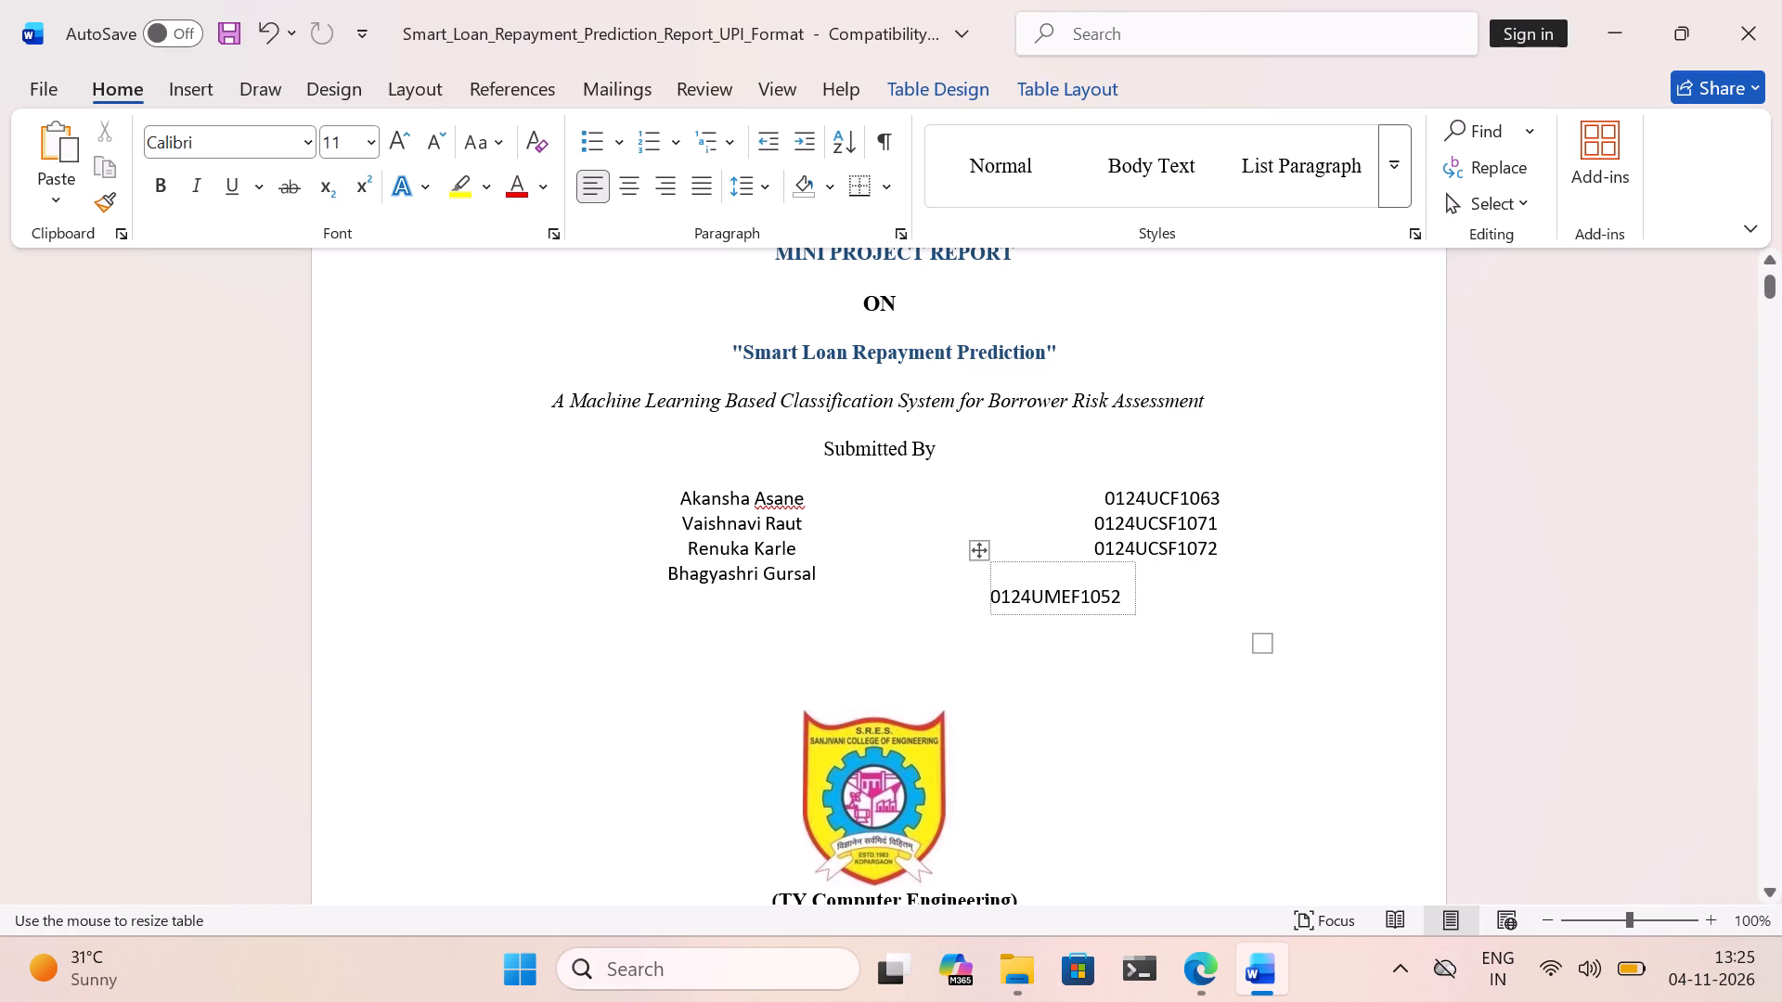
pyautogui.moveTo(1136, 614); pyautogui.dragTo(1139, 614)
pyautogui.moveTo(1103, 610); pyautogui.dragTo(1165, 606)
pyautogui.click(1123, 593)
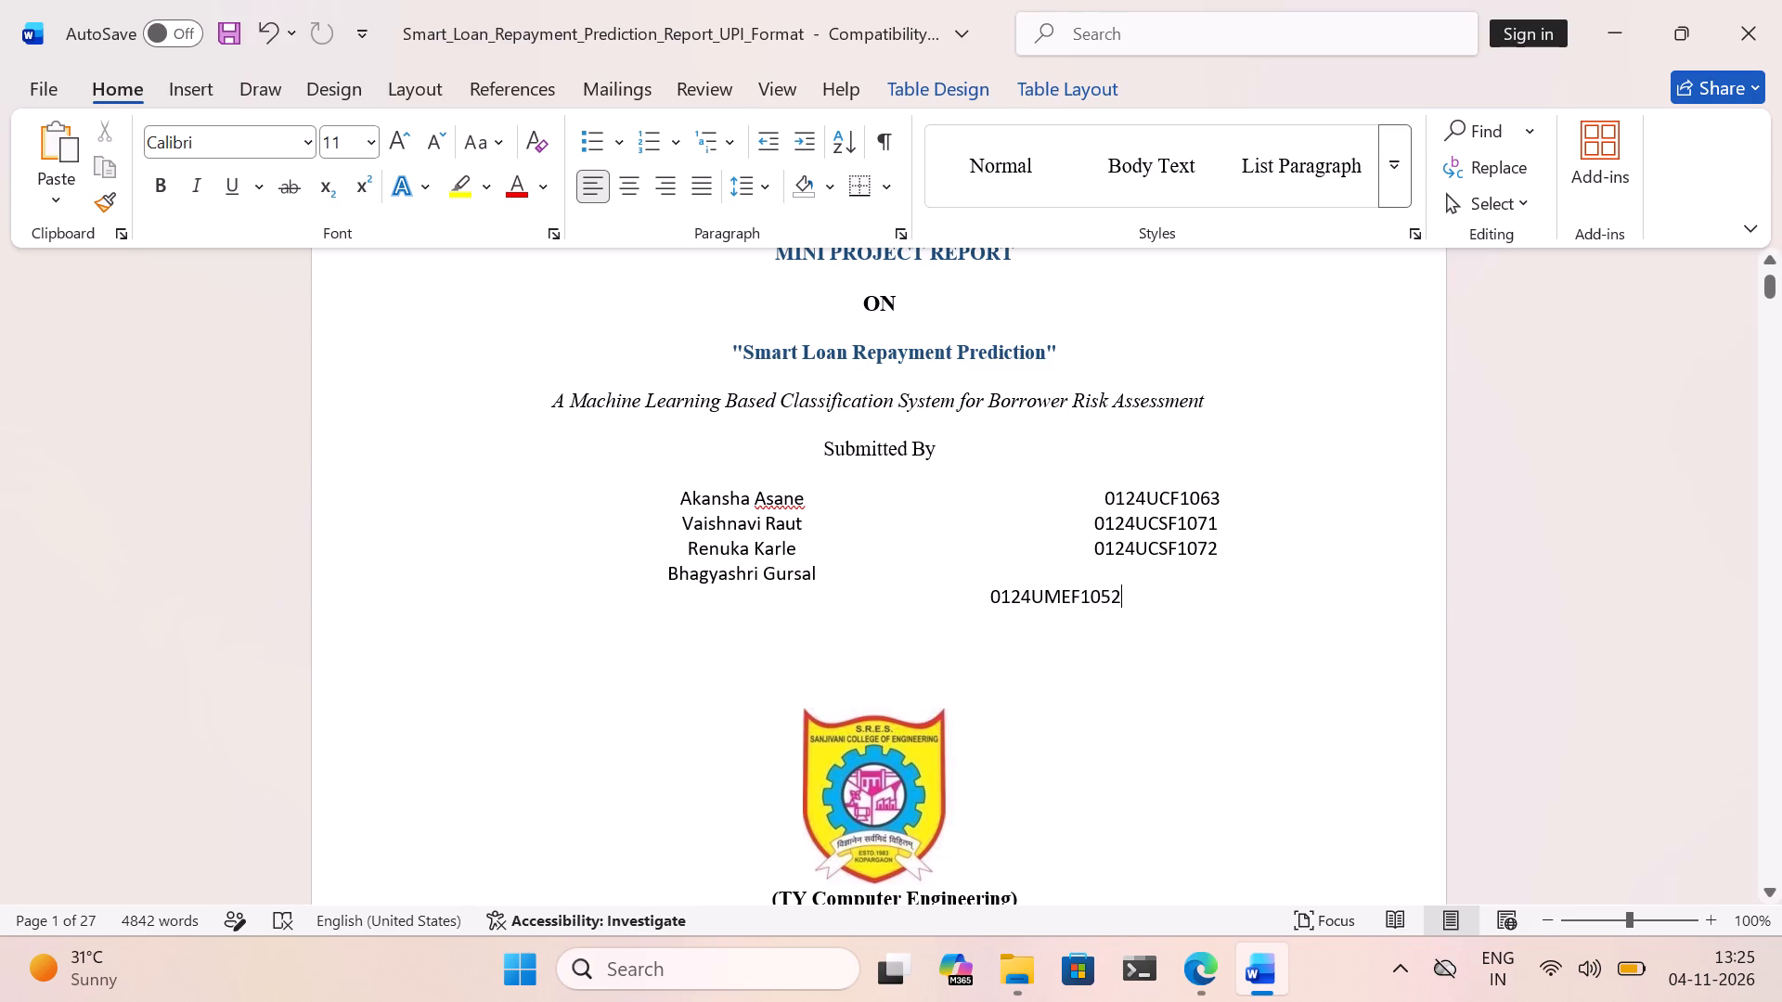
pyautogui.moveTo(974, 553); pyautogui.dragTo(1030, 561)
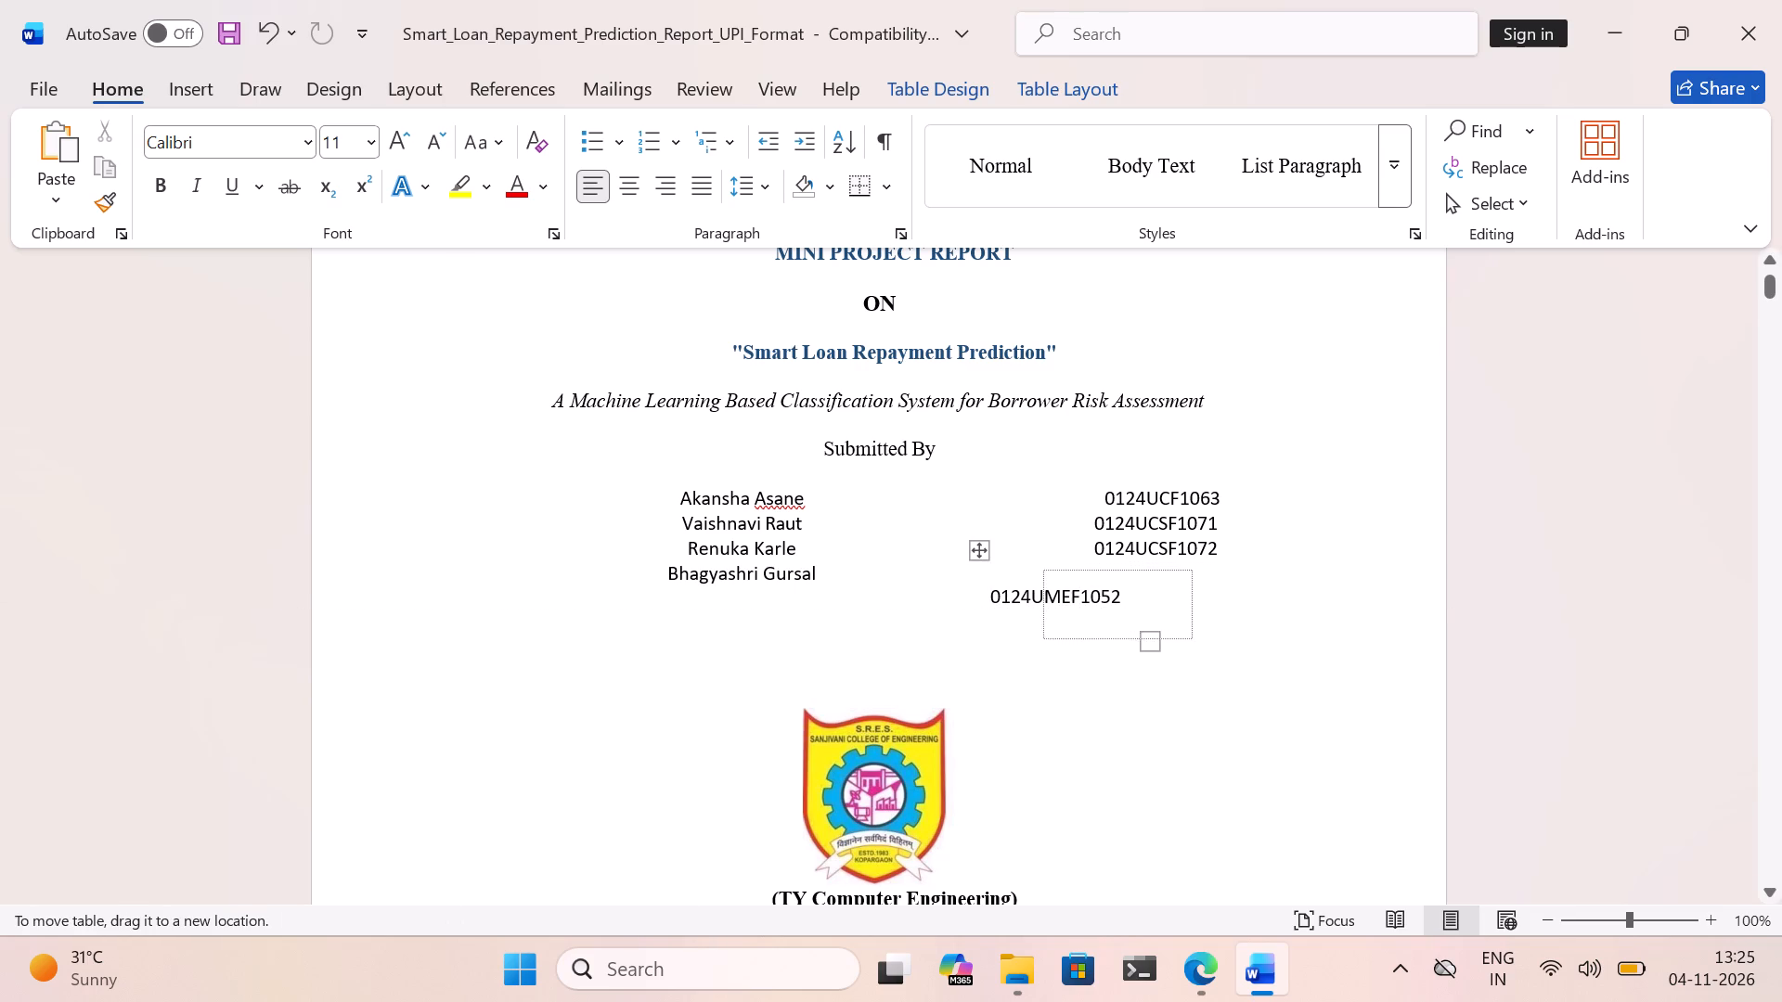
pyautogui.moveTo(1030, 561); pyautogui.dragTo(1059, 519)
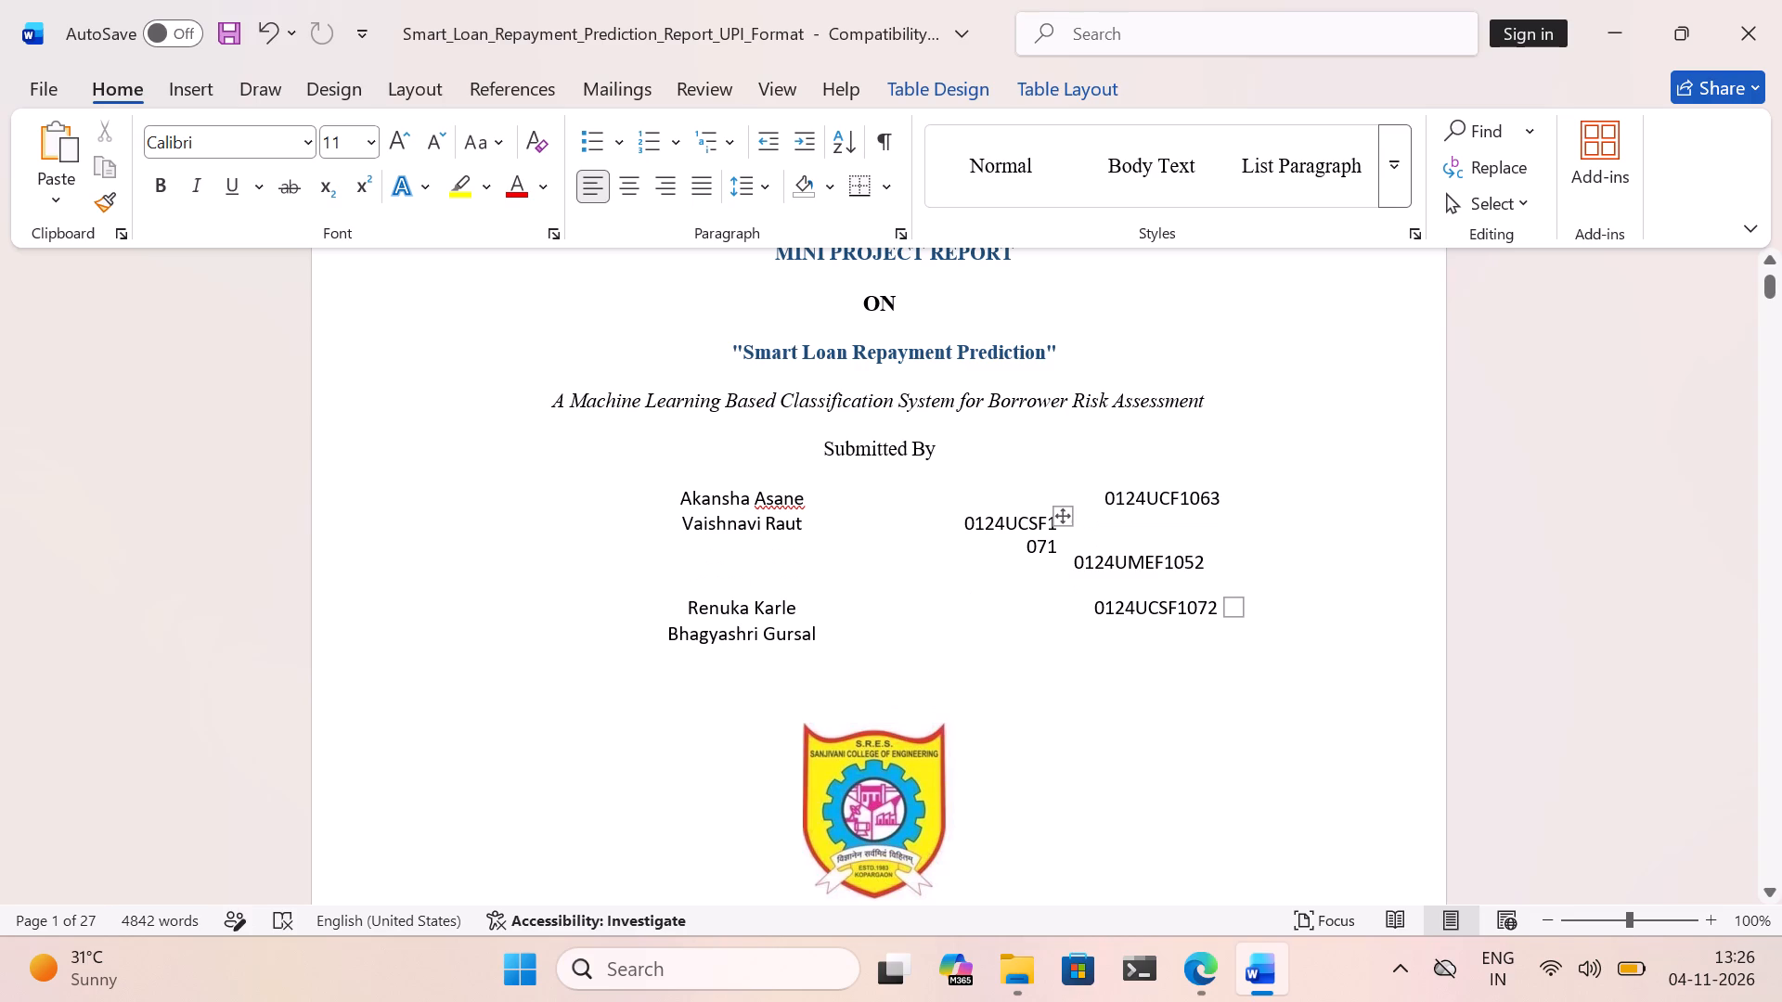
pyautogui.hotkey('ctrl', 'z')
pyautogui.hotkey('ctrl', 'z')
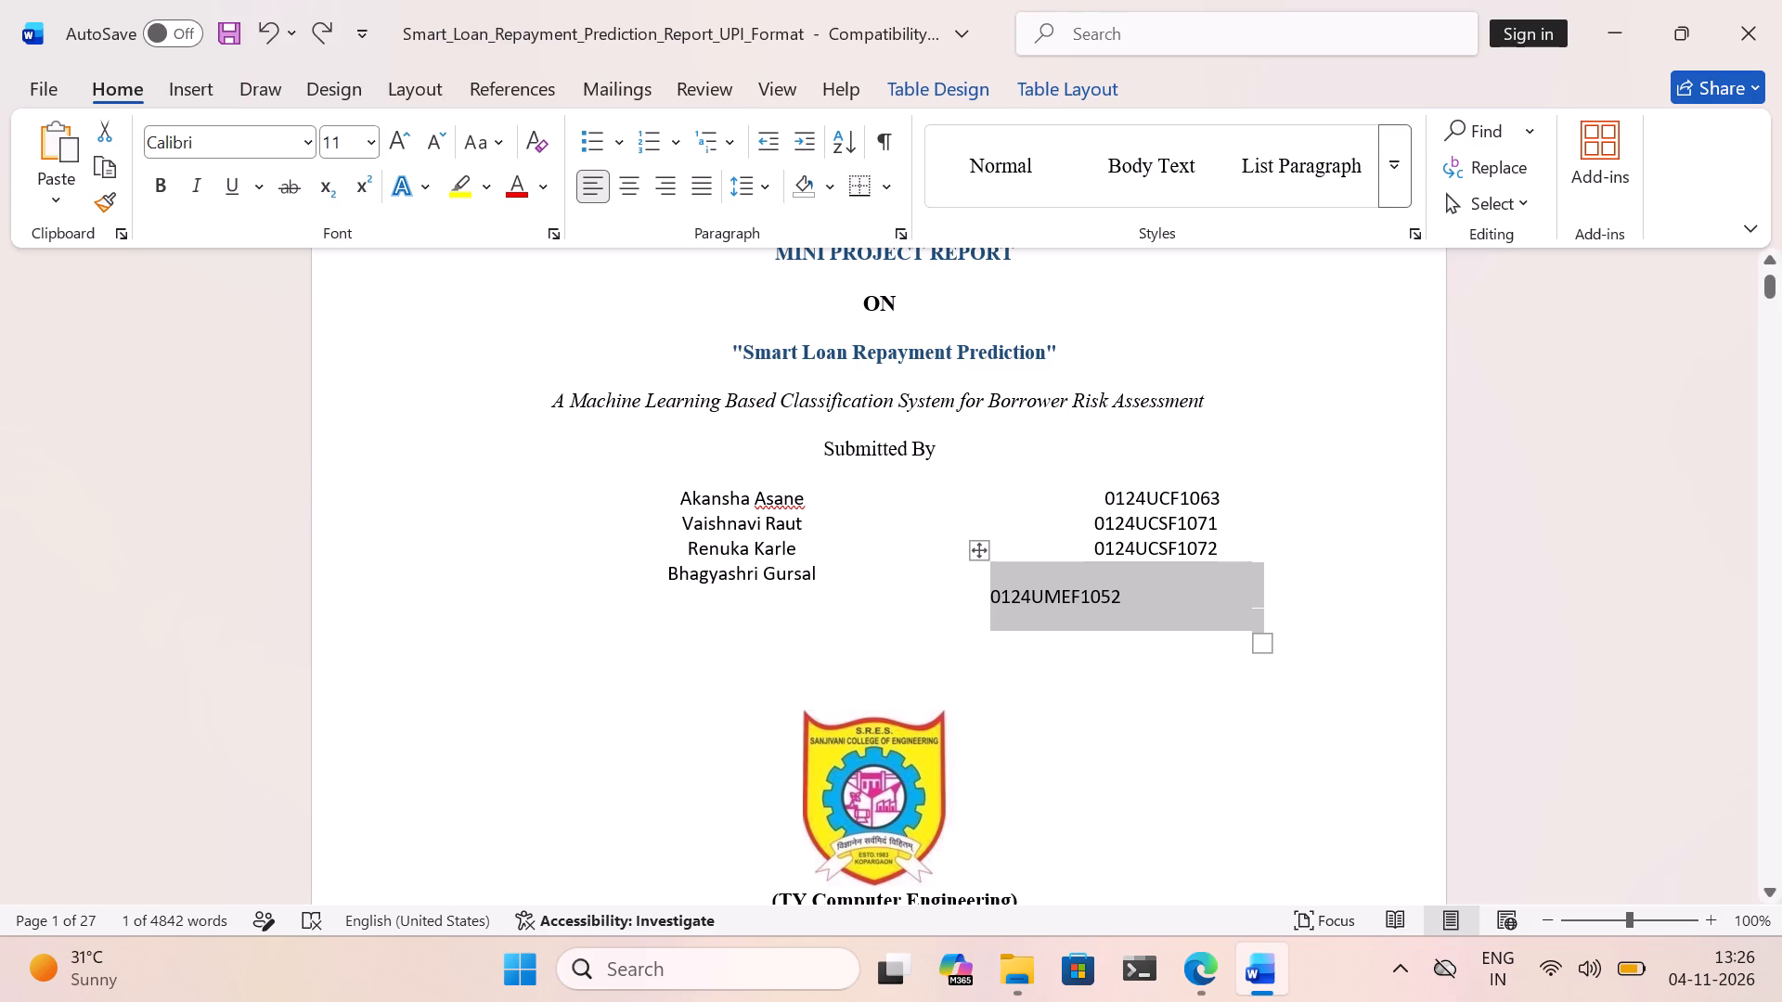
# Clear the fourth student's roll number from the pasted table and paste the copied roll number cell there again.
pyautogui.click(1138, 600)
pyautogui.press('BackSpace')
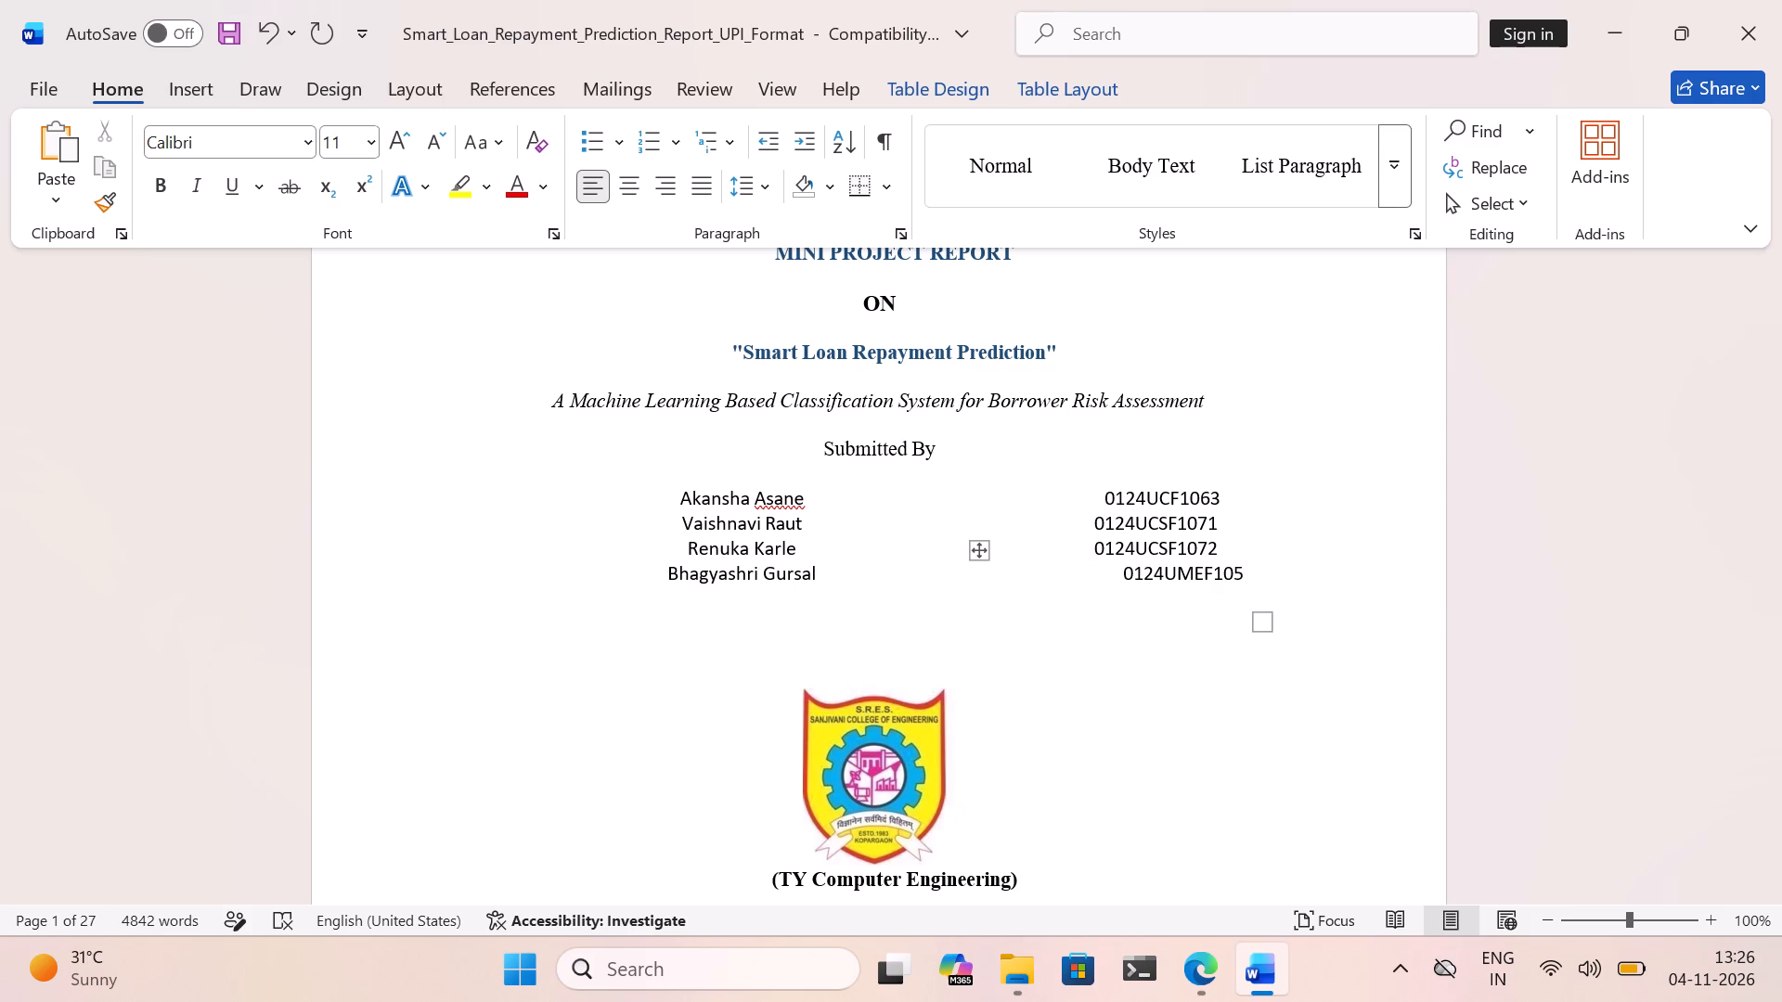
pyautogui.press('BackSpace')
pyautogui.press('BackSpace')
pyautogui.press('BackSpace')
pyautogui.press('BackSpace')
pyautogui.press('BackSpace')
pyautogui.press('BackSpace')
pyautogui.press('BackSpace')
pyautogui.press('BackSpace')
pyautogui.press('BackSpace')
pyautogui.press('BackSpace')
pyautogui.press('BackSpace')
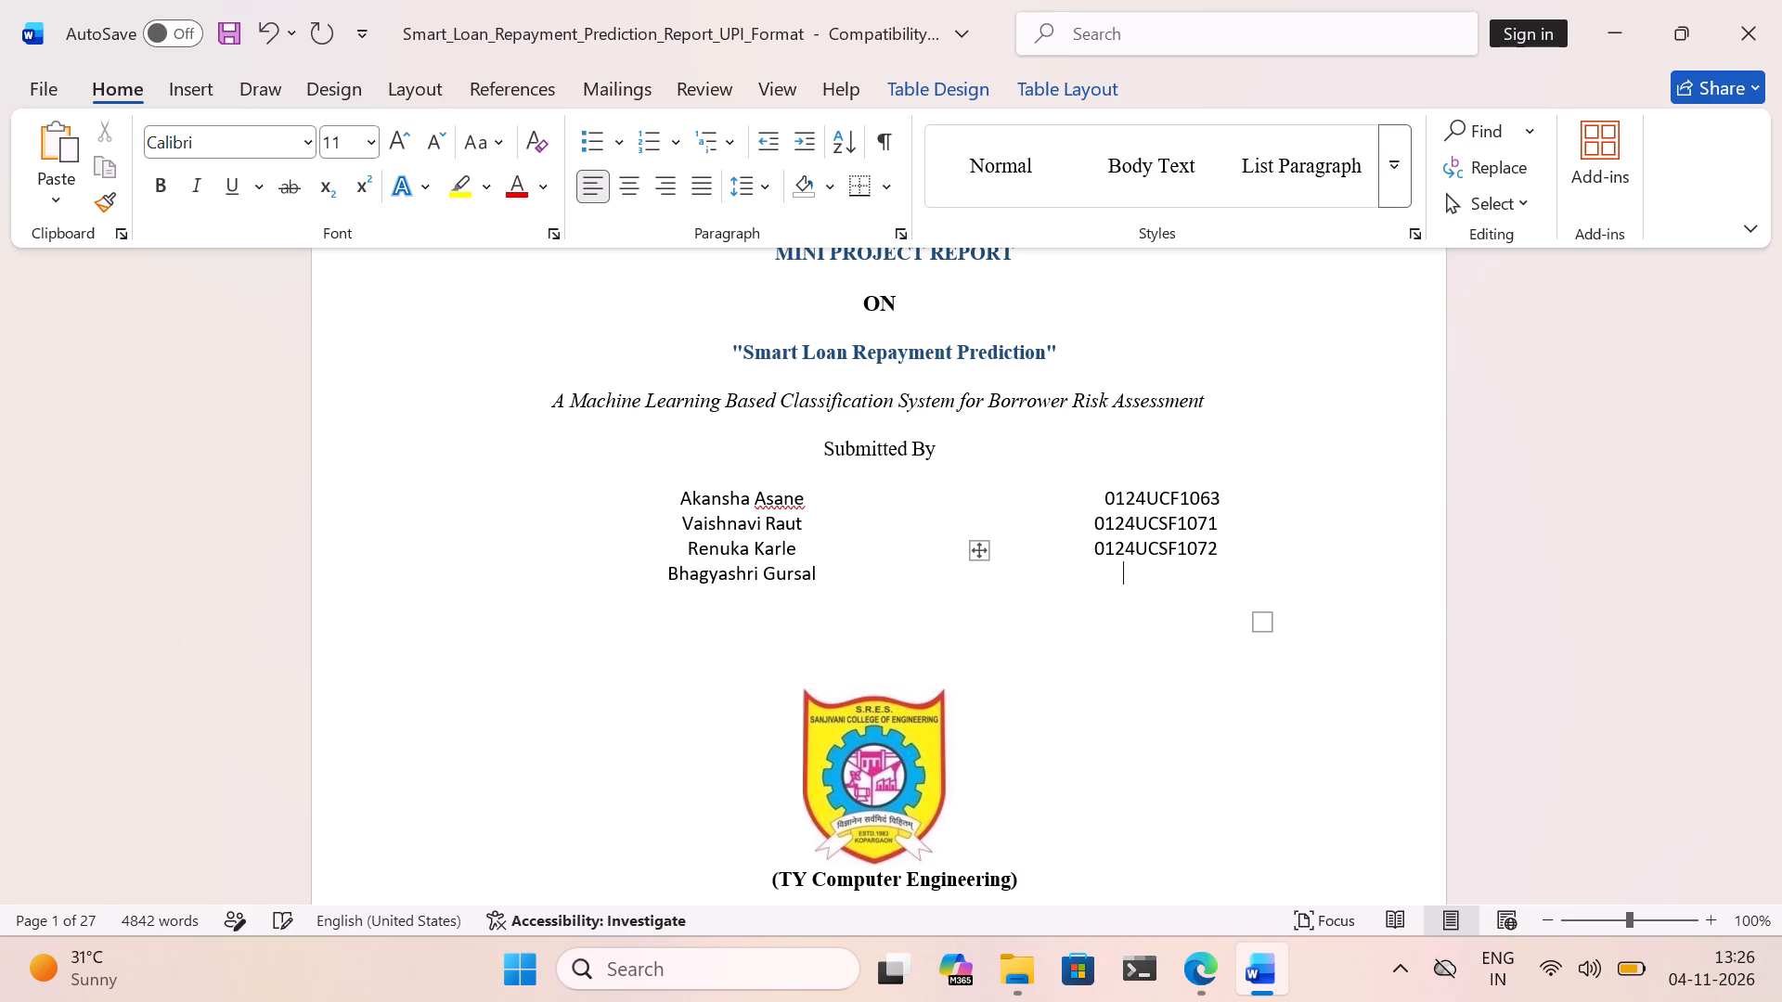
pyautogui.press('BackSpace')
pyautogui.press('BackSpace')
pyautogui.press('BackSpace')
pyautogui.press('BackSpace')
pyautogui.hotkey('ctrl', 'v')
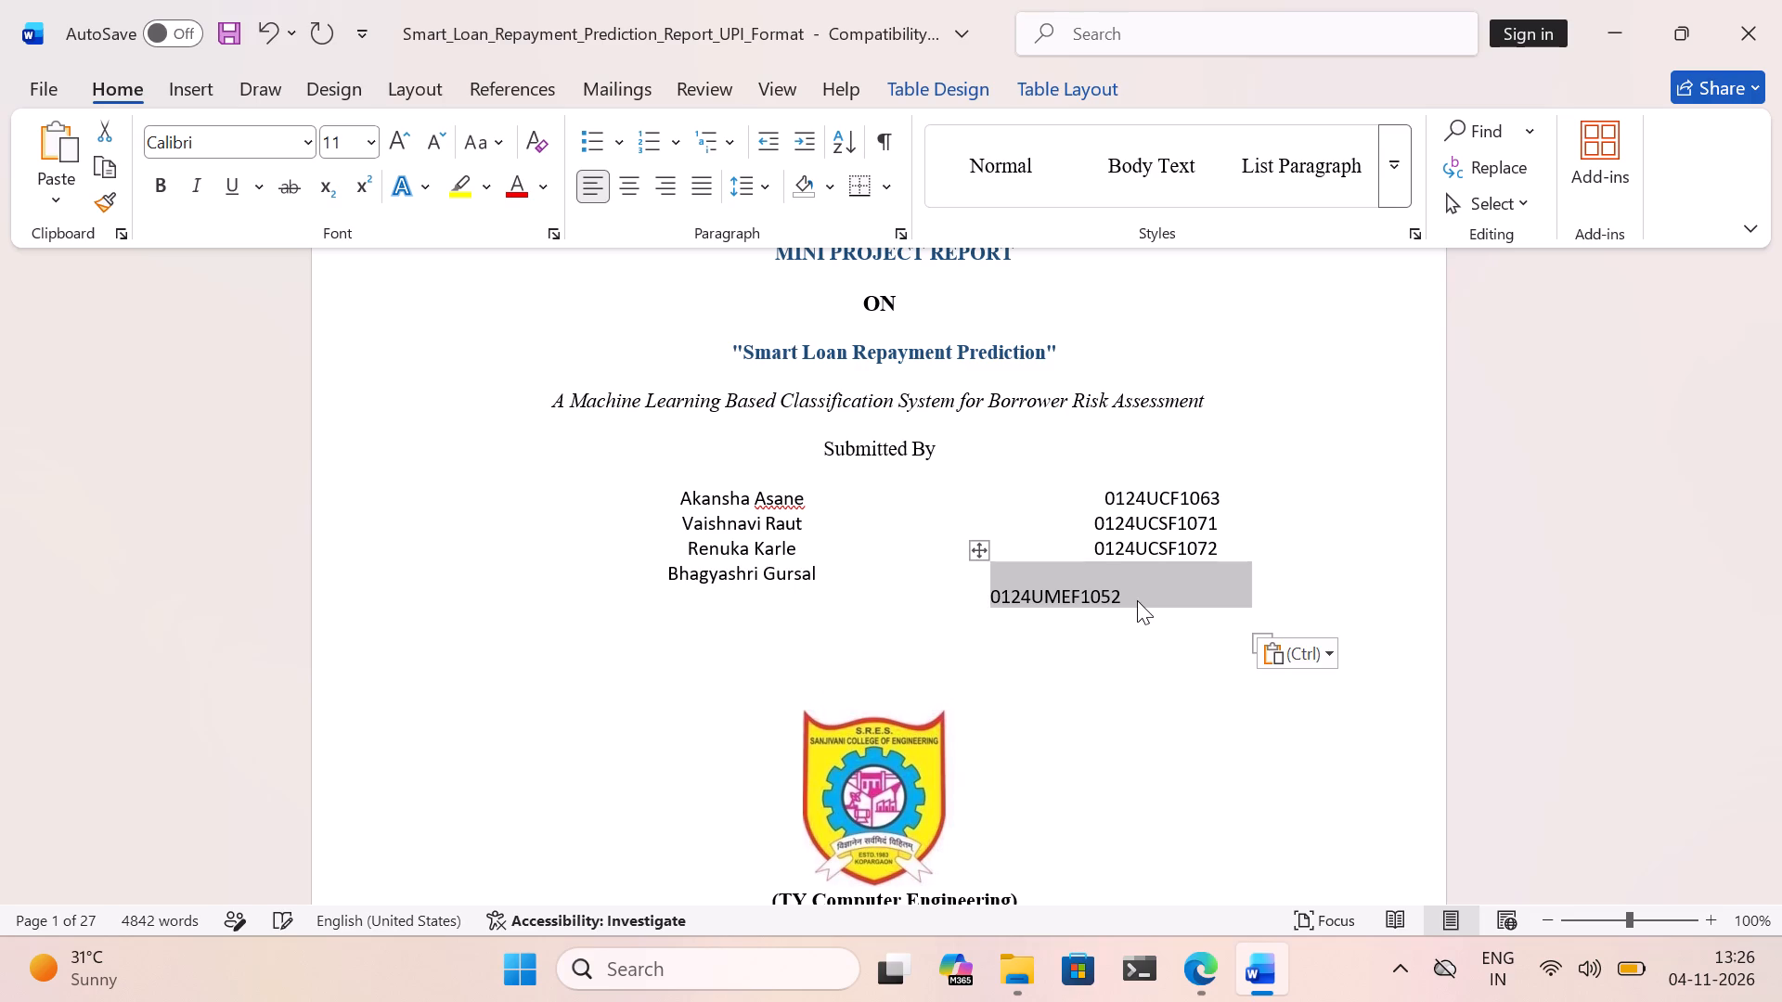
# Remove the line break and surplus spaces before the fourth student's roll number so it lines up with the roll numbers above.
pyautogui.click(993, 590)
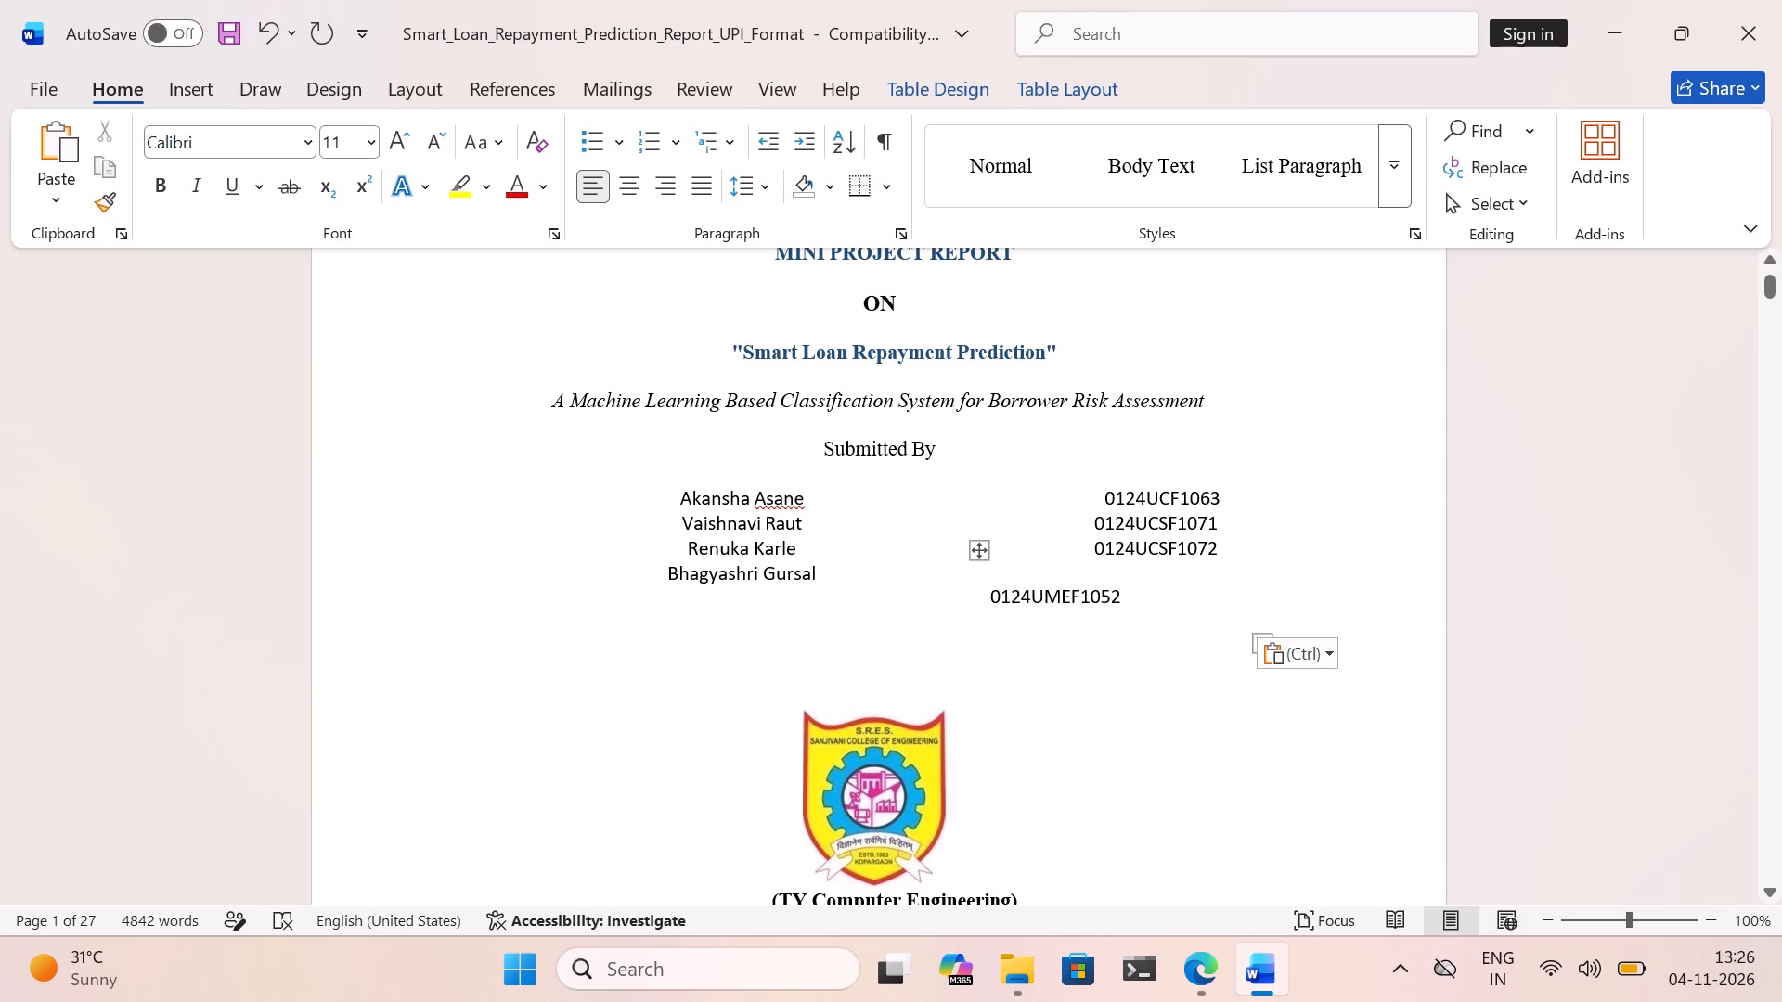
pyautogui.press('Return')
pyautogui.press('Return')
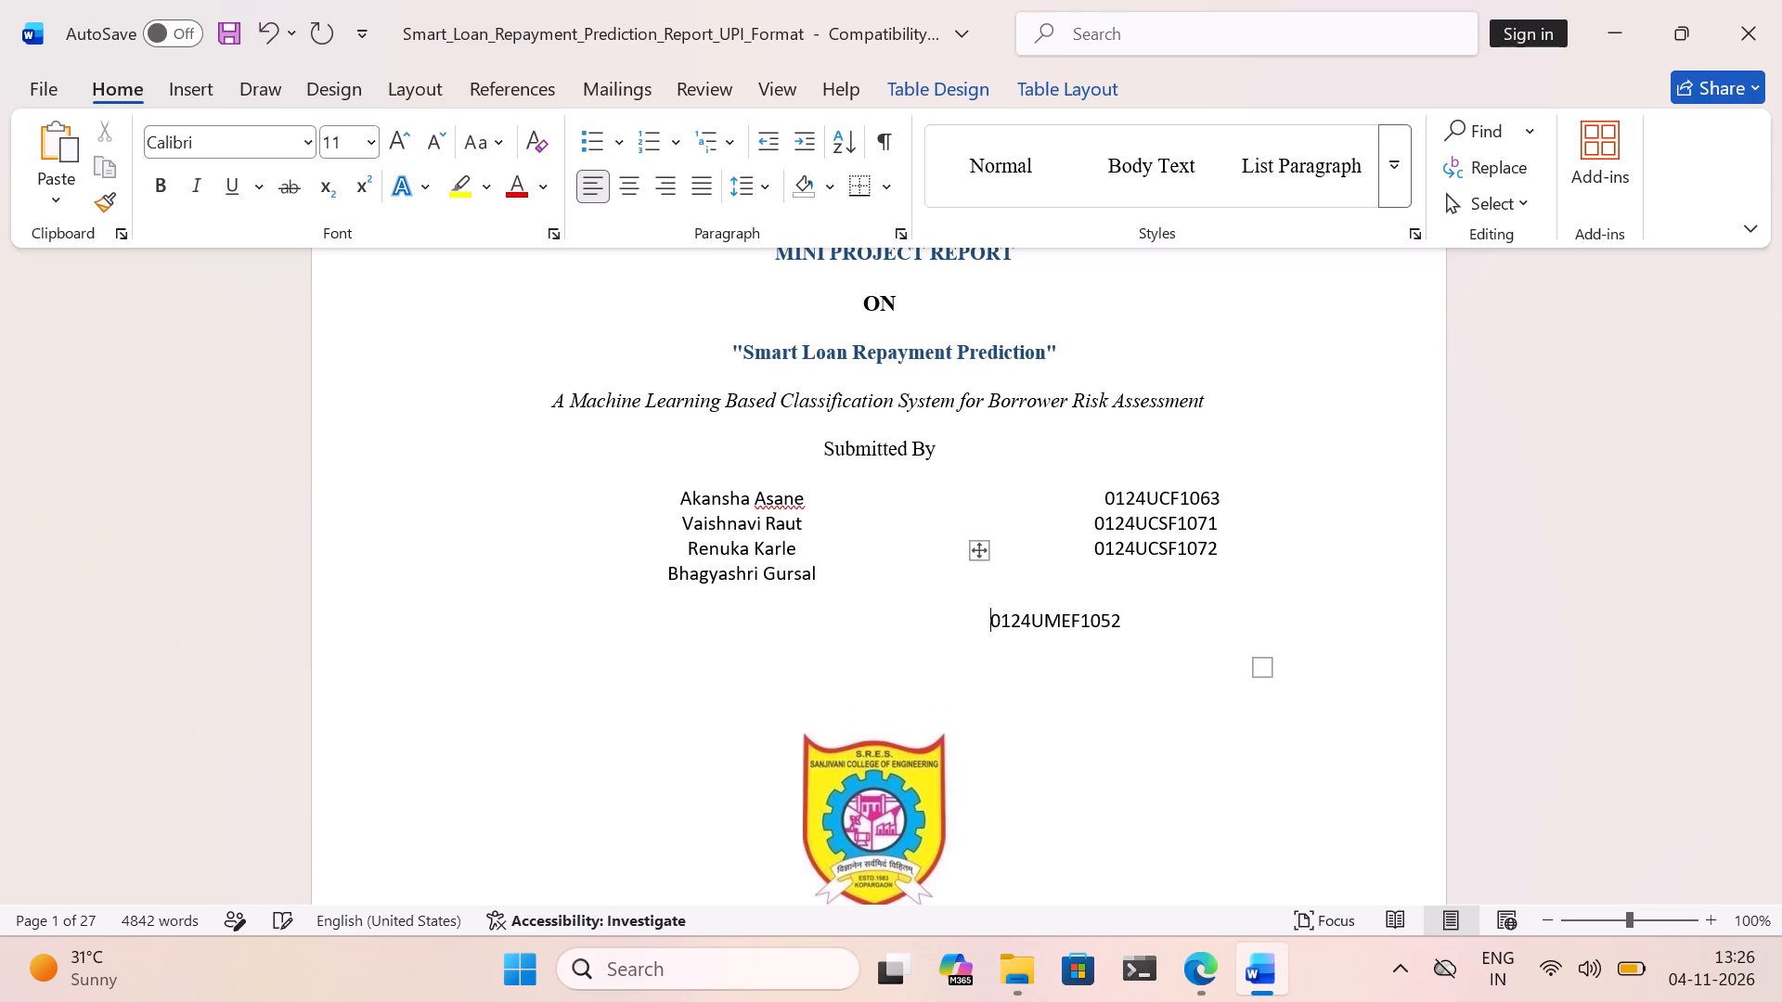
pyautogui.press('BackSpace')
pyautogui.press('BackSpace')
pyautogui.press('BackSpace')
pyautogui.press('BackSpace')
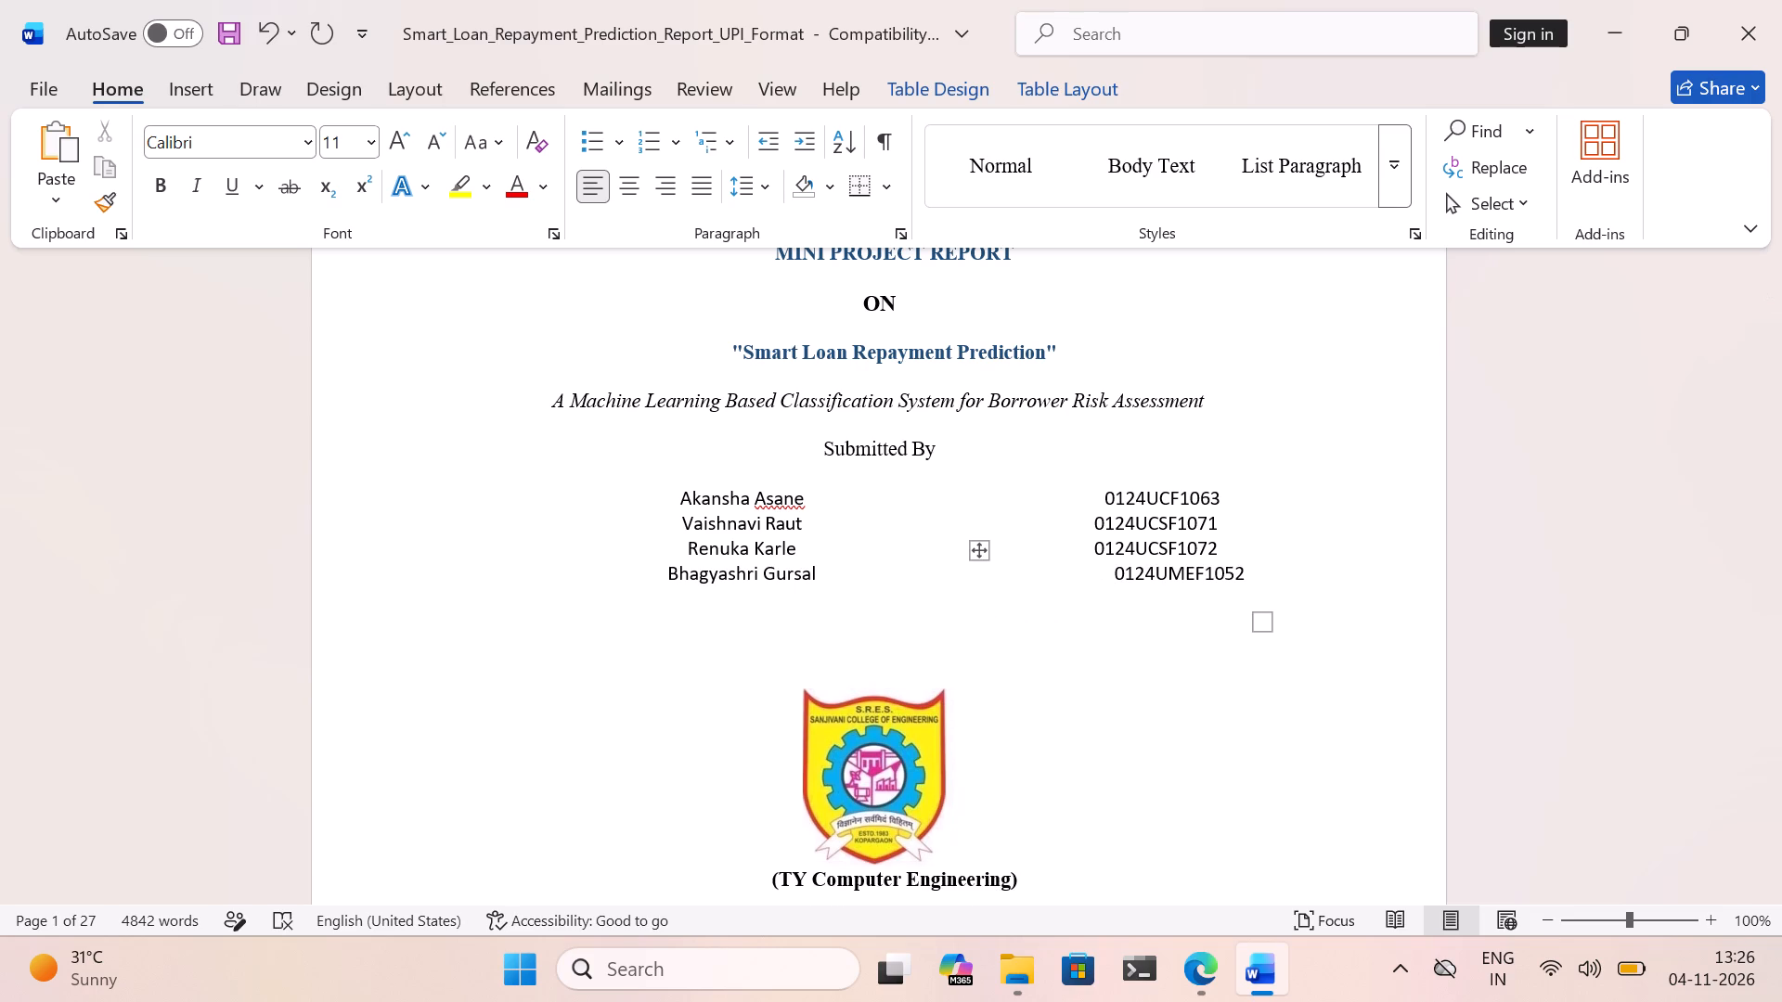
pyautogui.press('BackSpace')
pyautogui.press('BackSpace')
pyautogui.press('BackSpace')
pyautogui.press('BackSpace')
pyautogui.press('BackSpace')
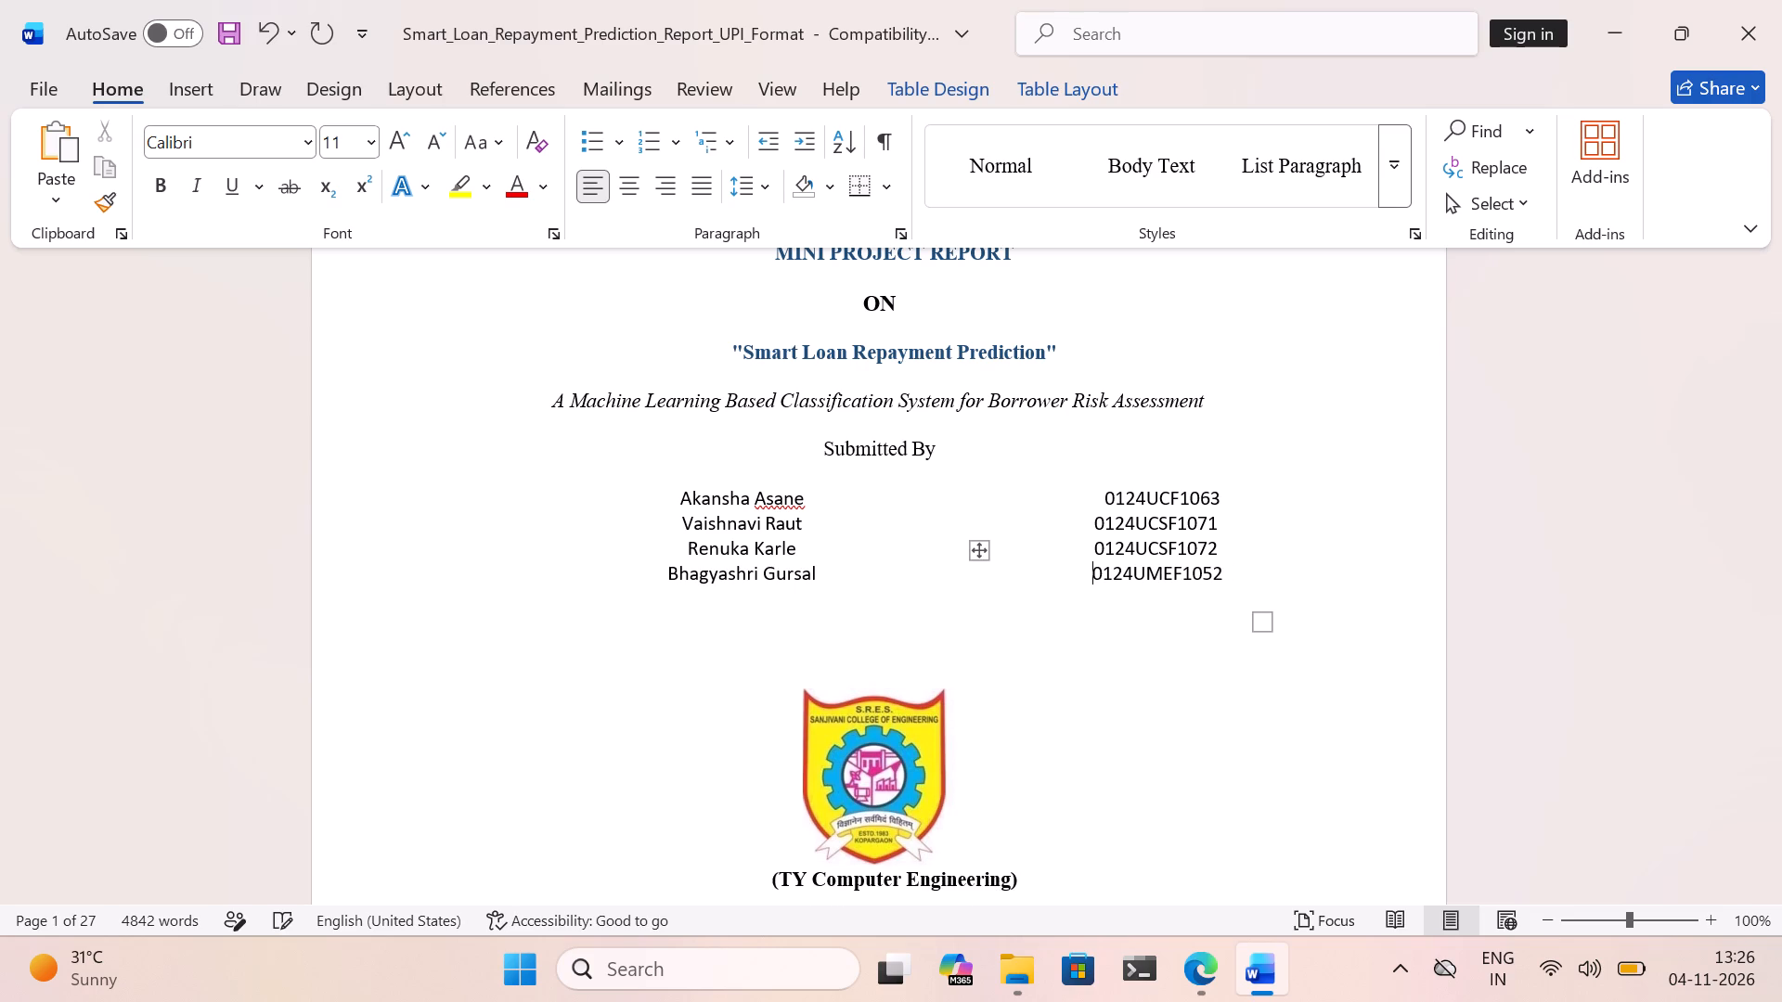
# Replace the spacing before the first student's roll number with spaces so it lines up with the roll numbers below.
pyautogui.click(1109, 500)
pyautogui.press('BackSpace')
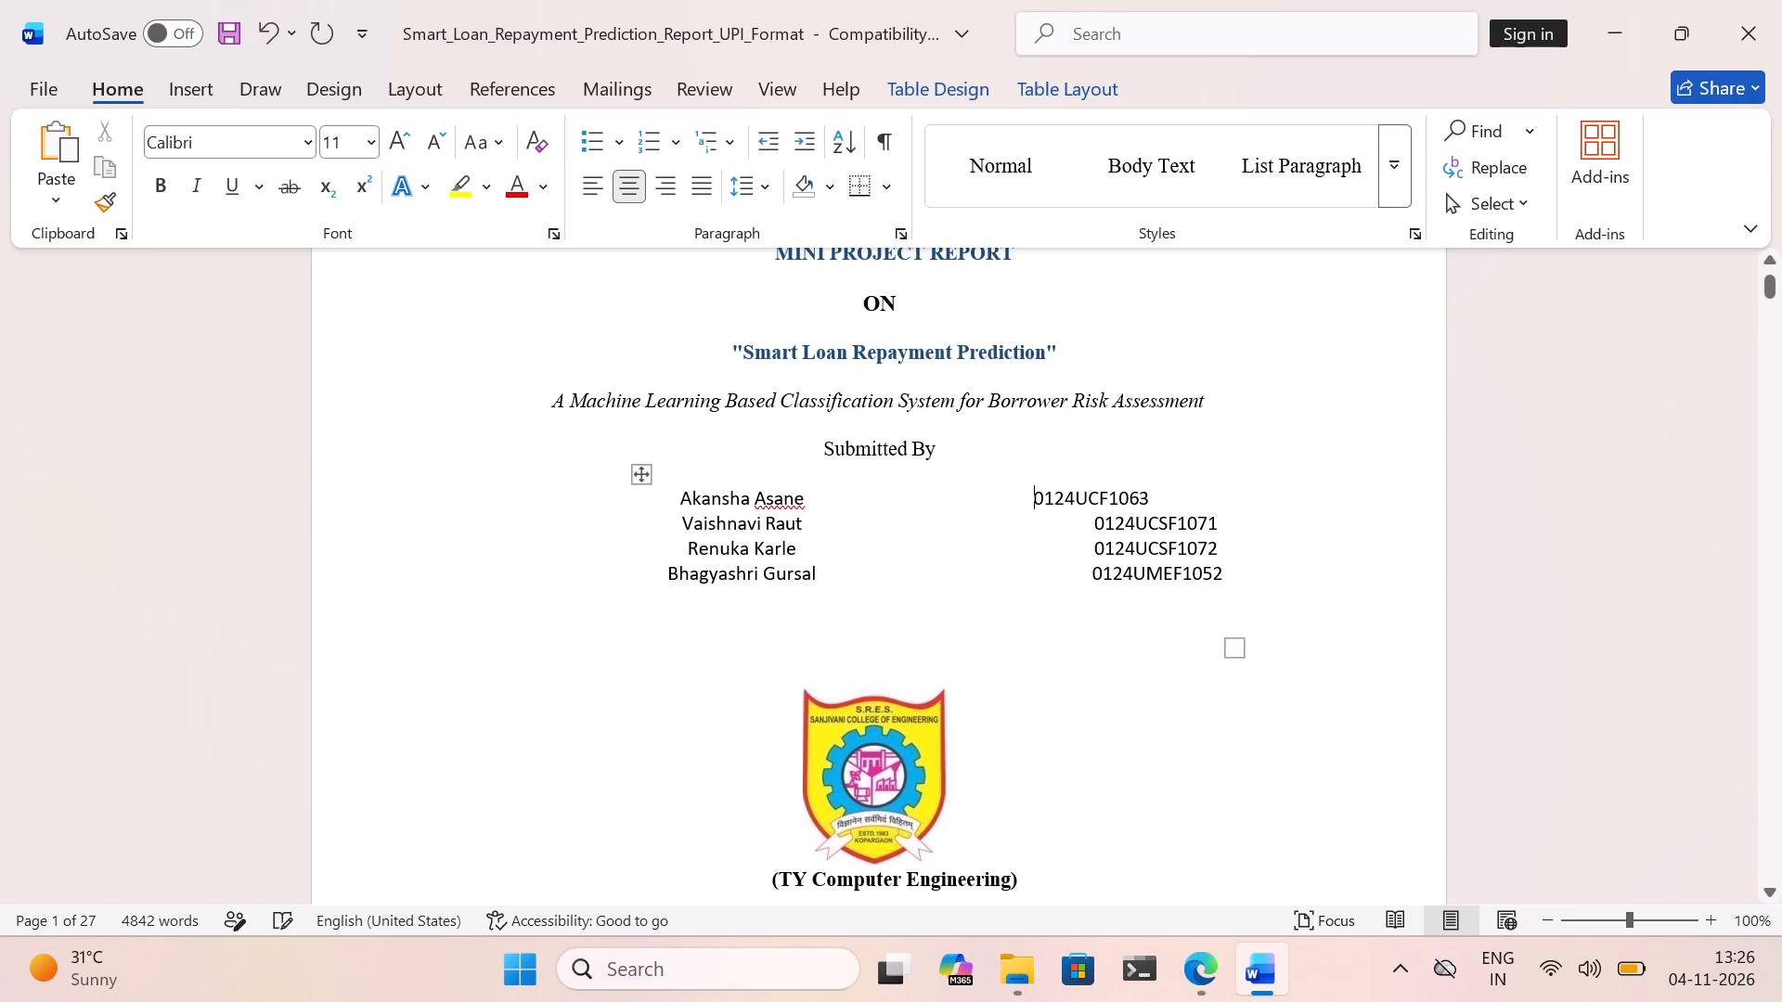
pyautogui.press('space')
pyautogui.press('space')
pyautogui.press('space')
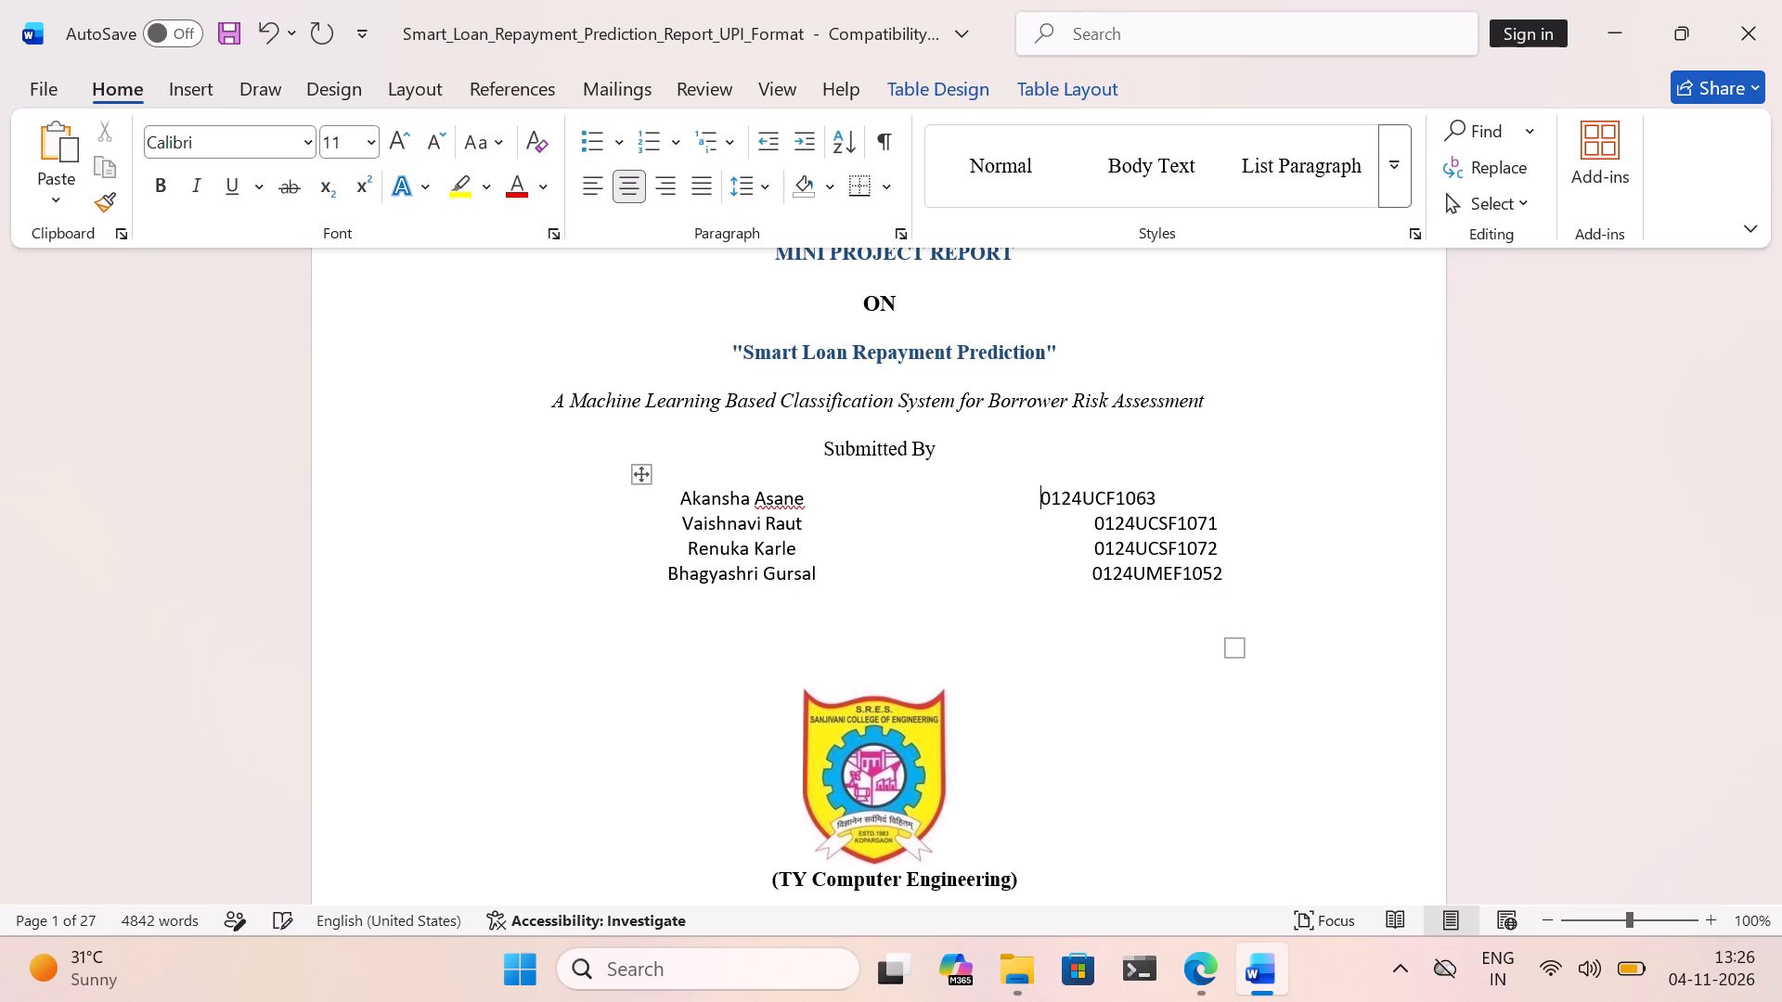
pyautogui.press('space')
pyautogui.press('space')
pyautogui.press('space')
pyautogui.press('space')
pyautogui.press('space')
pyautogui.press('space')
pyautogui.press('space')
pyautogui.press('space')
pyautogui.press('space')
pyautogui.press('space')
pyautogui.press('space')
pyautogui.press('space')
pyautogui.press('space')
pyautogui.press('space')
pyautogui.press('space')
pyautogui.press('space')
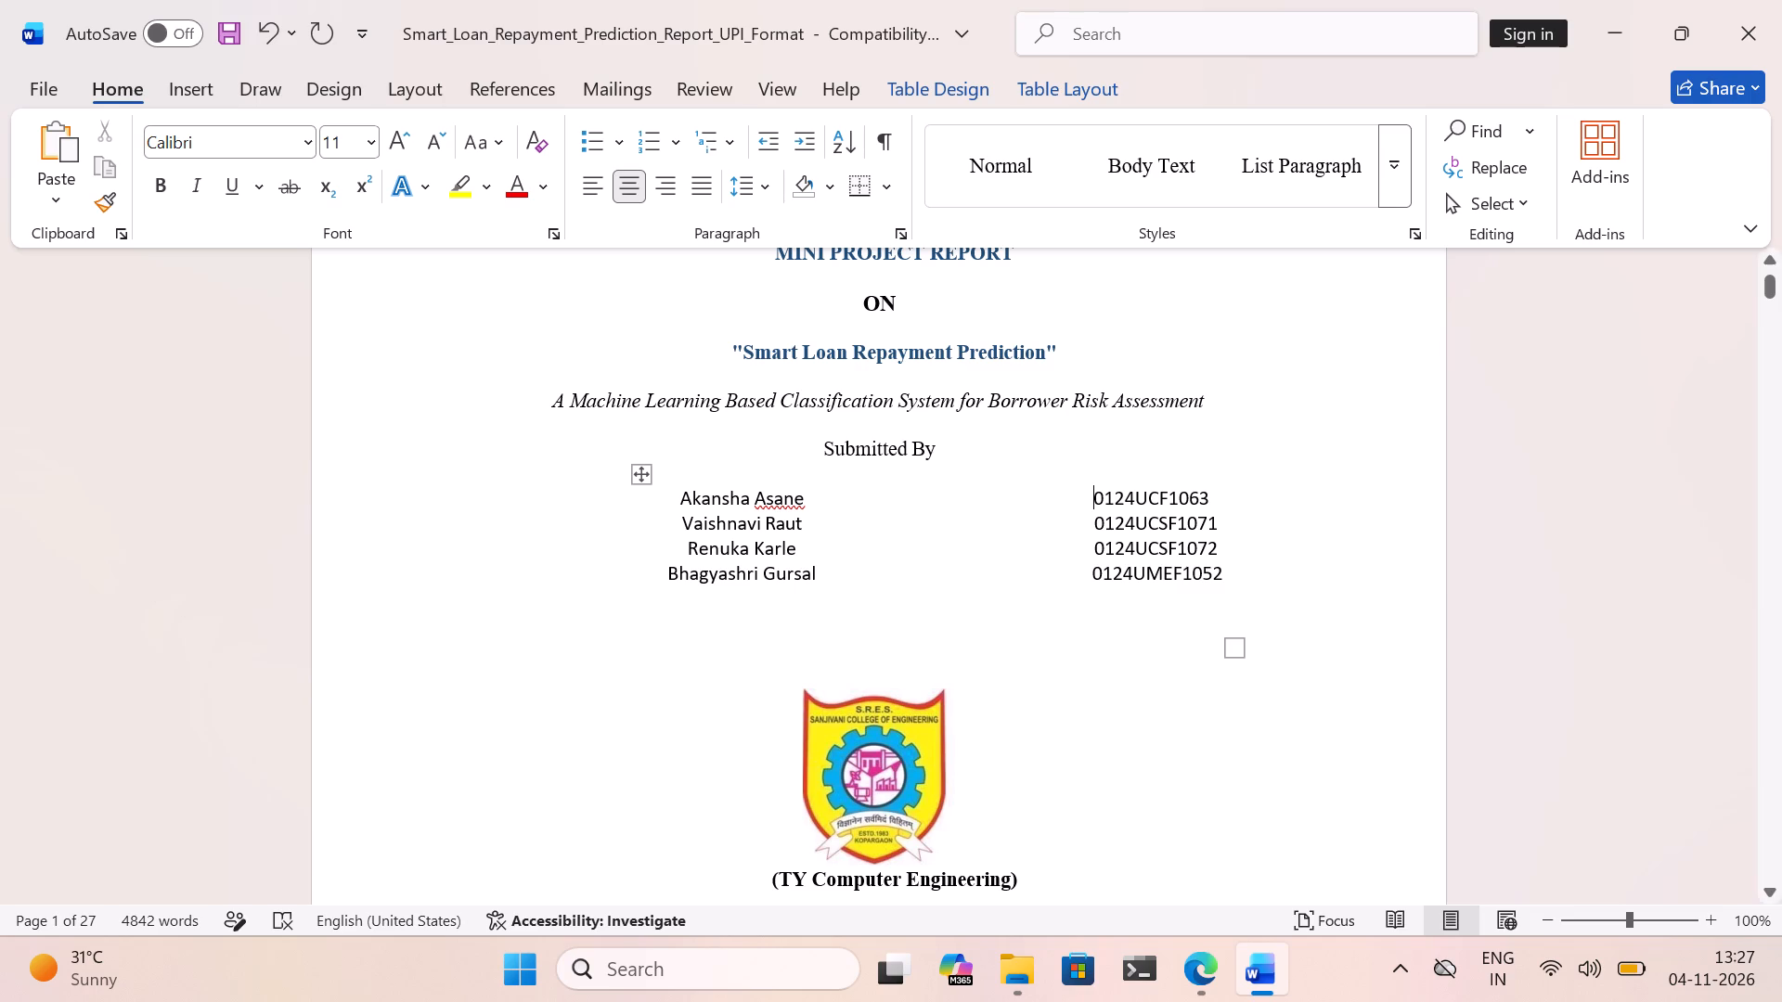
# Insert the middle initial "M." before the surname in the professor's name on the certificate page.
pyautogui.scroll(-1, 1276, 534)
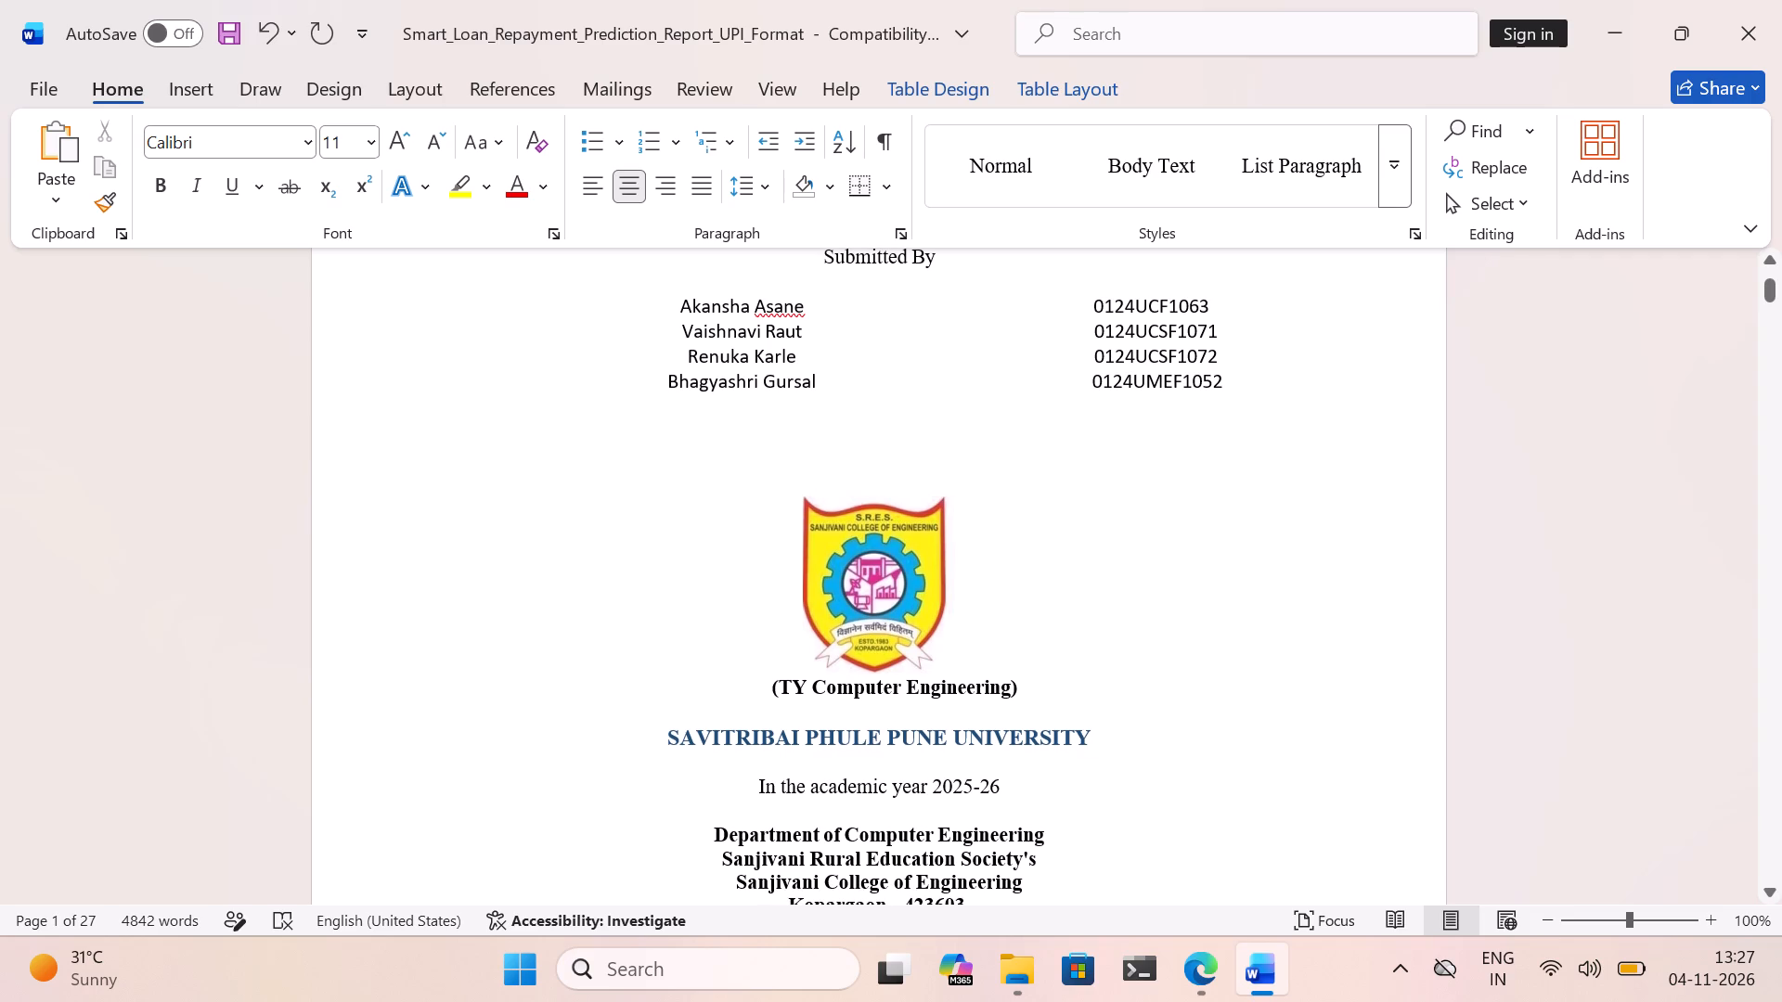
pyautogui.scroll(-4, 1276, 534)
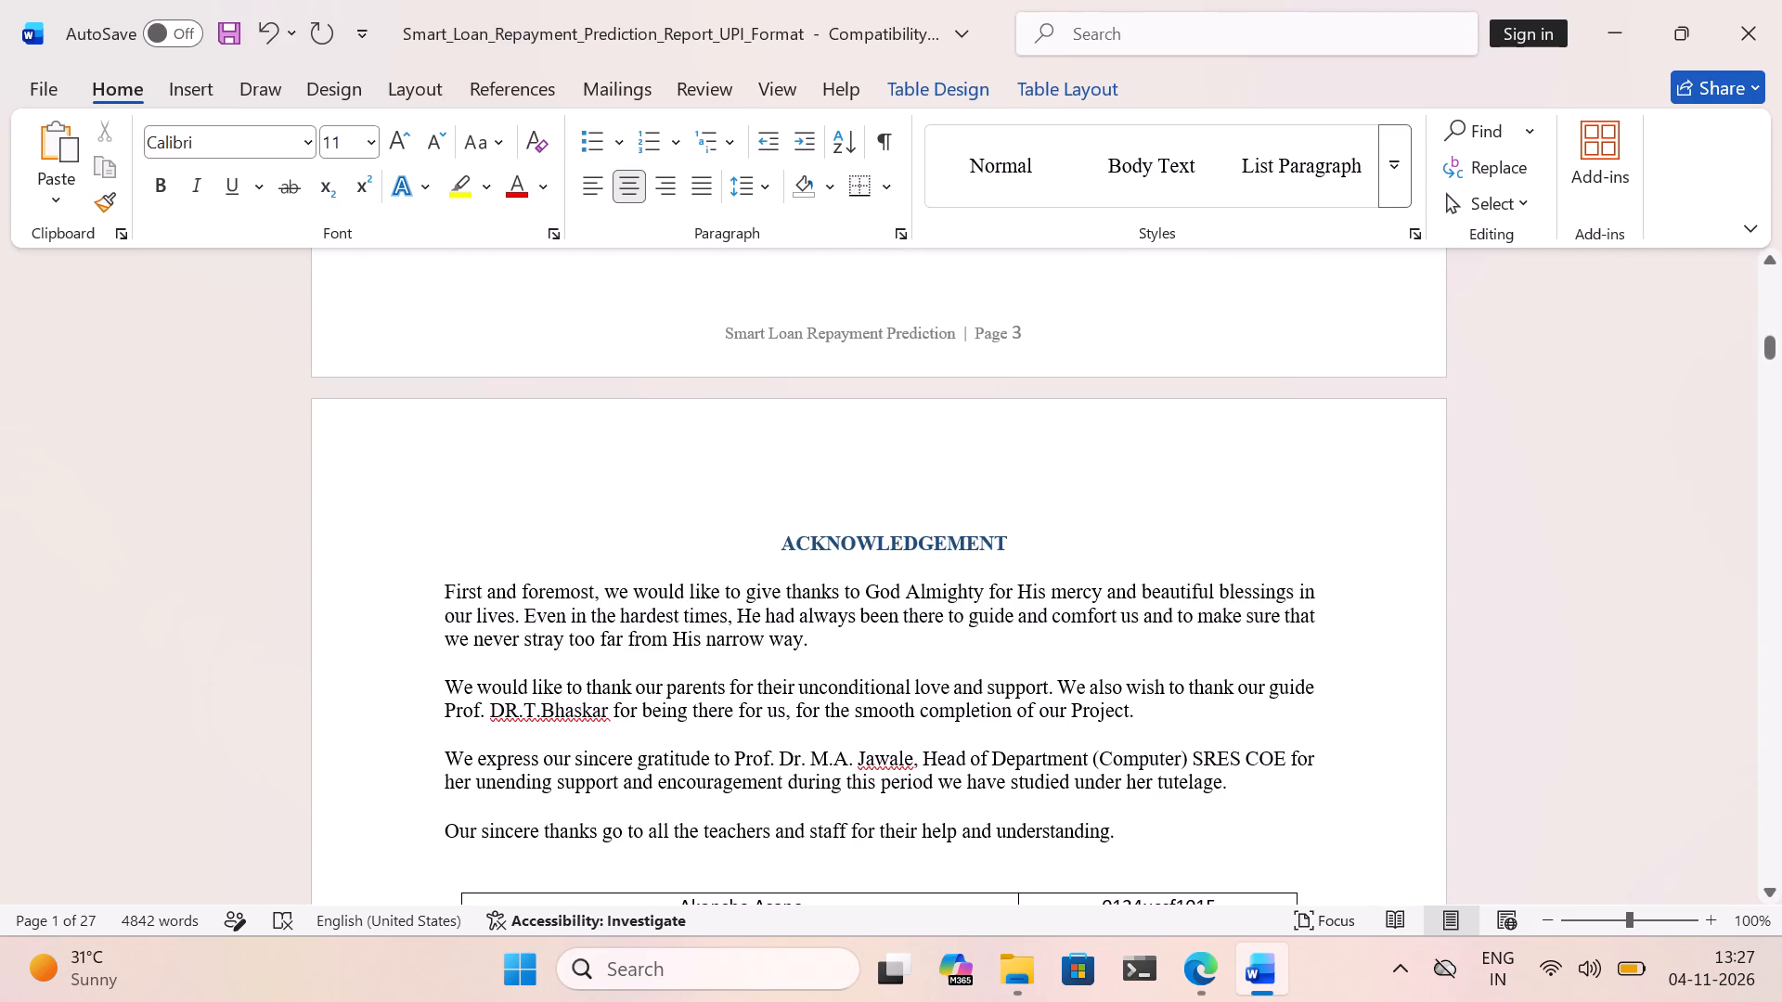
pyautogui.scroll(5, 1274, 542)
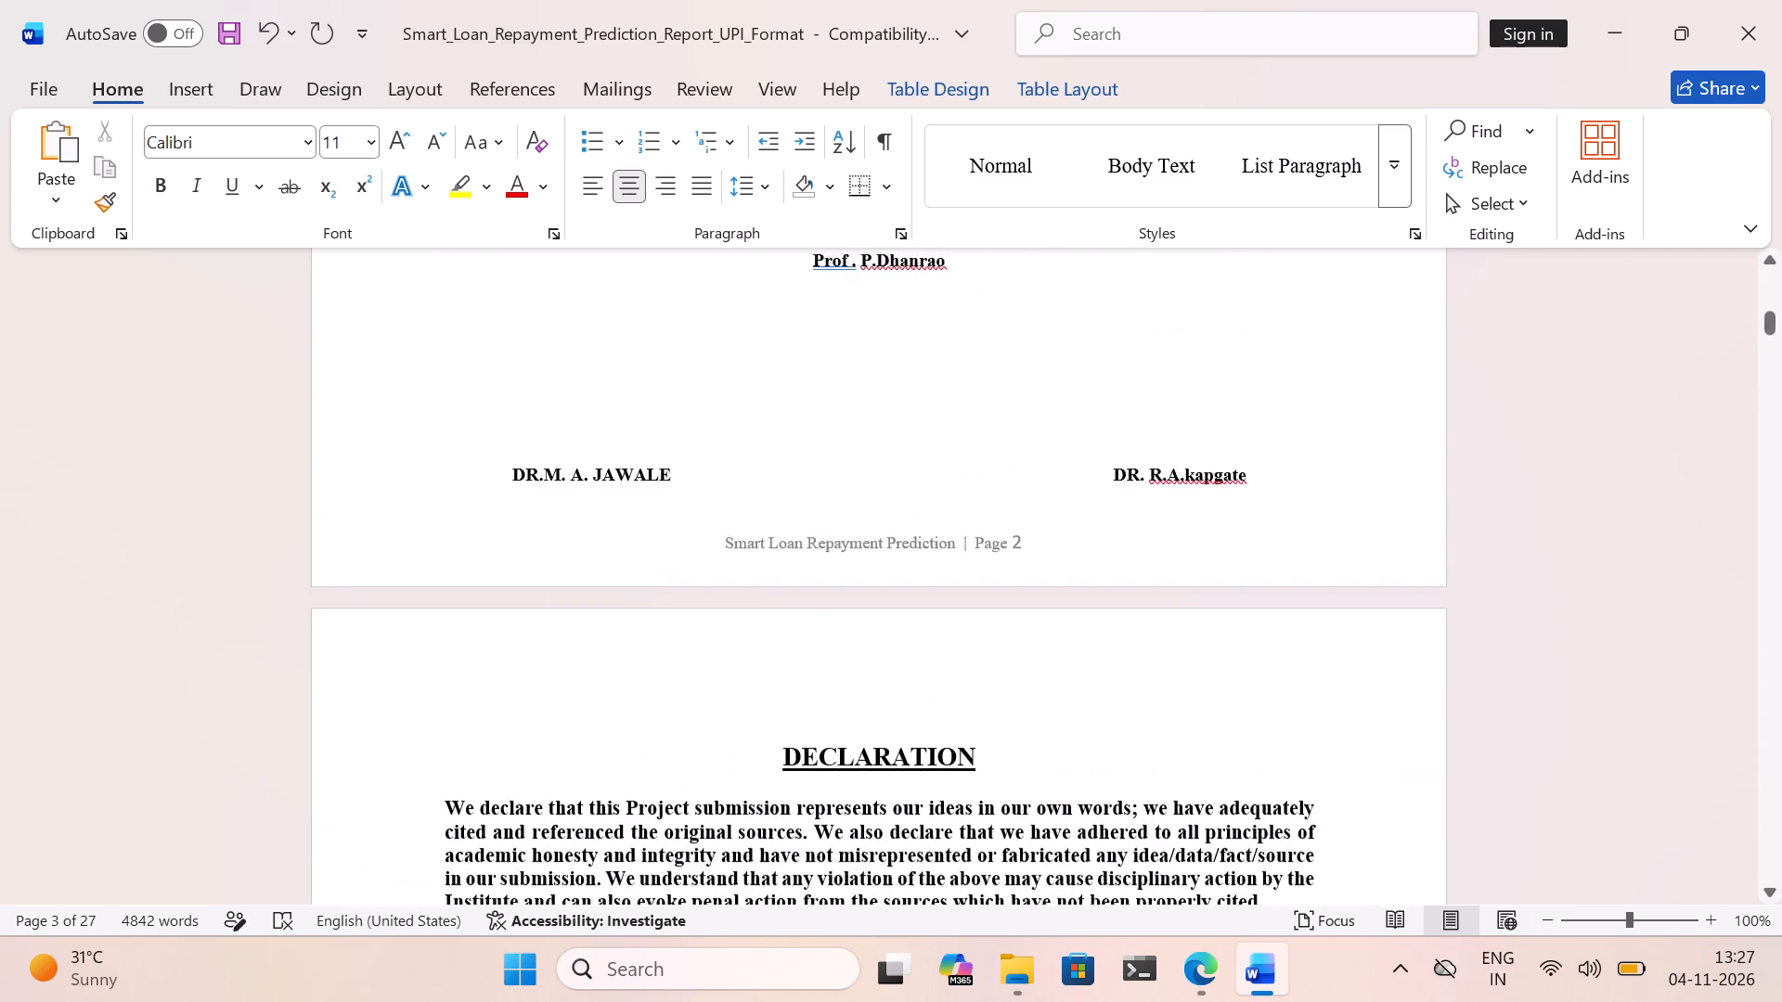
pyautogui.scroll(4, 1274, 542)
pyautogui.scroll(-2, 1274, 542)
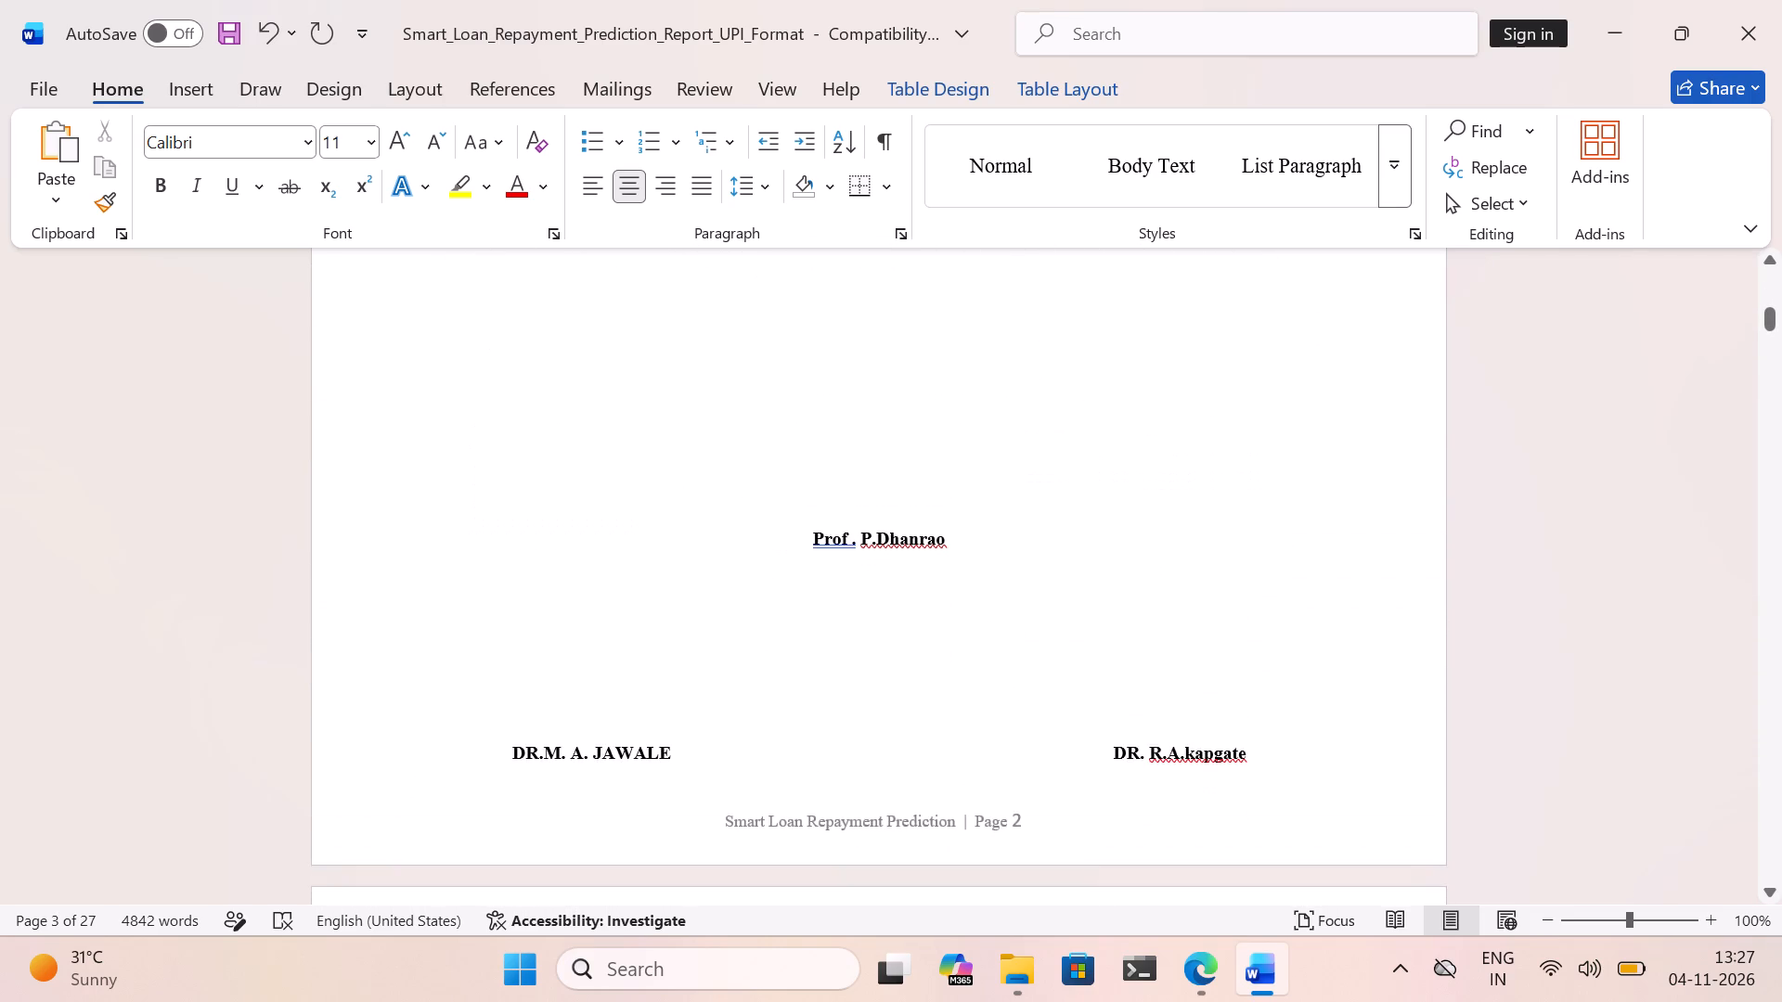
pyautogui.scroll(-2, 1274, 542)
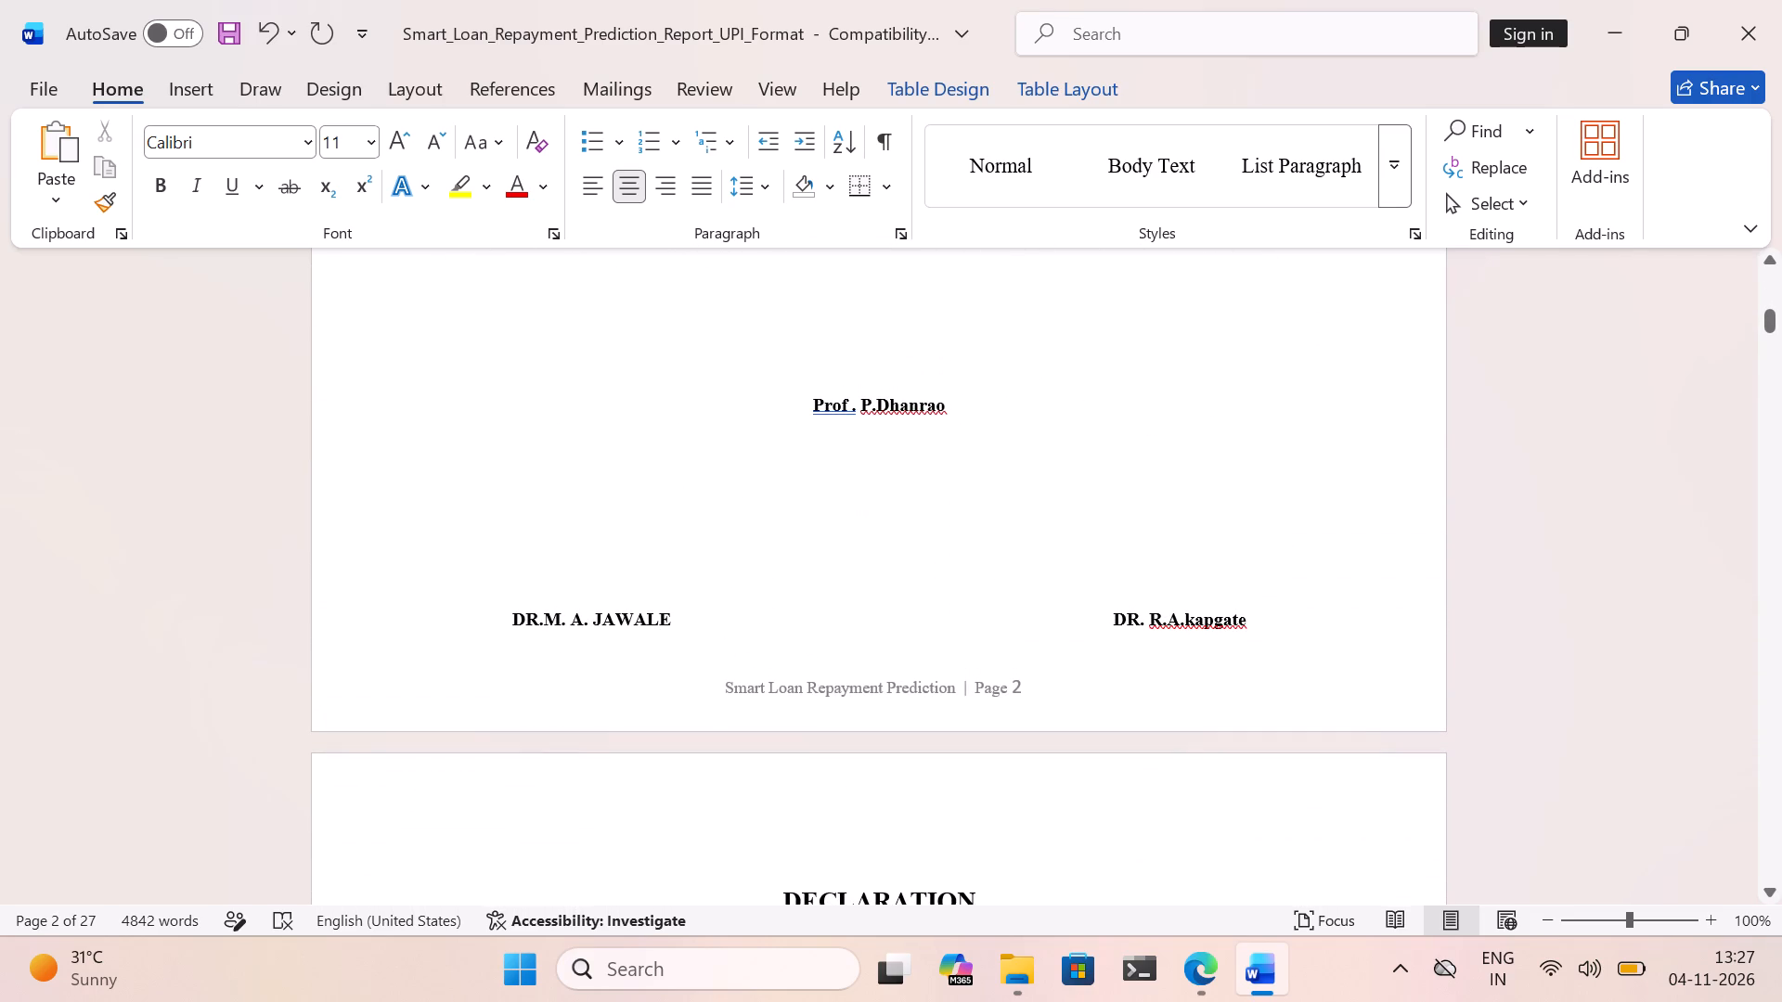
pyautogui.click(866, 414)
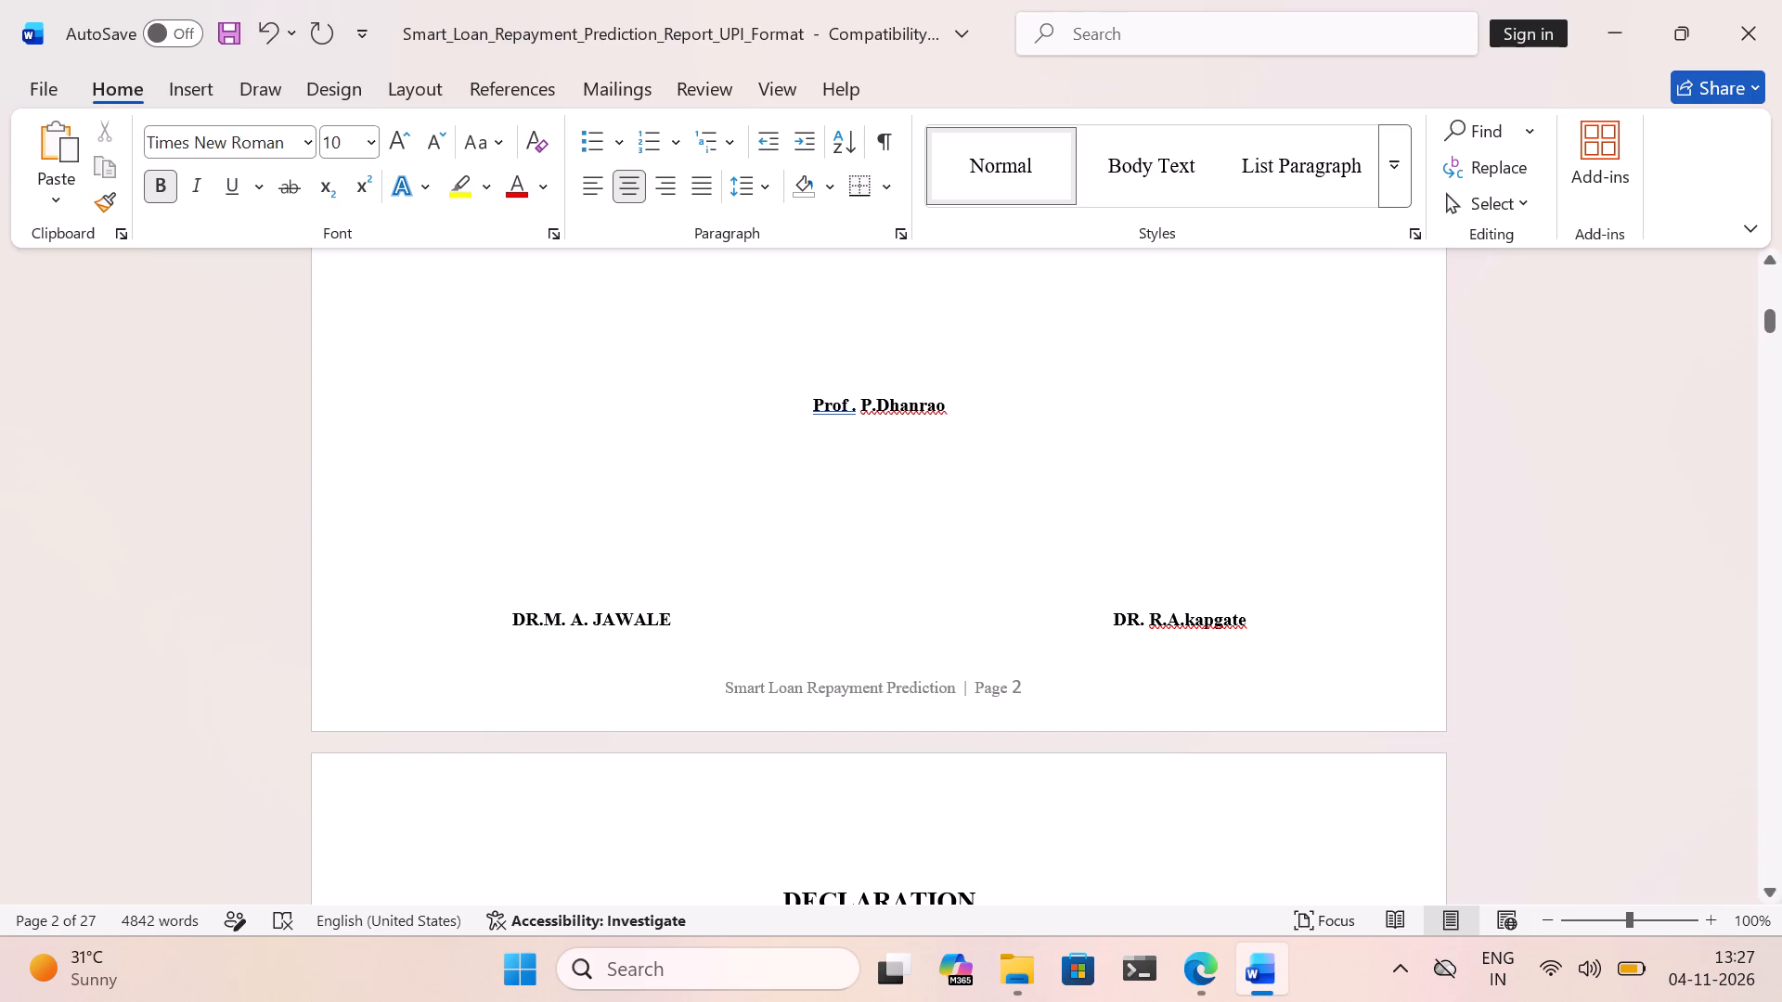
pyautogui.press('.')
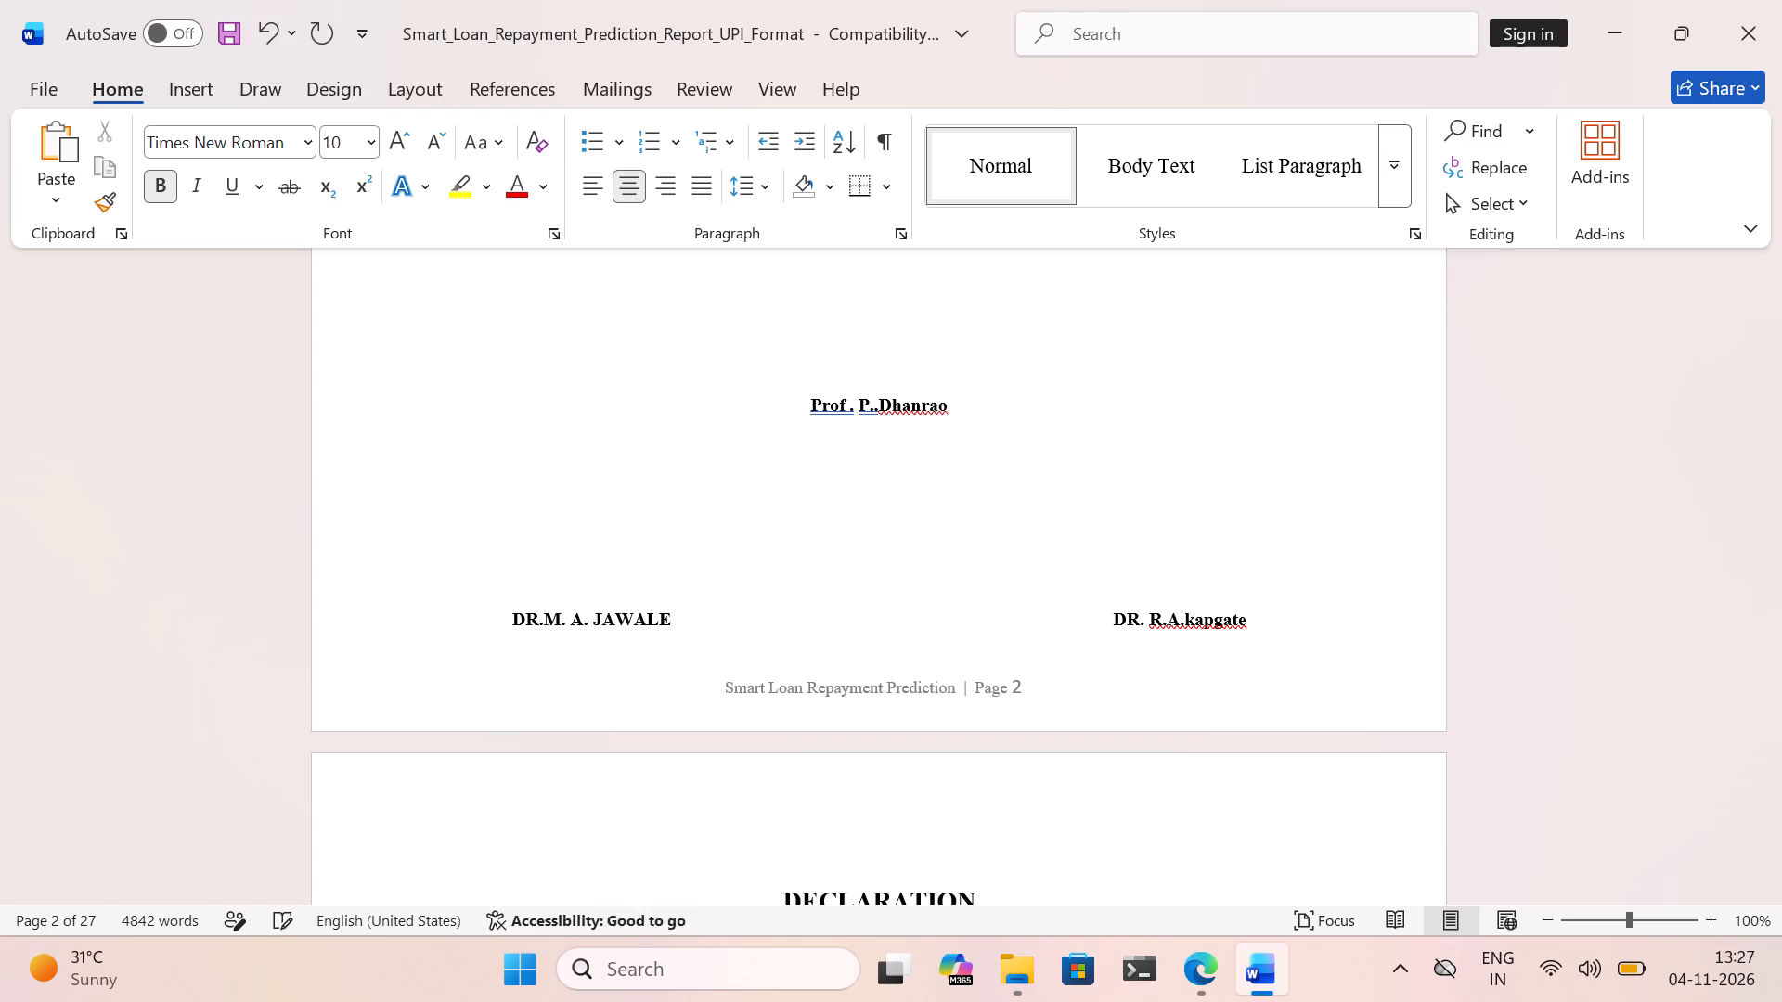
pyautogui.hotkey('shift', 'm')
# Replace the guide's title and name in the Acknowledgement's second paragraph with the professor's title and name copied from the certificate page.
pyautogui.scroll(-1, 1030, 647)
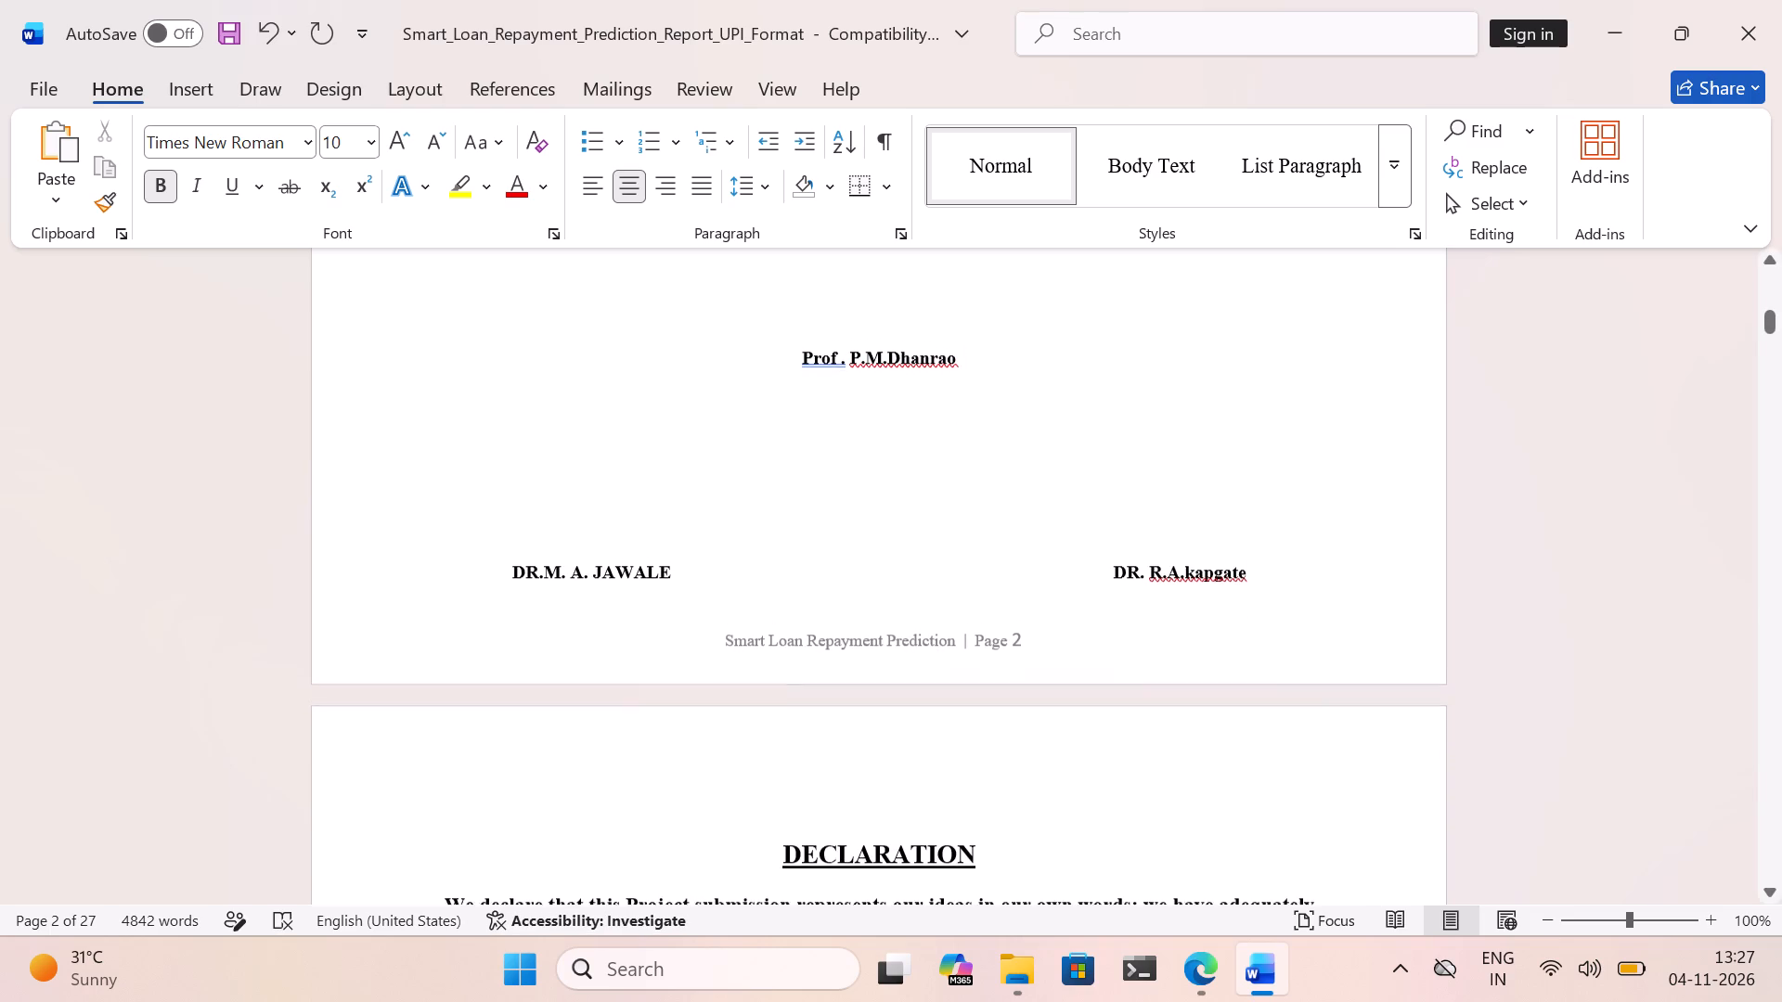
pyautogui.moveTo(996, 370); pyautogui.dragTo(795, 366)
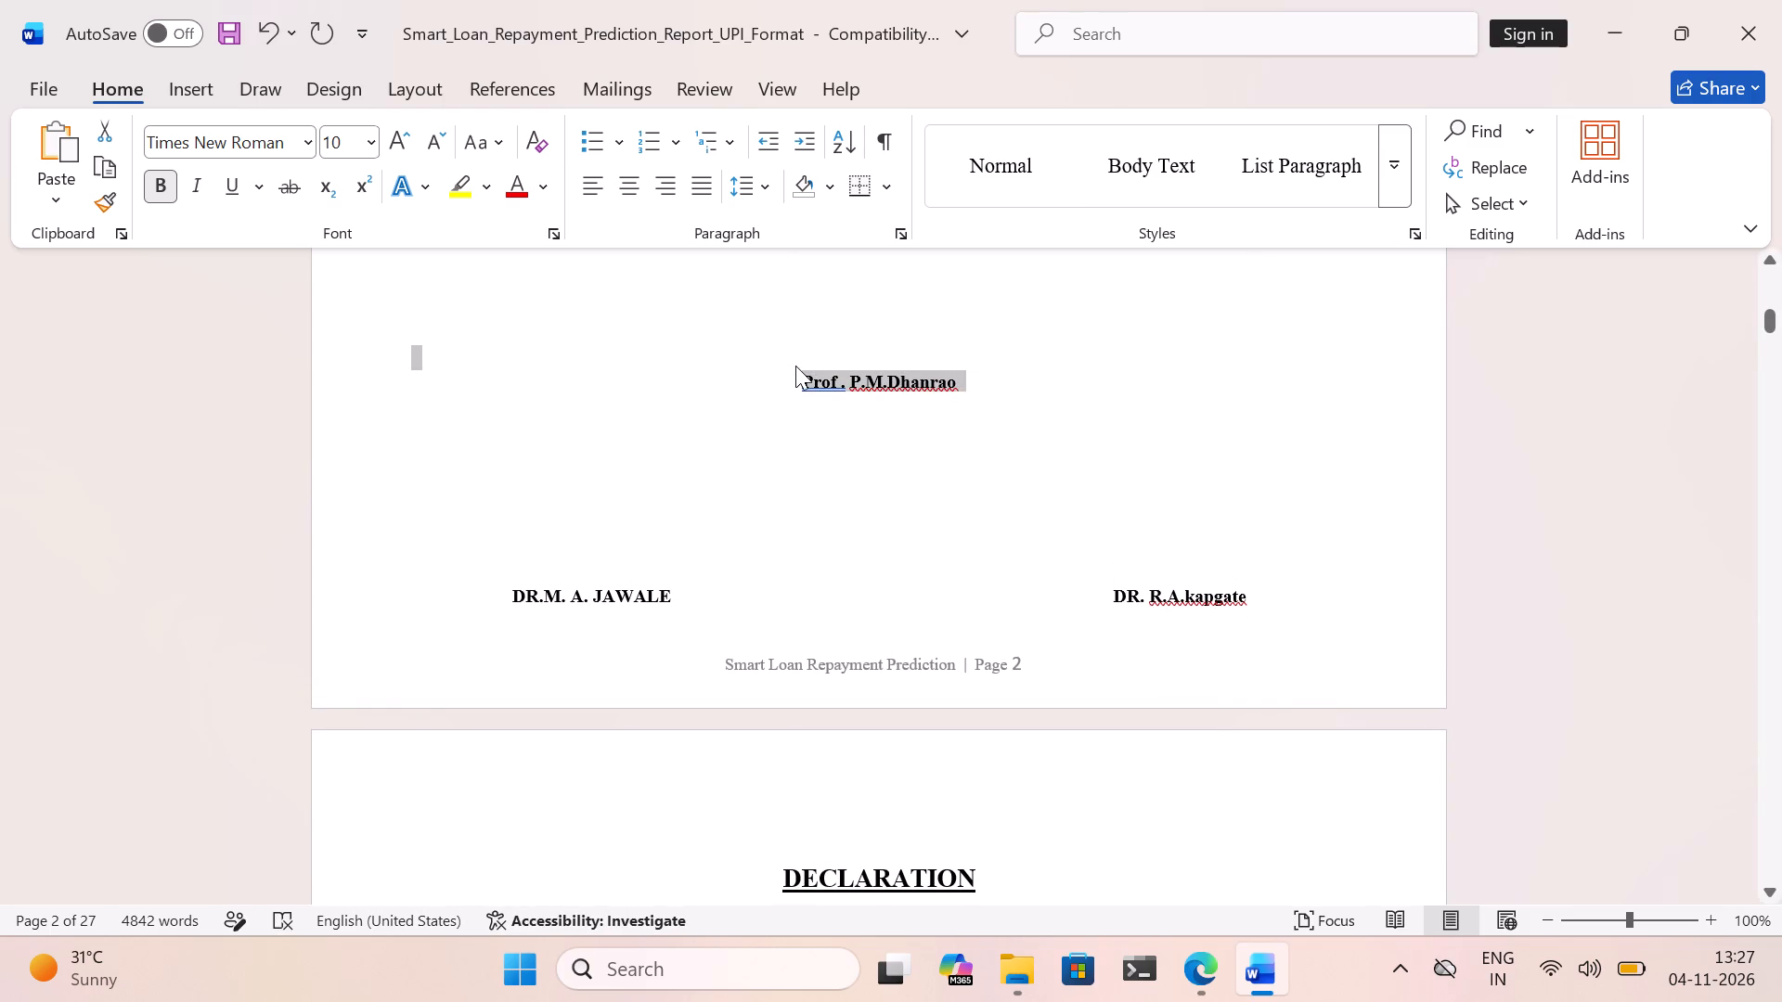
pyautogui.hotkey('ctrl', 'c')
pyautogui.scroll(-4, 1089, 646)
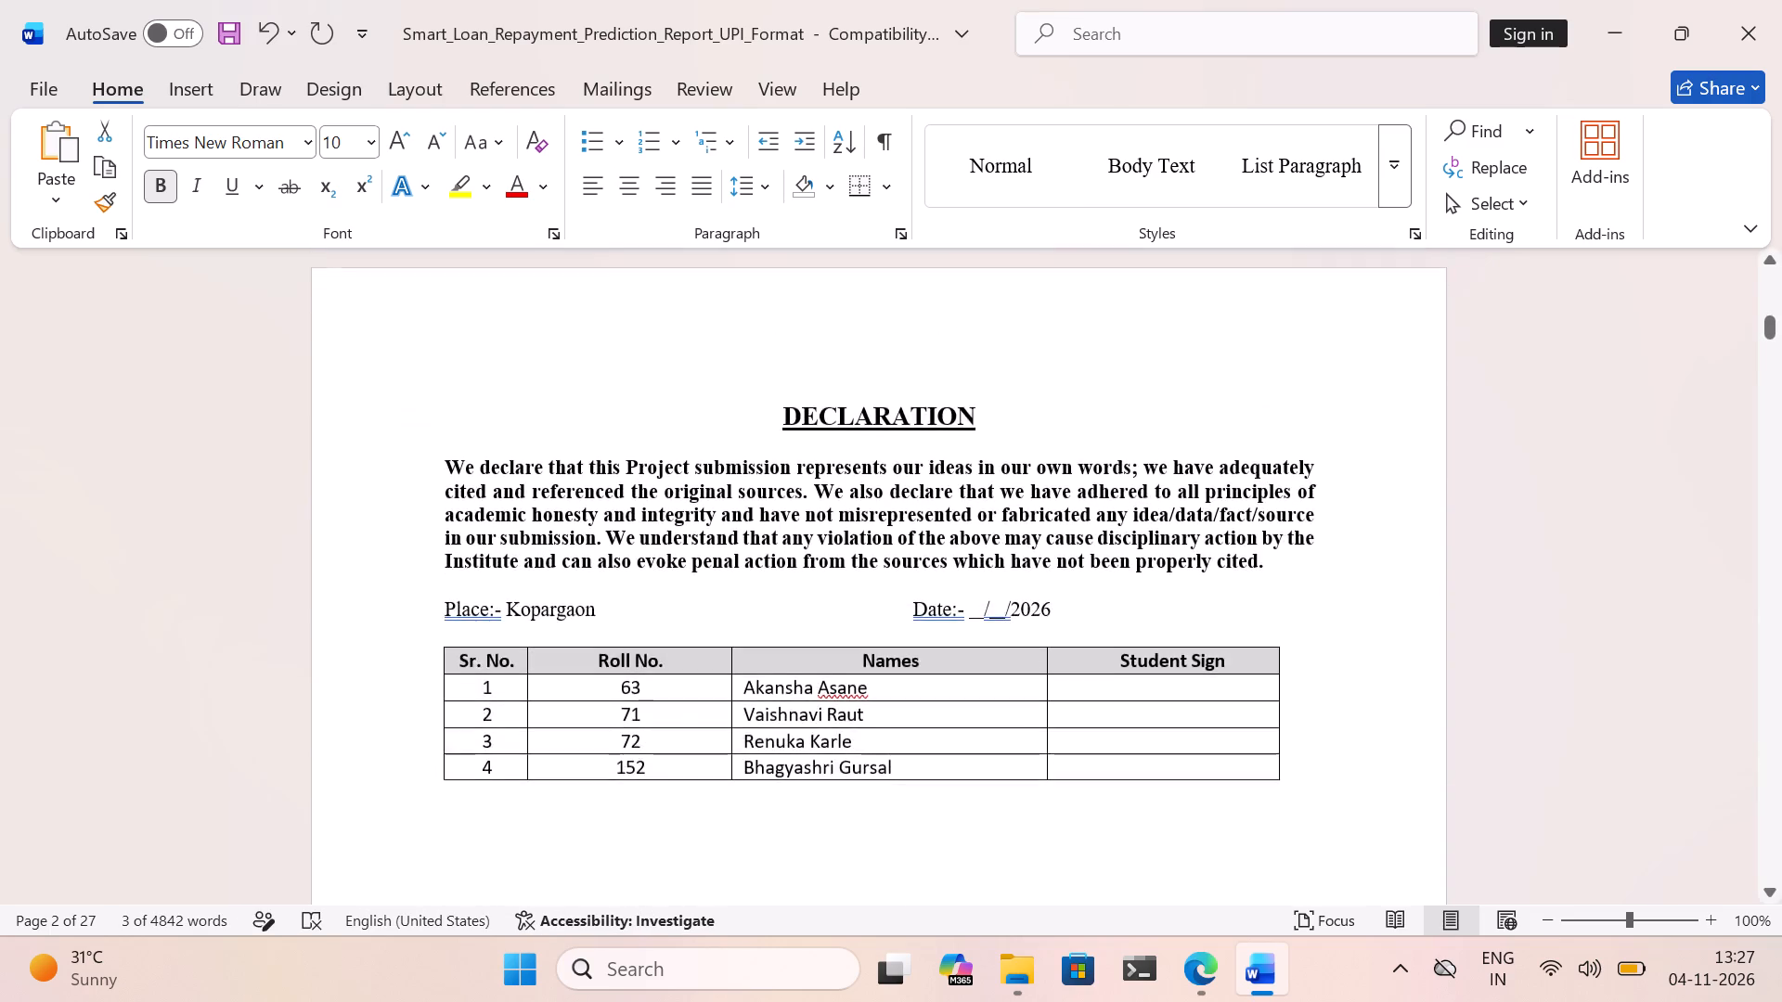
pyautogui.scroll(-6, 1089, 646)
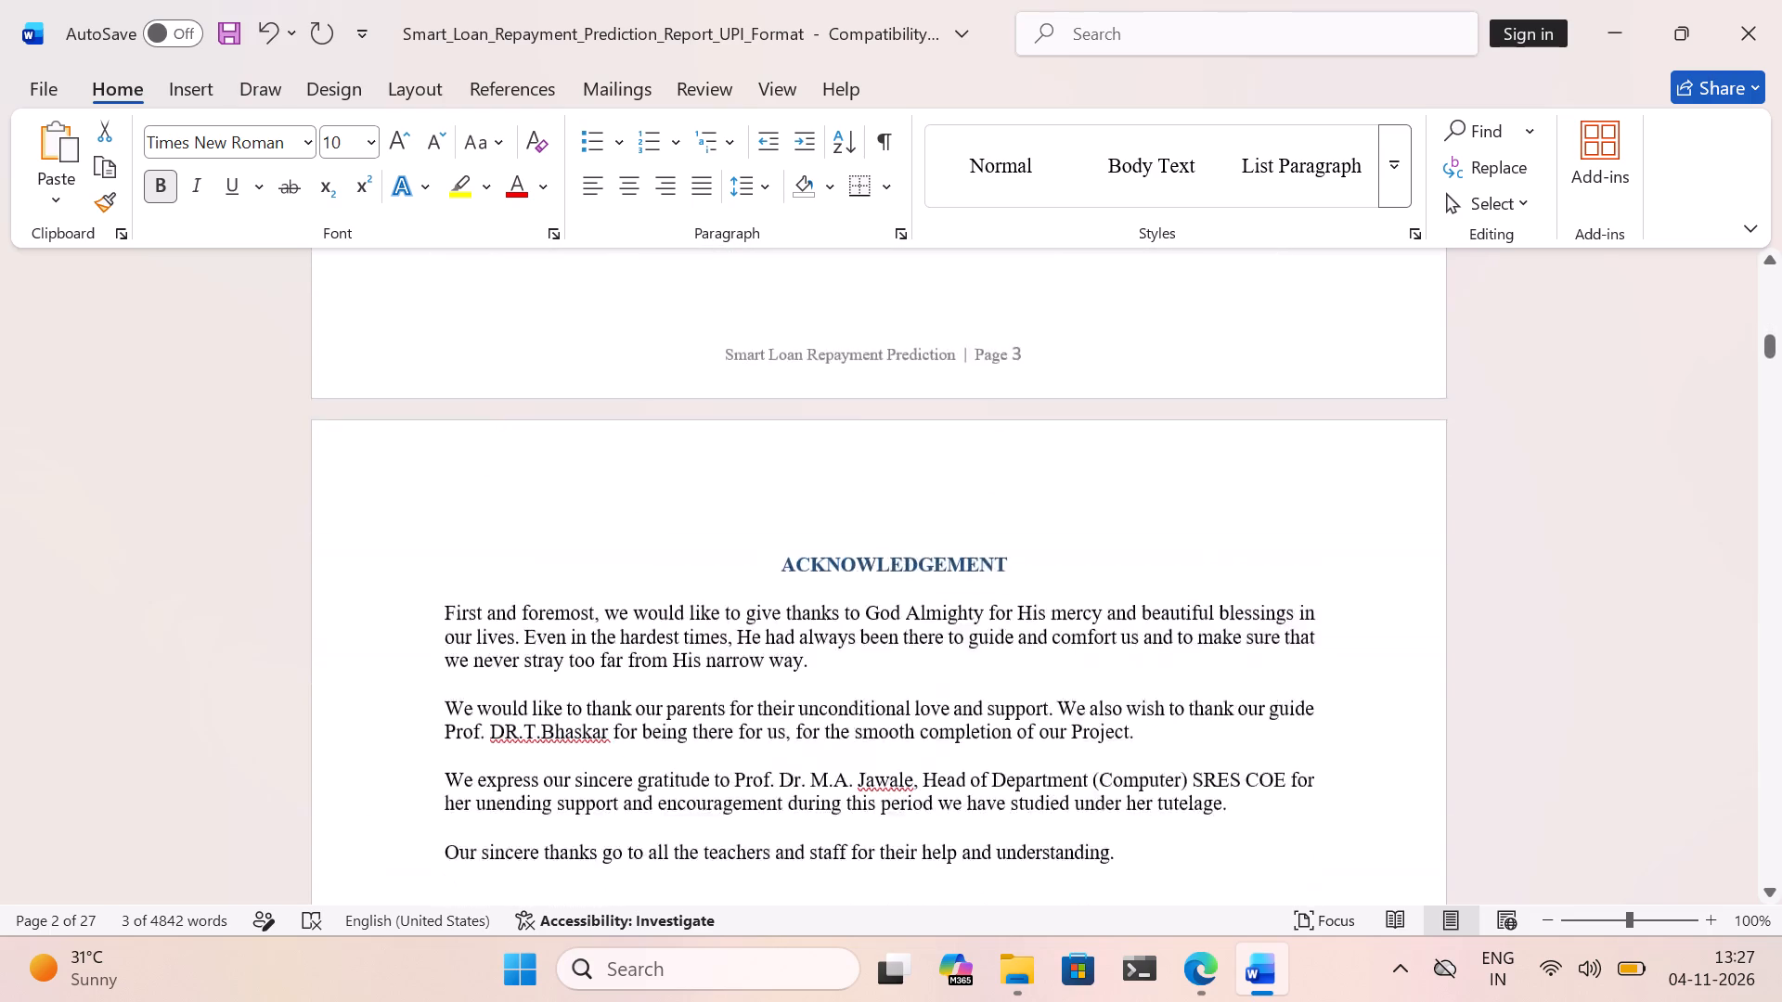
pyautogui.scroll(-1, 1089, 646)
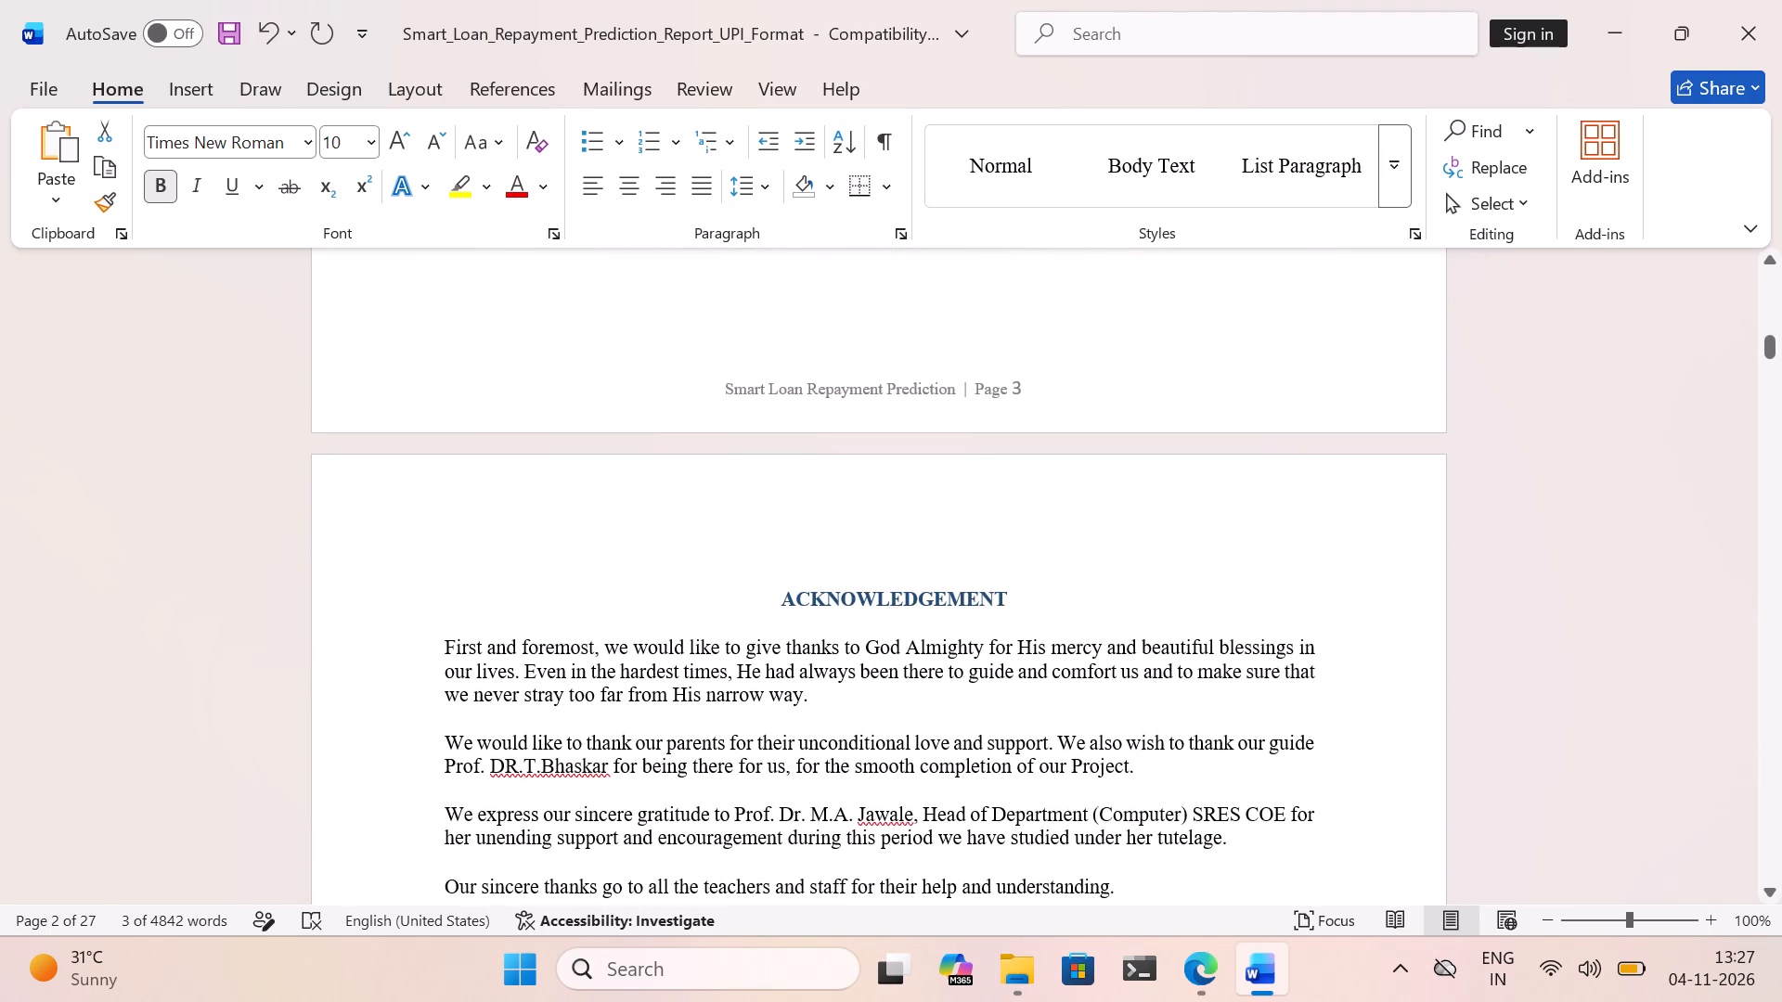
pyautogui.click(605, 774)
pyautogui.press('BackSpace')
pyautogui.press('BackSpace')
pyautogui.press('BackSpace')
pyautogui.press('BackSpace')
pyautogui.press('BackSpace')
pyautogui.press('BackSpace')
pyautogui.press('BackSpace')
pyautogui.press('BackSpace')
pyautogui.press('BackSpace')
pyautogui.press('BackSpace')
pyautogui.press('BackSpace')
pyautogui.press('BackSpace')
pyautogui.press('BackSpace')
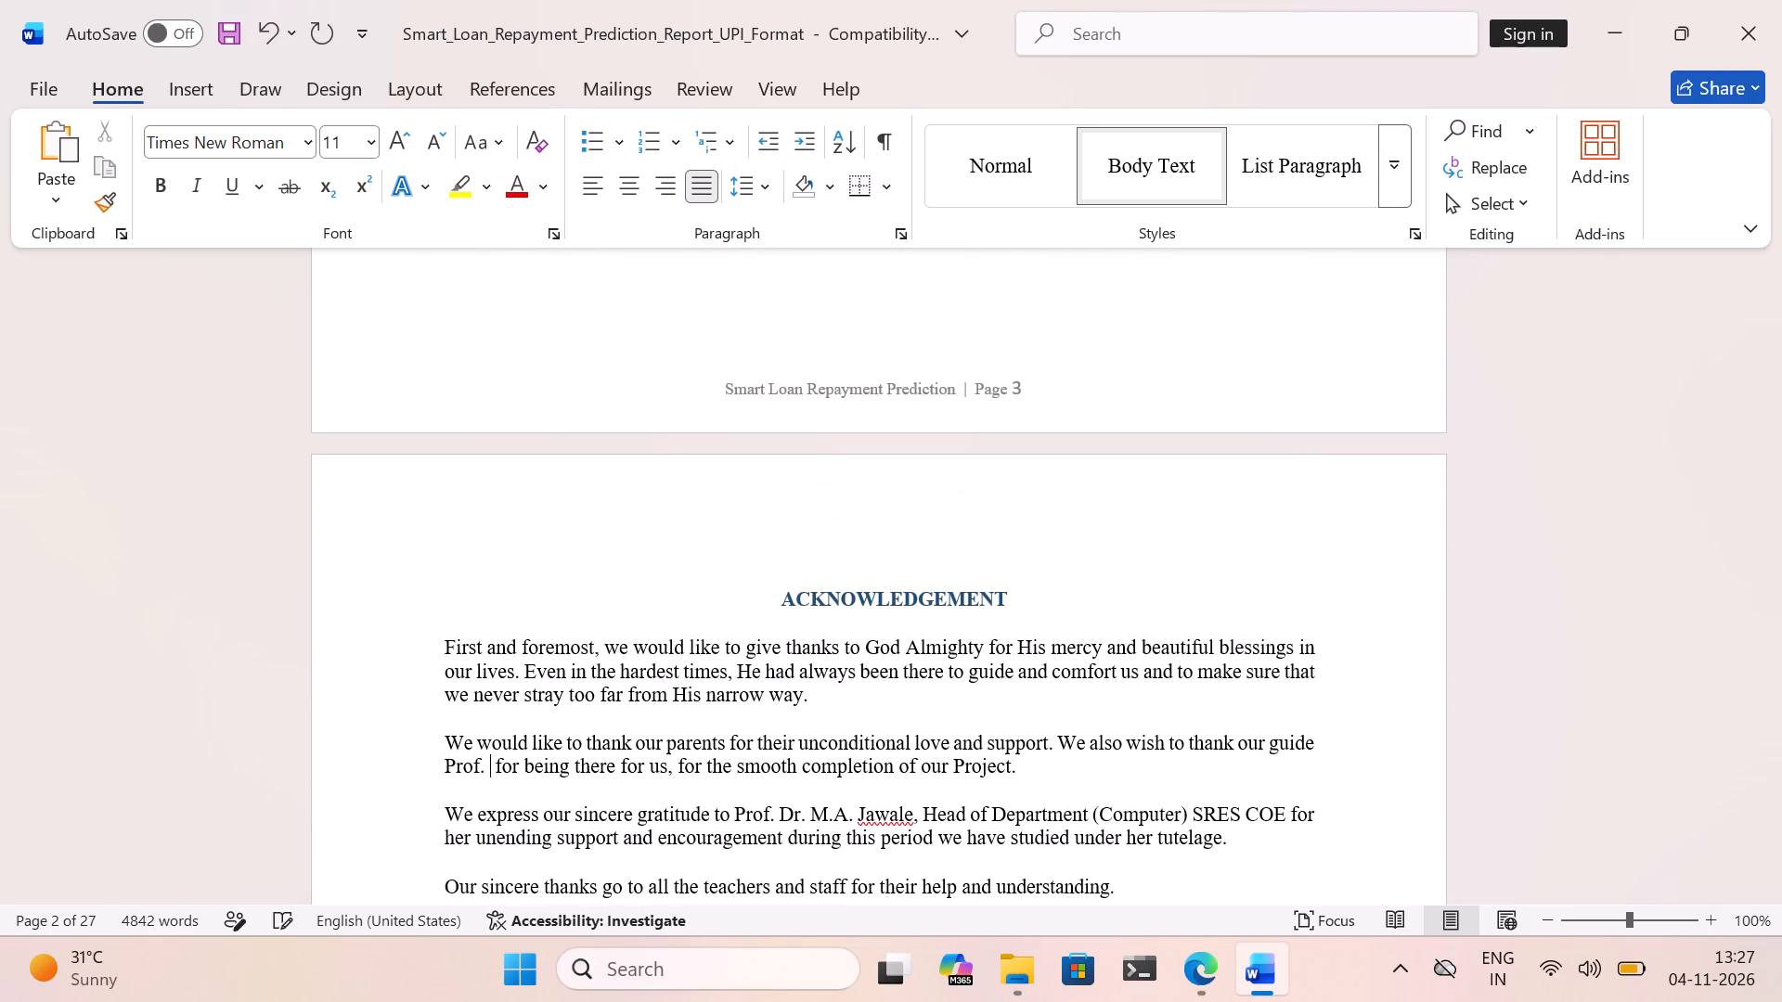
pyautogui.press('BackSpace')
pyautogui.press('BackSpace')
pyautogui.press('BackSpace')
pyautogui.press('BackSpace')
pyautogui.press('BackSpace')
pyautogui.hotkey('ctrl', 'v')
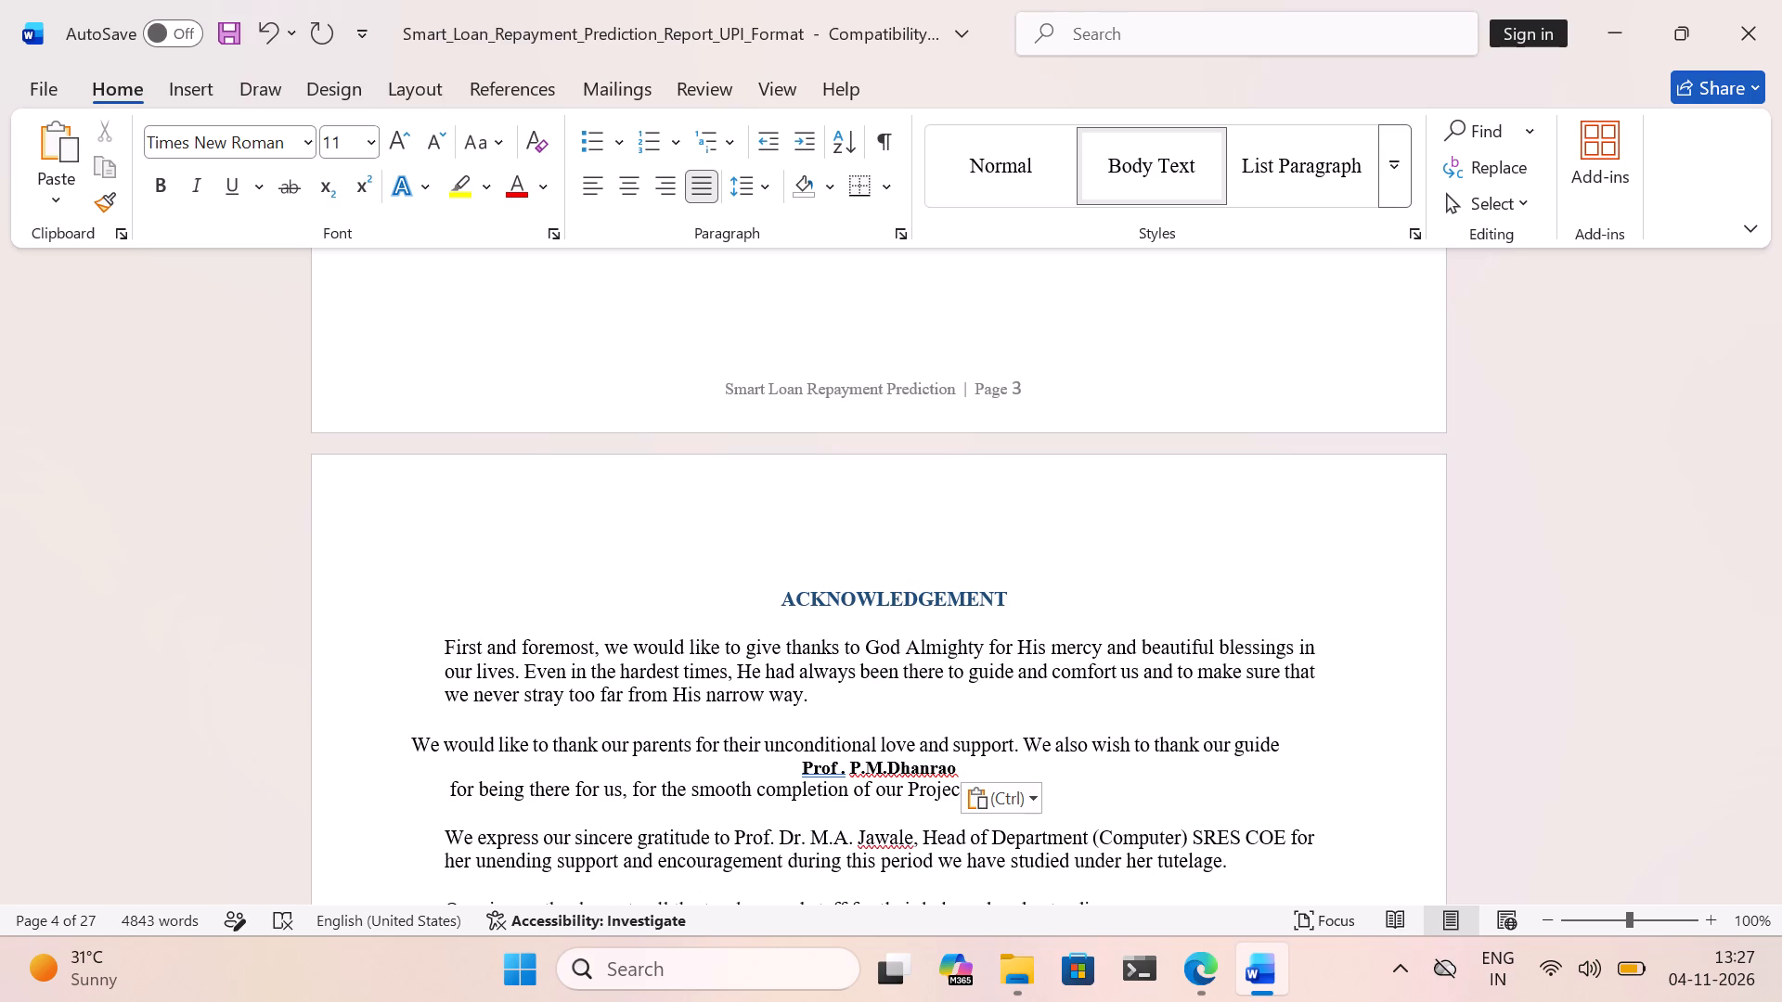
pyautogui.hotkey('ctrl', 'z')
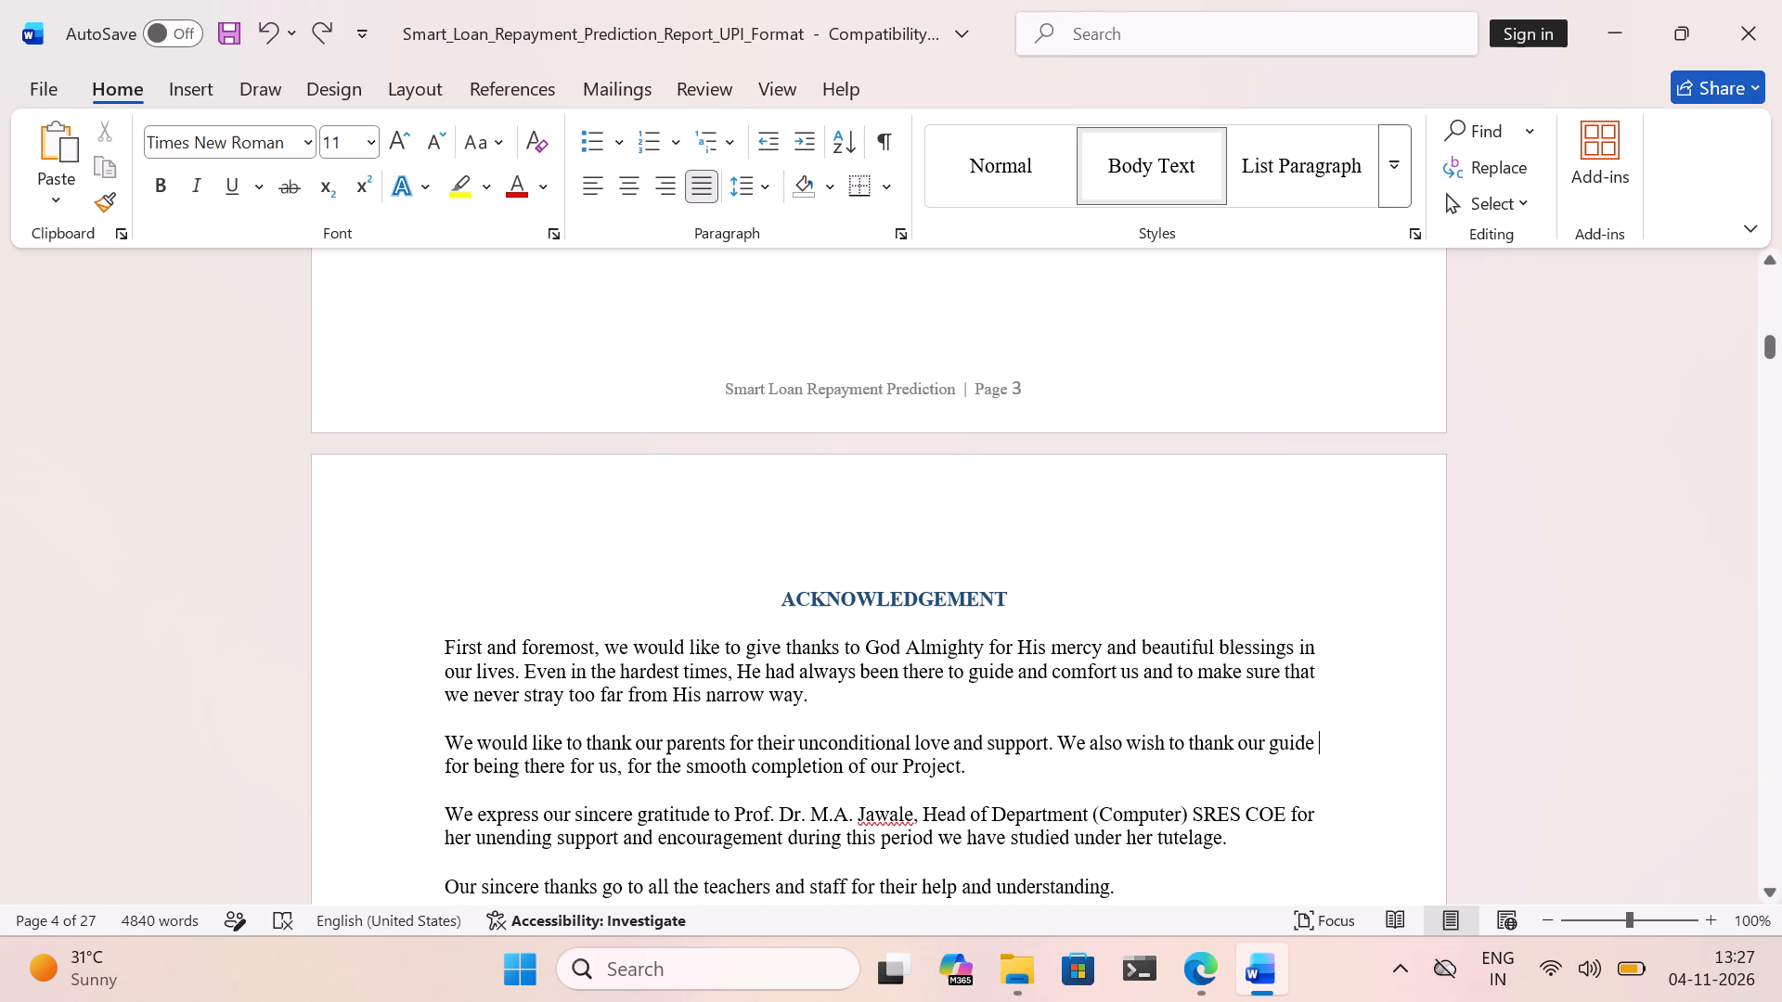
pyautogui.press('space')
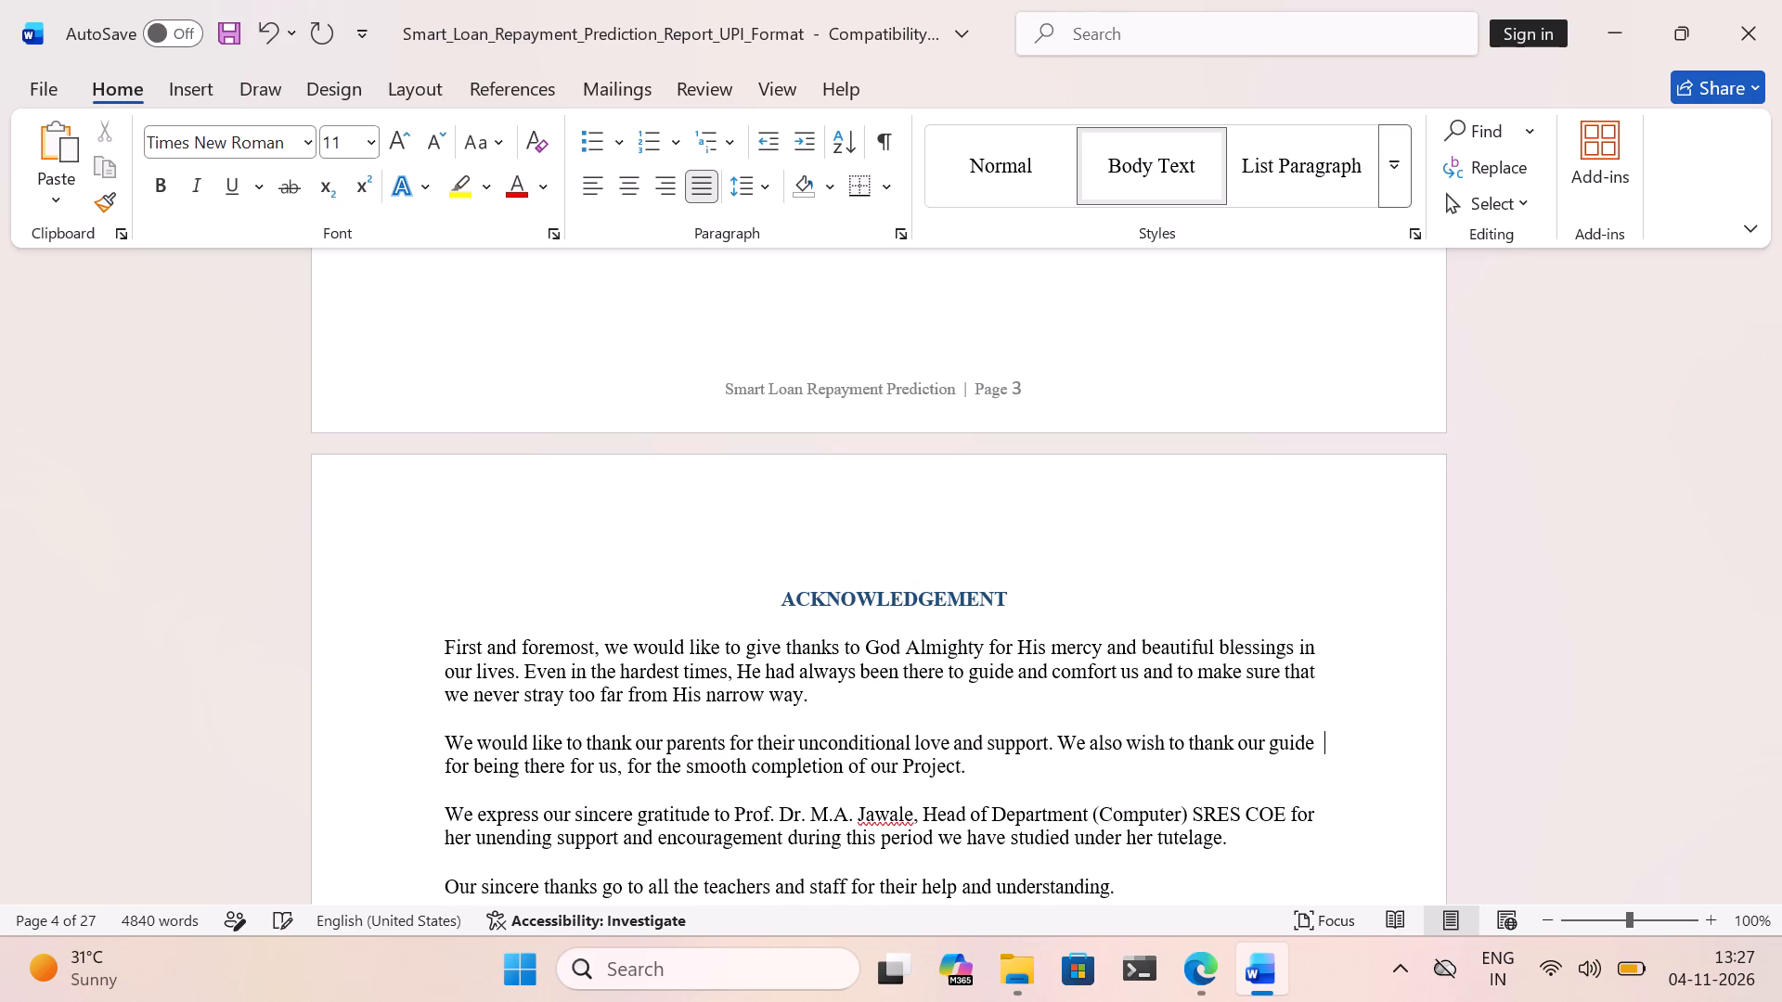
pyautogui.hotkey('ctrl', 'v')
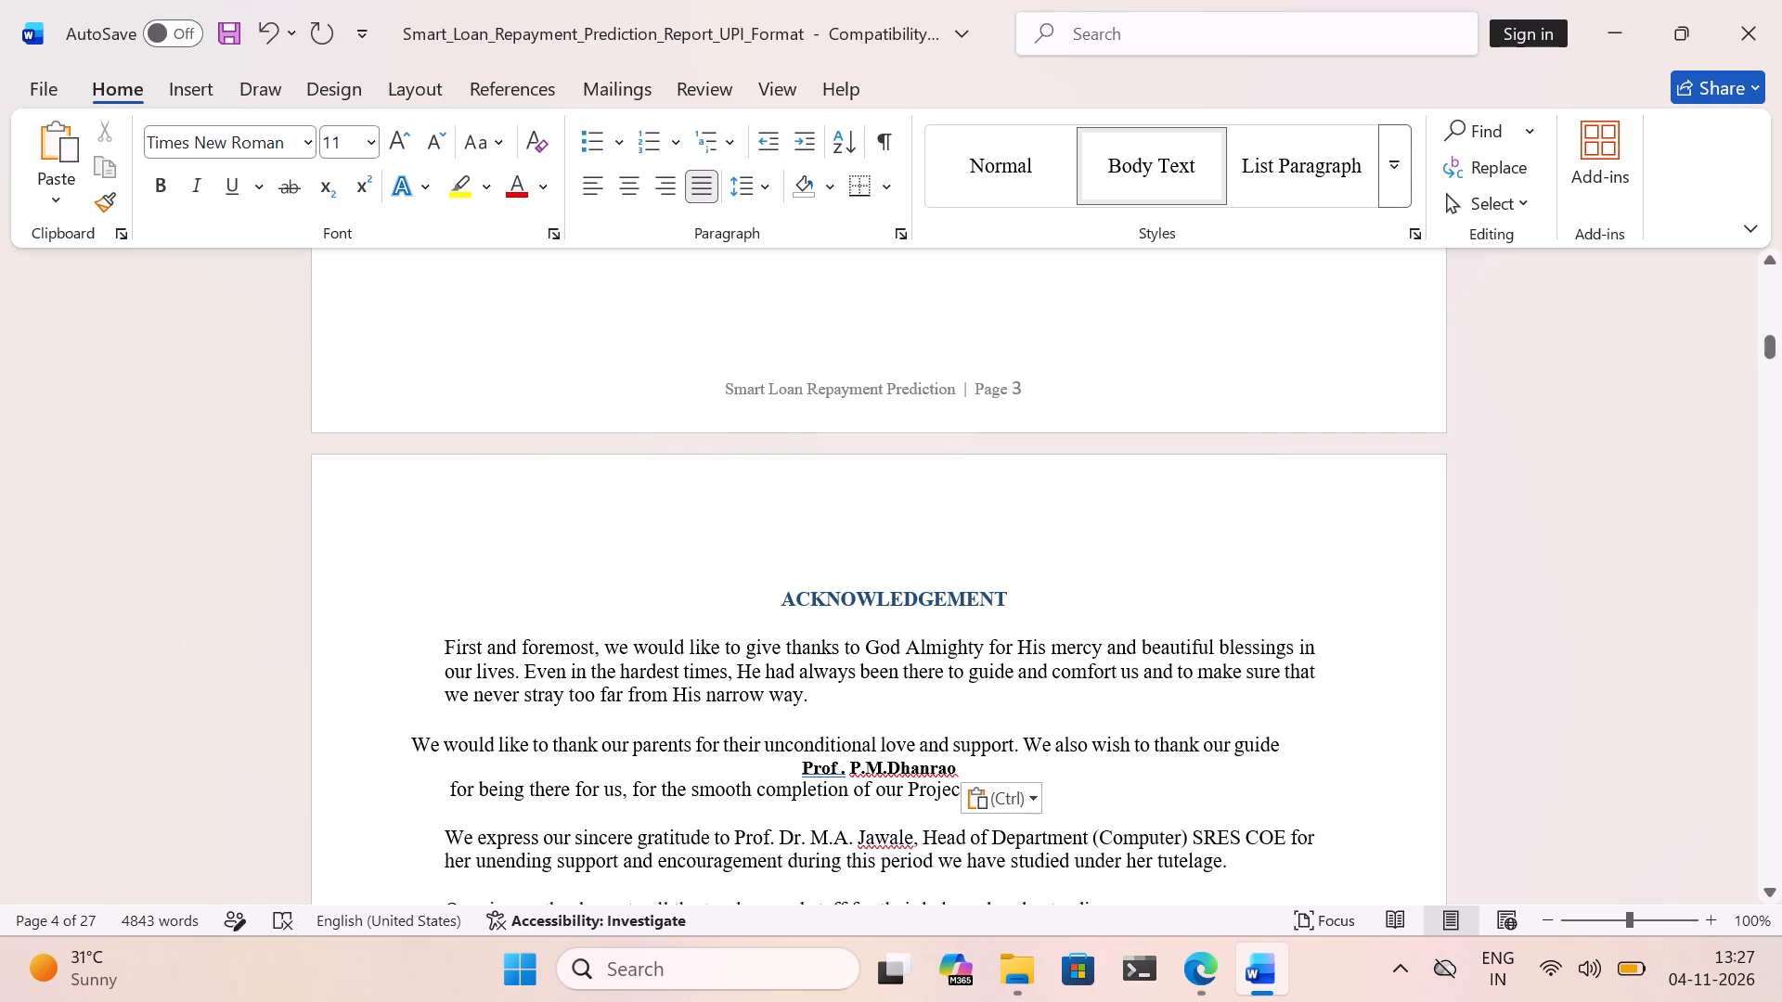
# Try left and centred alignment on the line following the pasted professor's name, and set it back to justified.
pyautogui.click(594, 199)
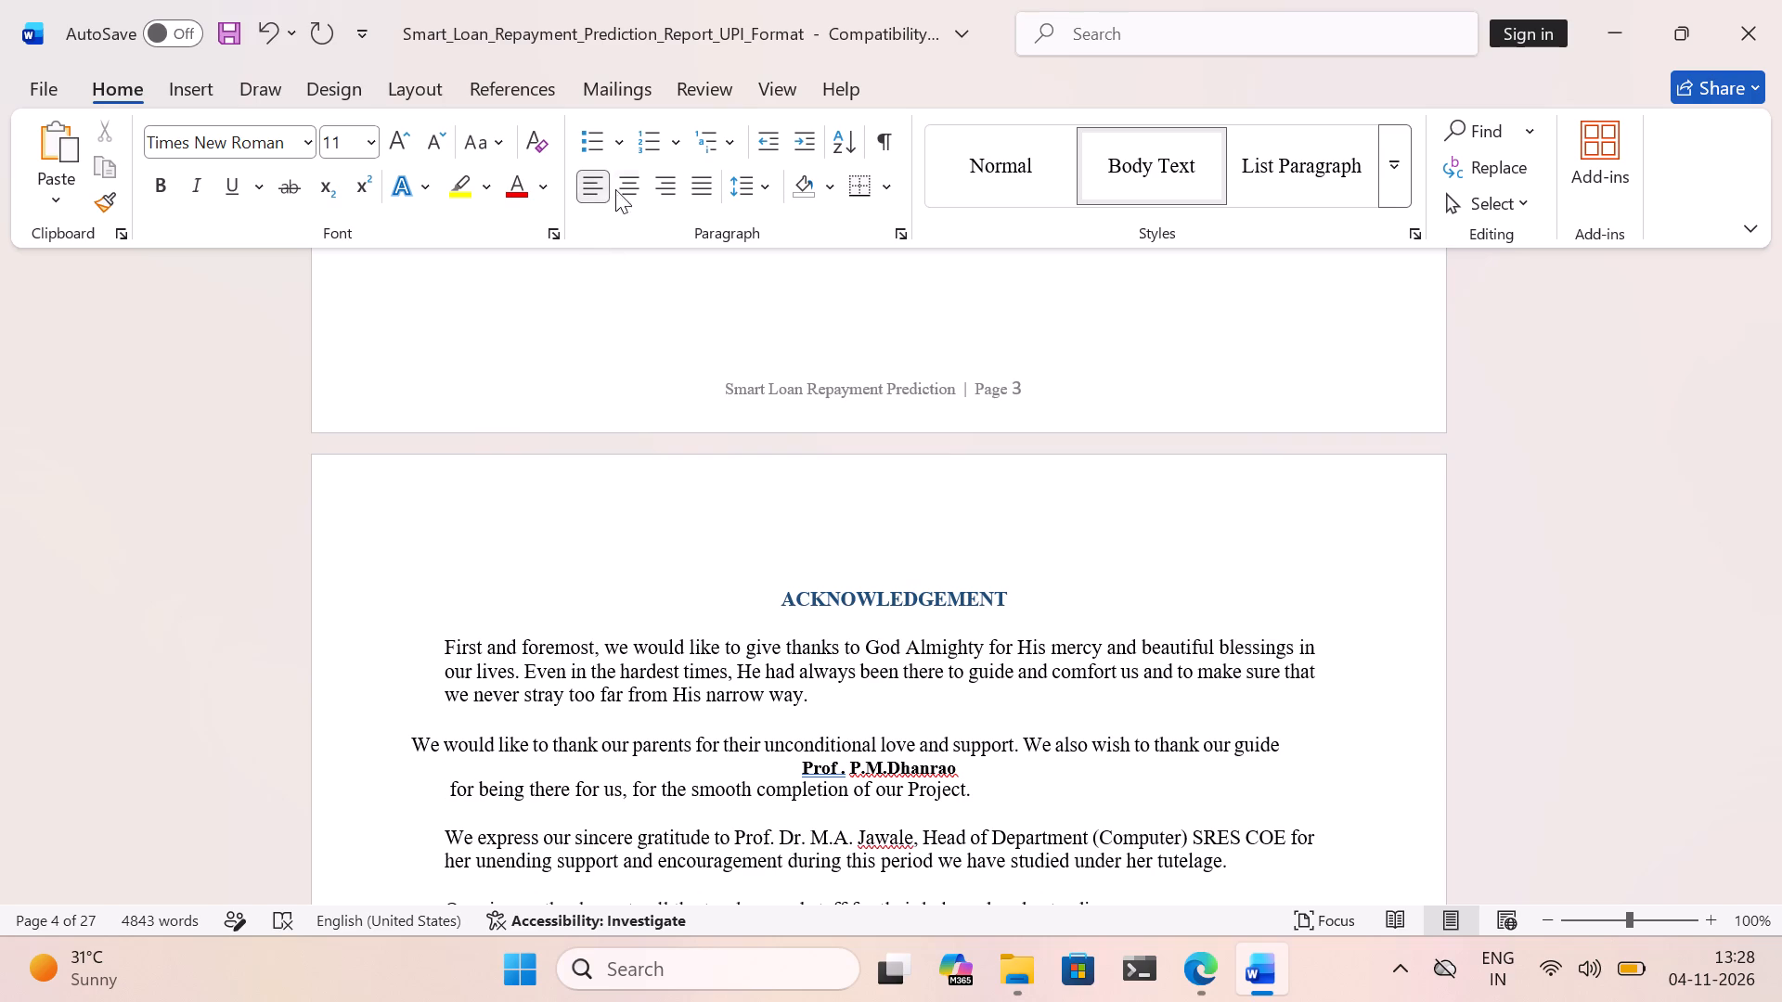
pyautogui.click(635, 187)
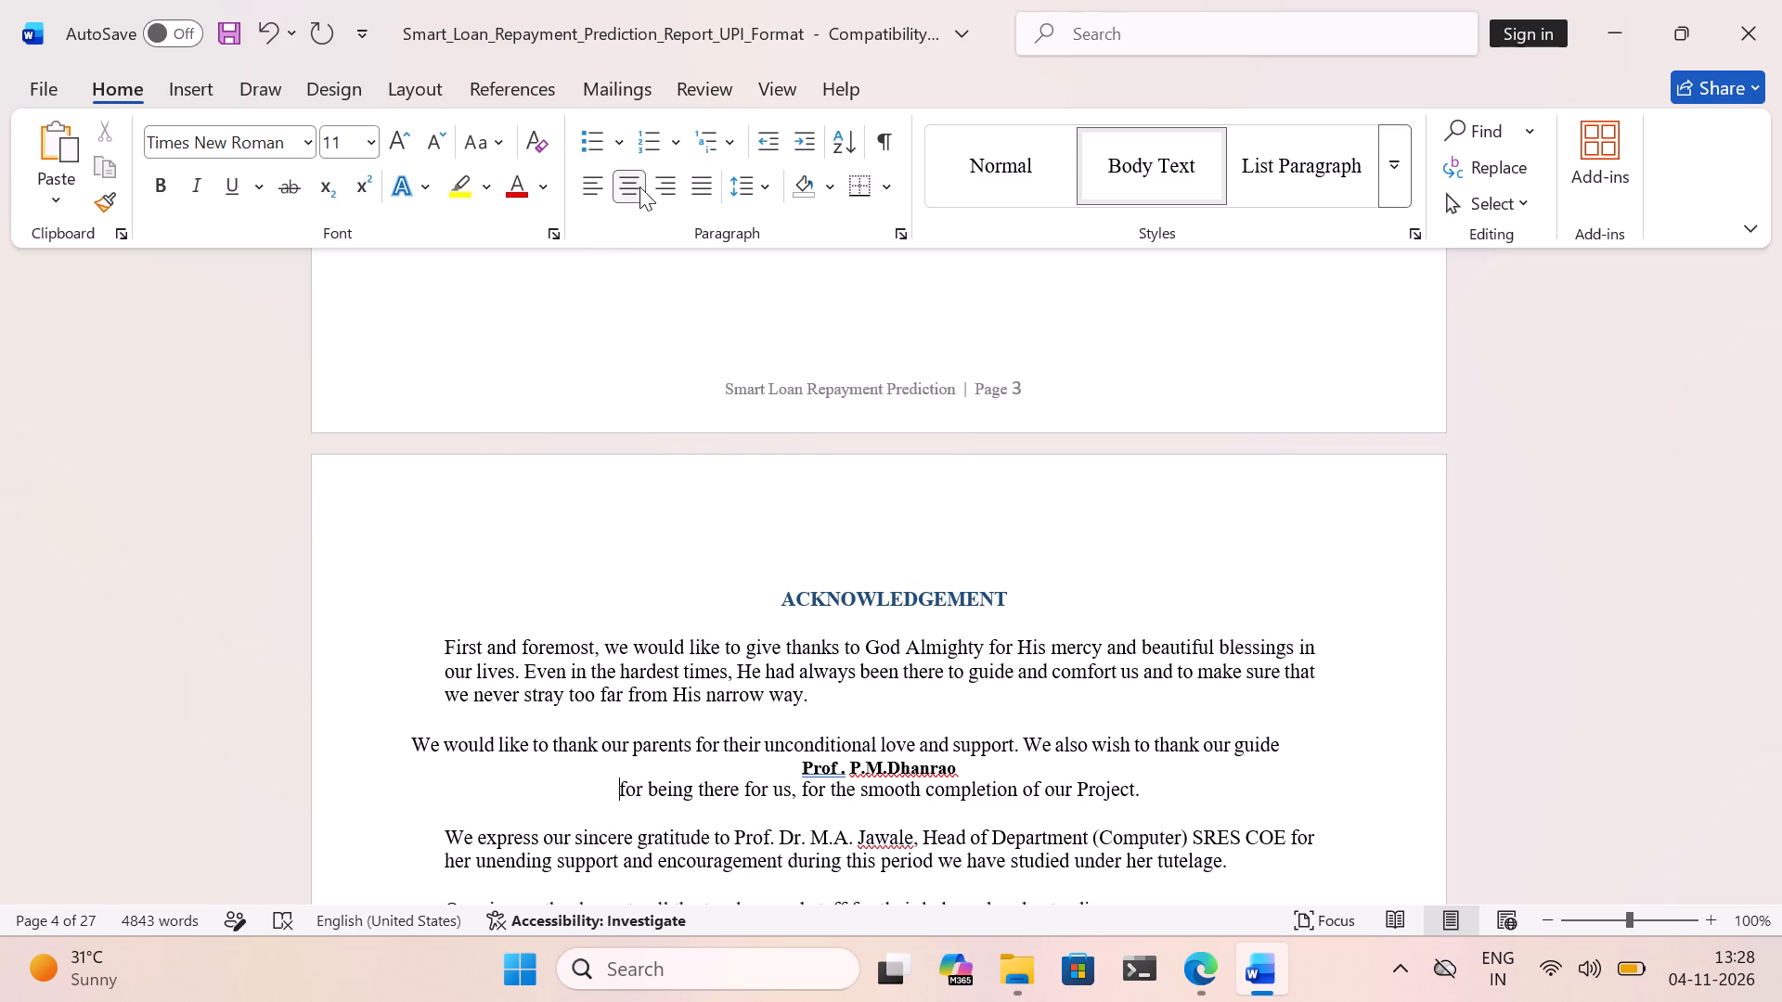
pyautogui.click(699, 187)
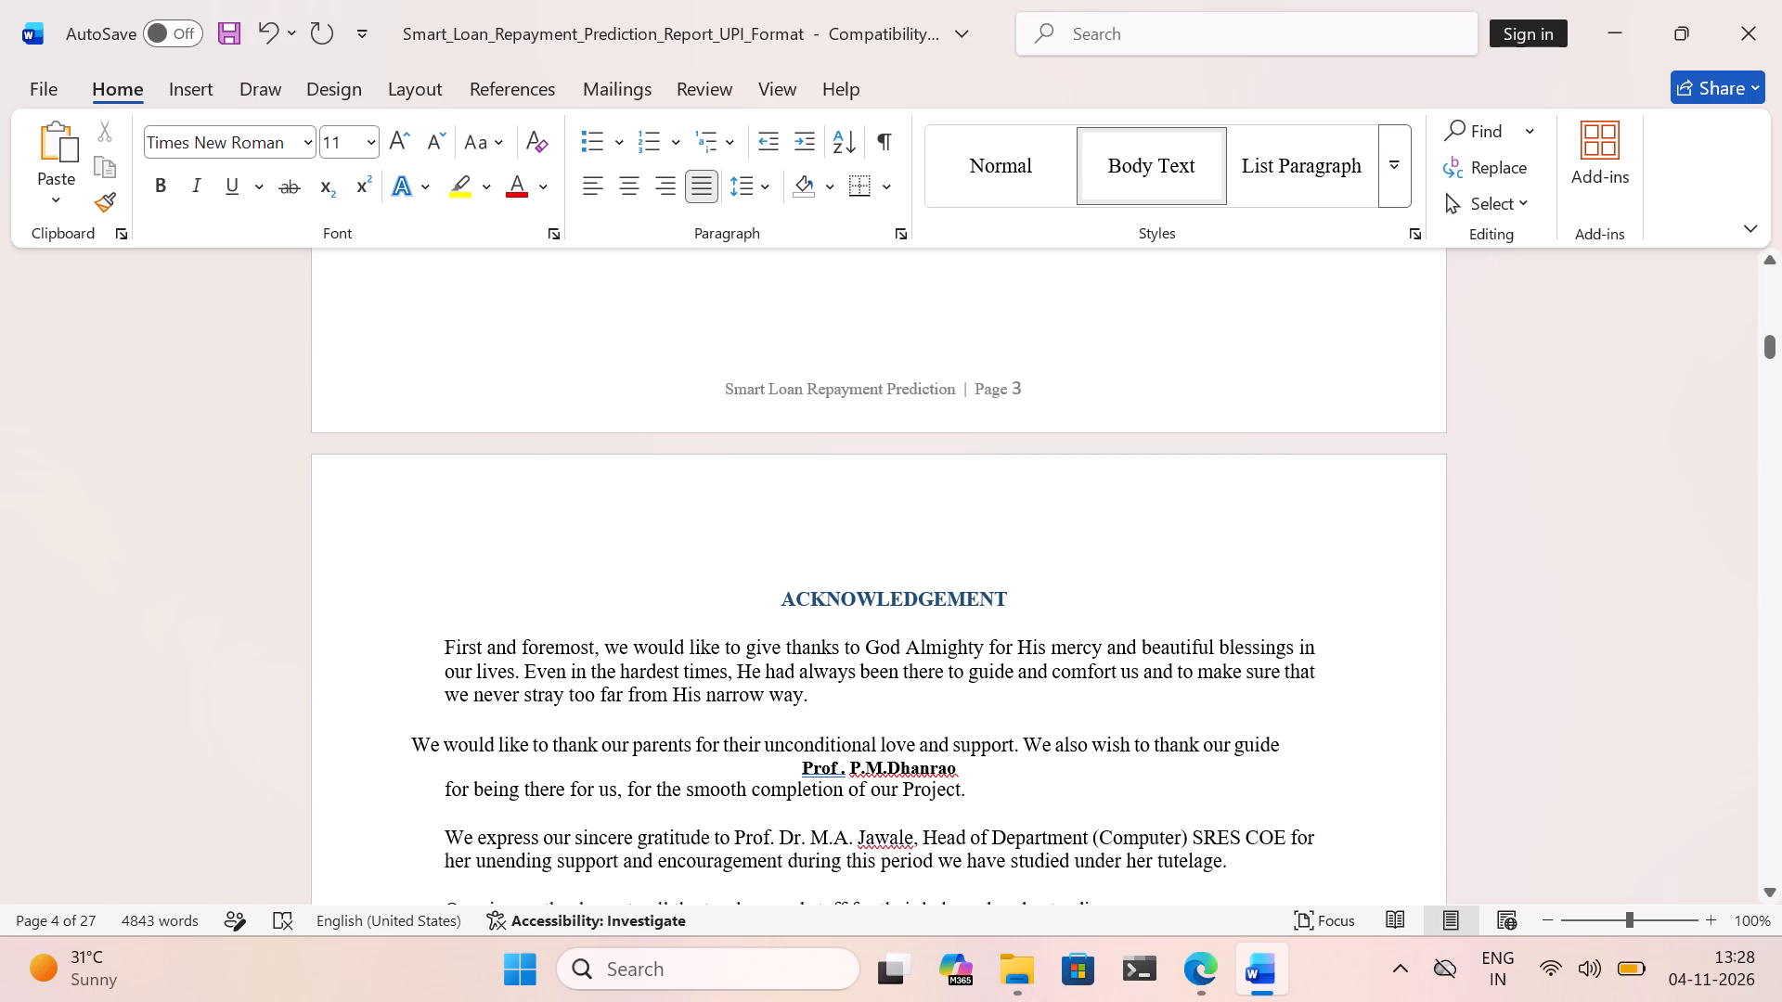
# Join the text "for being there for us" to the pasted professor's name with a space, and move that line to the left margin.
pyautogui.click(442, 792)
pyautogui.press('BackSpace')
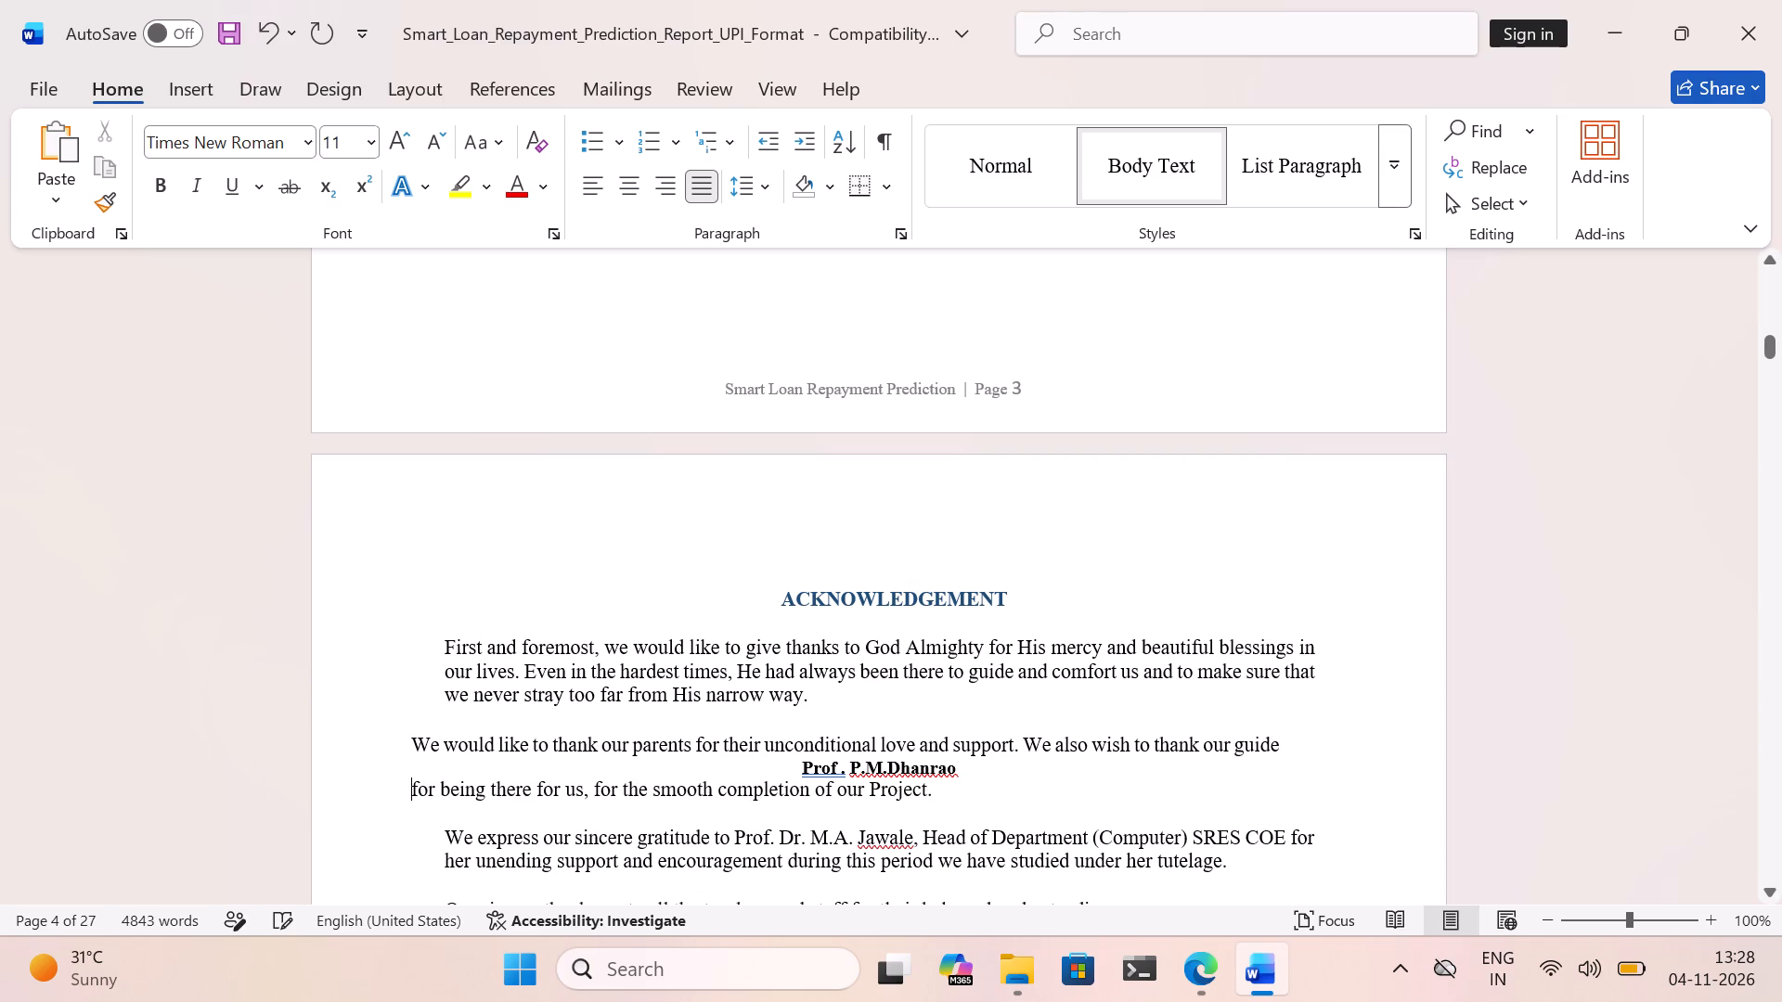
pyautogui.press('BackSpace')
pyautogui.press('space')
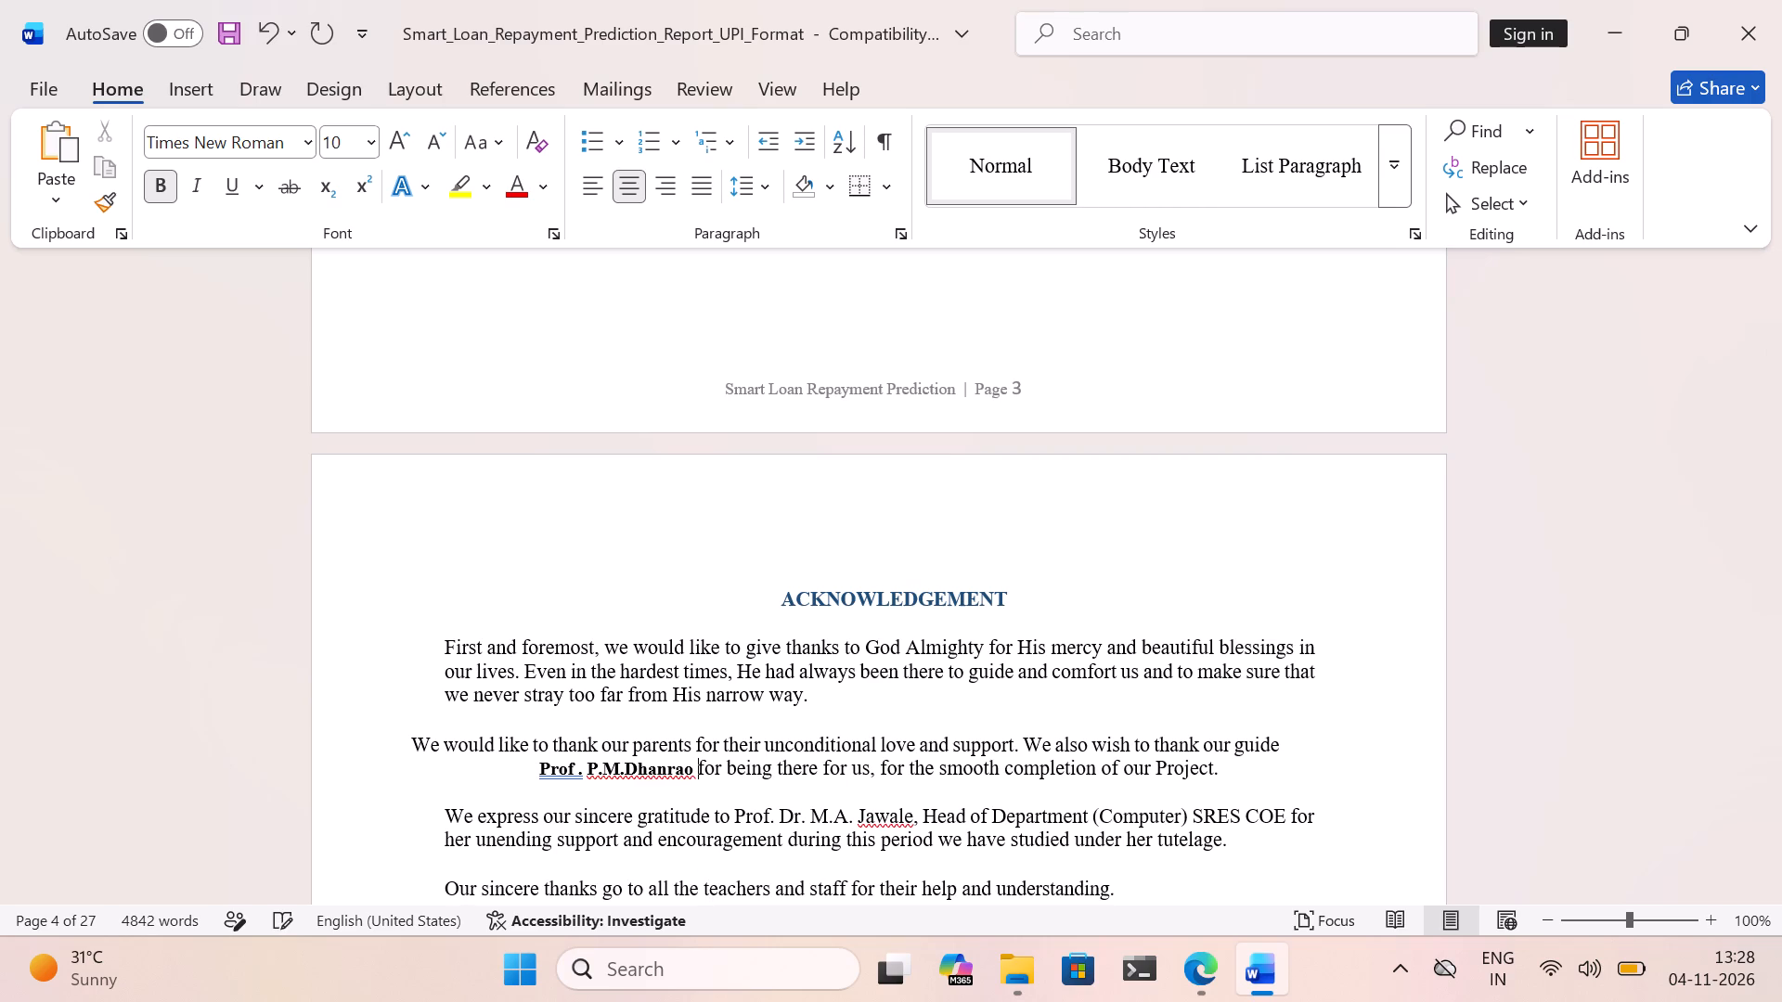
pyautogui.click(541, 770)
pyautogui.press('BackSpace')
pyautogui.press('BackSpace')
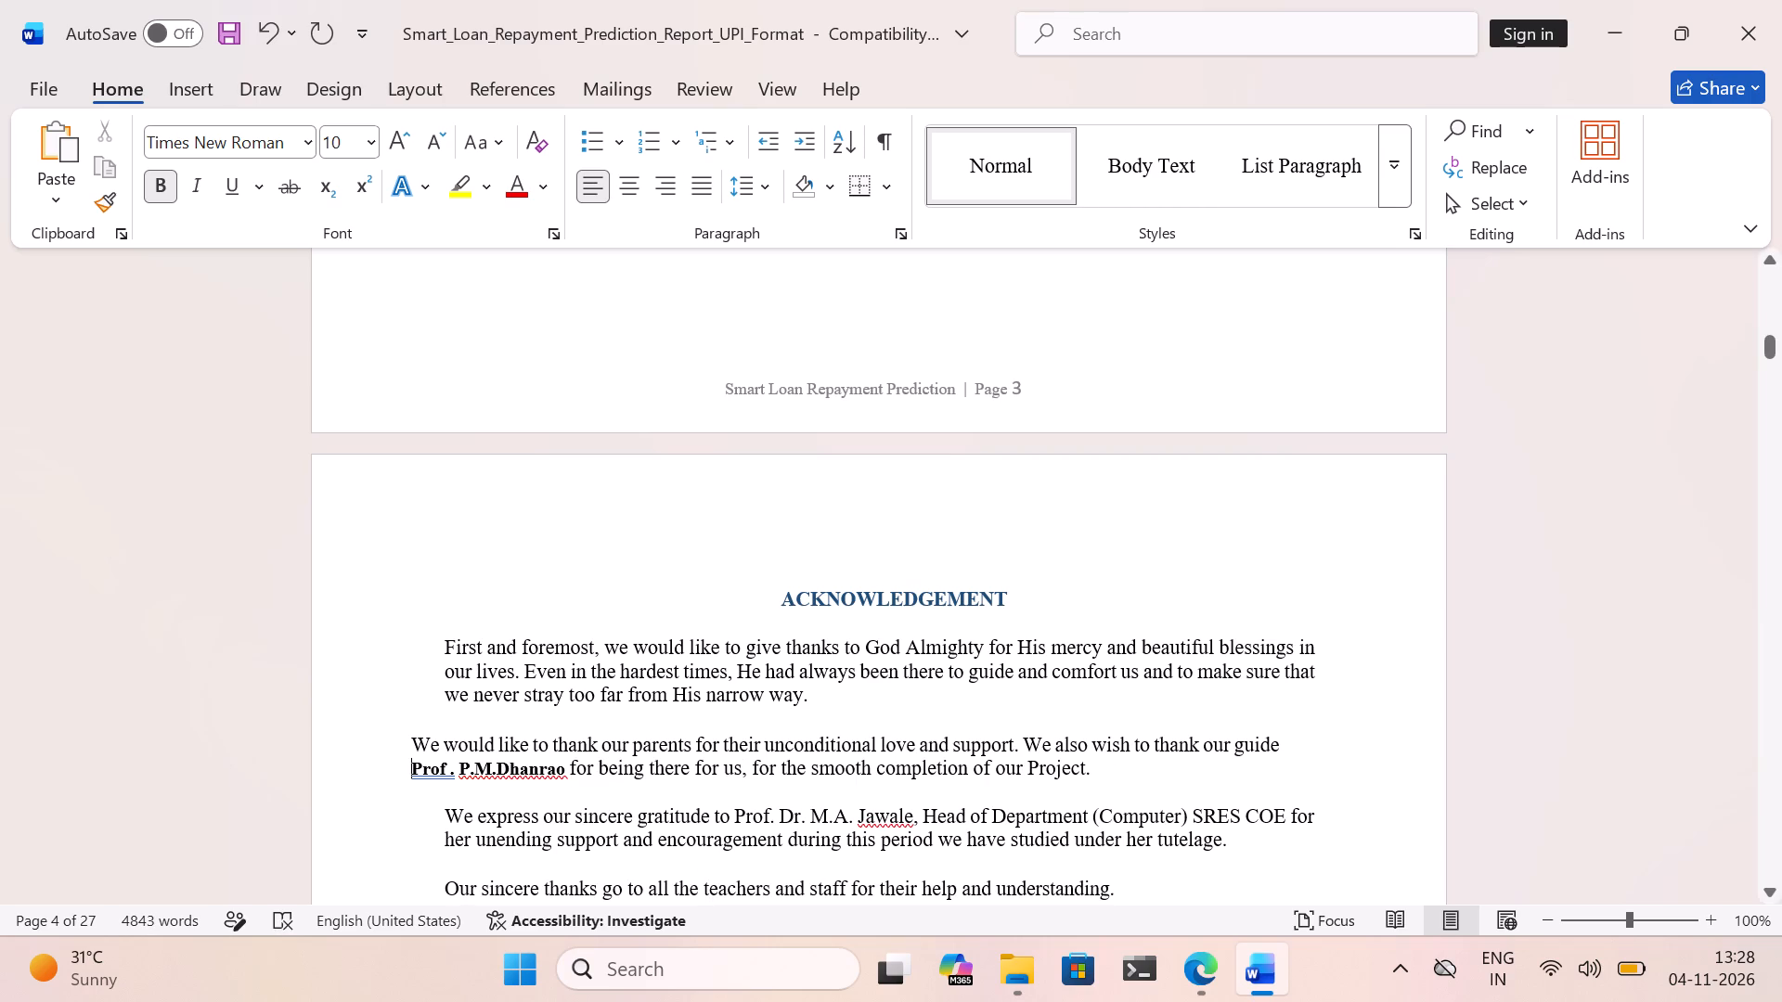
# Indent both lines of the Acknowledgement's second paragraph with leading spaces so they line up with the surrounding paragraphs.
pyautogui.click(398, 735)
pyautogui.press('space')
pyautogui.press('space')
pyautogui.press('space')
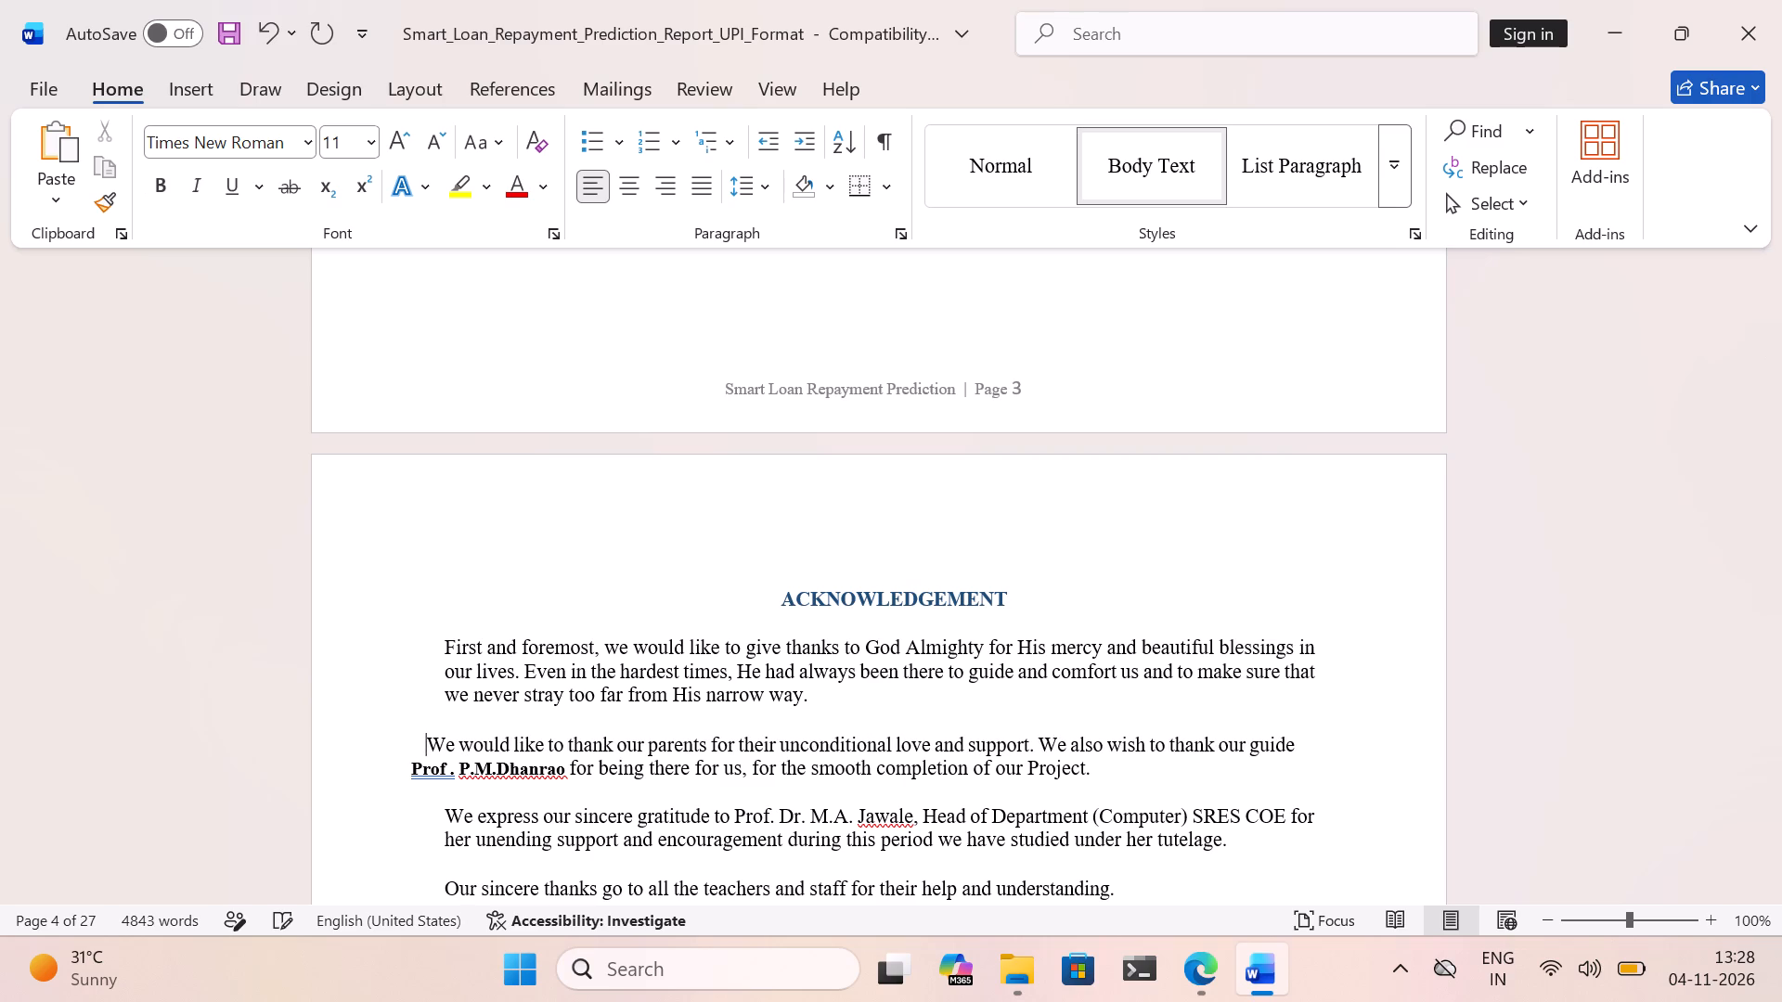
pyautogui.press('space')
pyautogui.press('space')
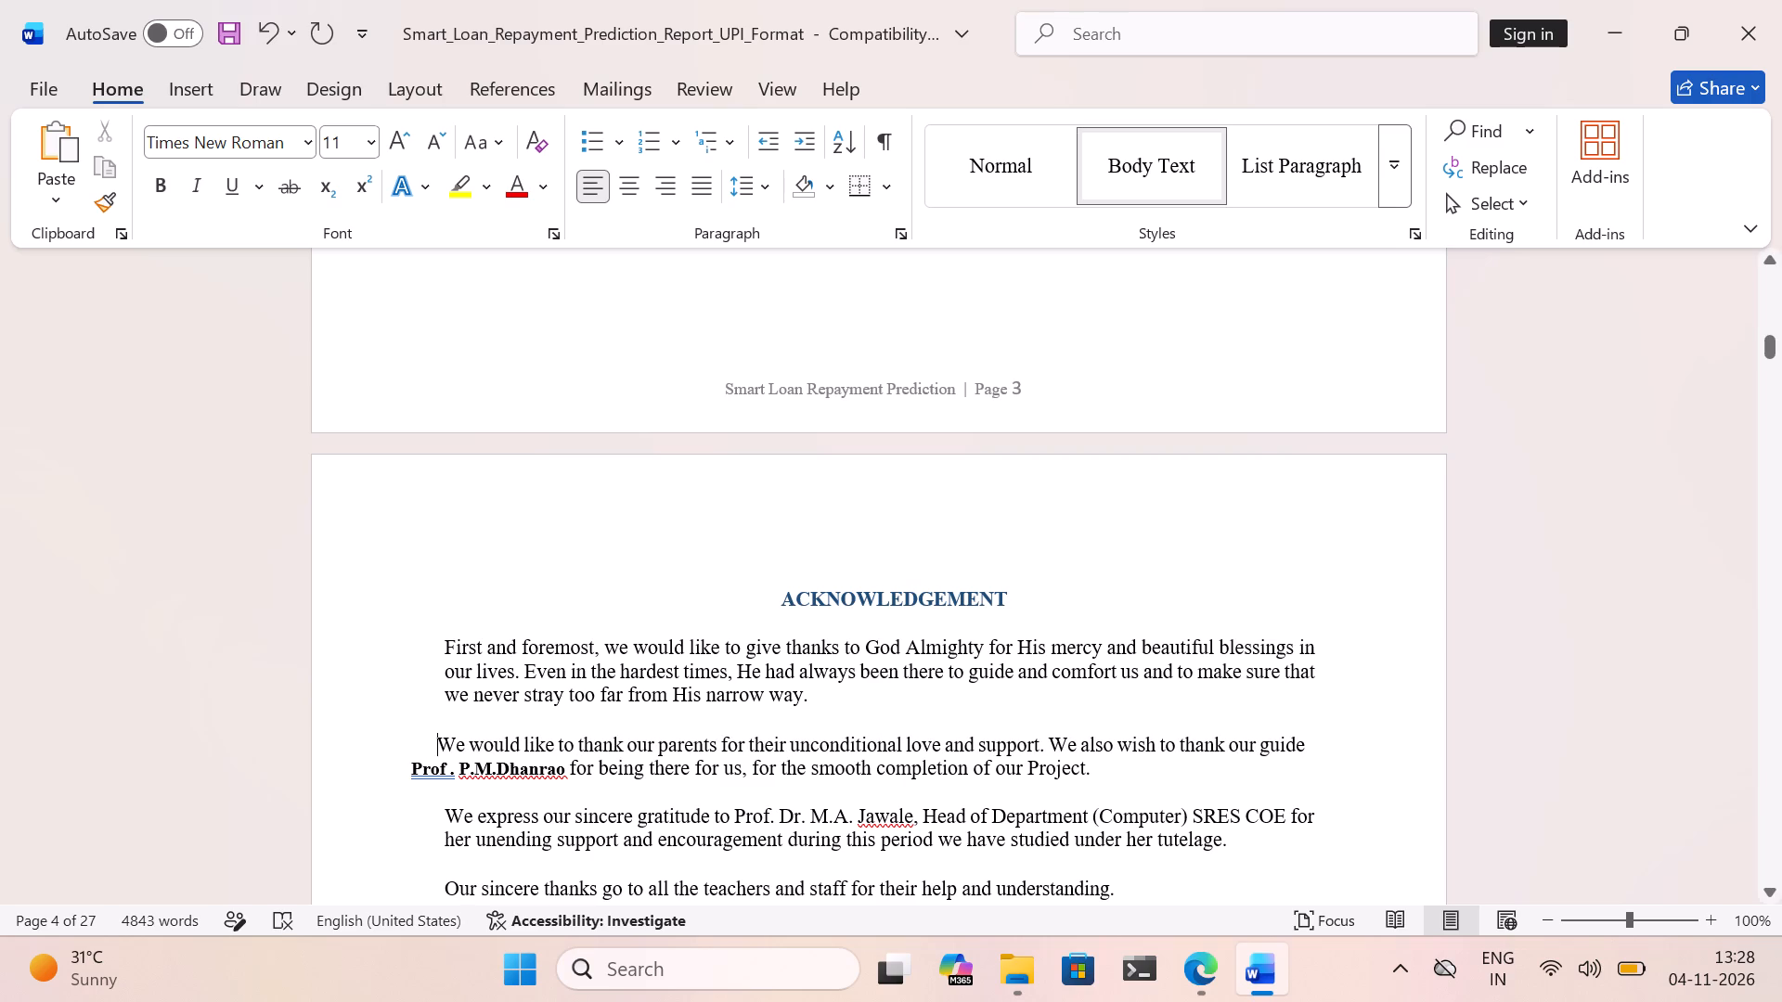
pyautogui.click(407, 774)
pyautogui.press('space')
pyautogui.press('space')
pyautogui.press('space')
pyautogui.press('space')
pyautogui.press('space')
pyautogui.press('space')
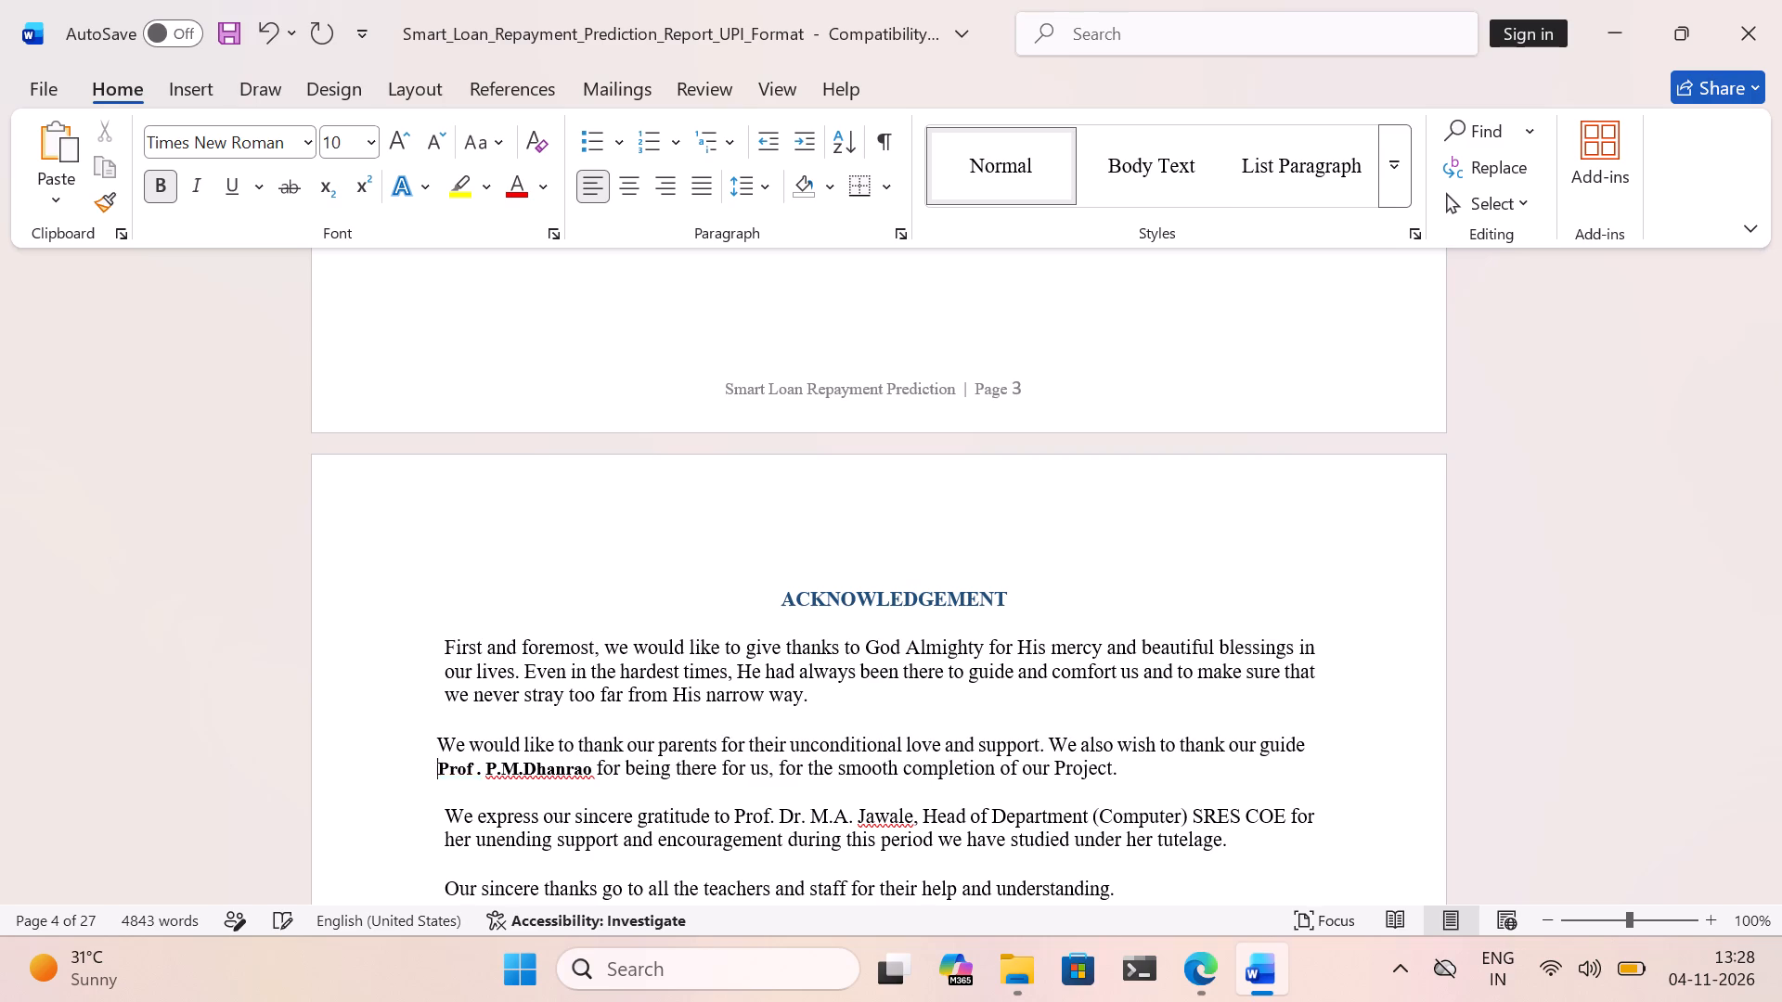
pyautogui.press('space')
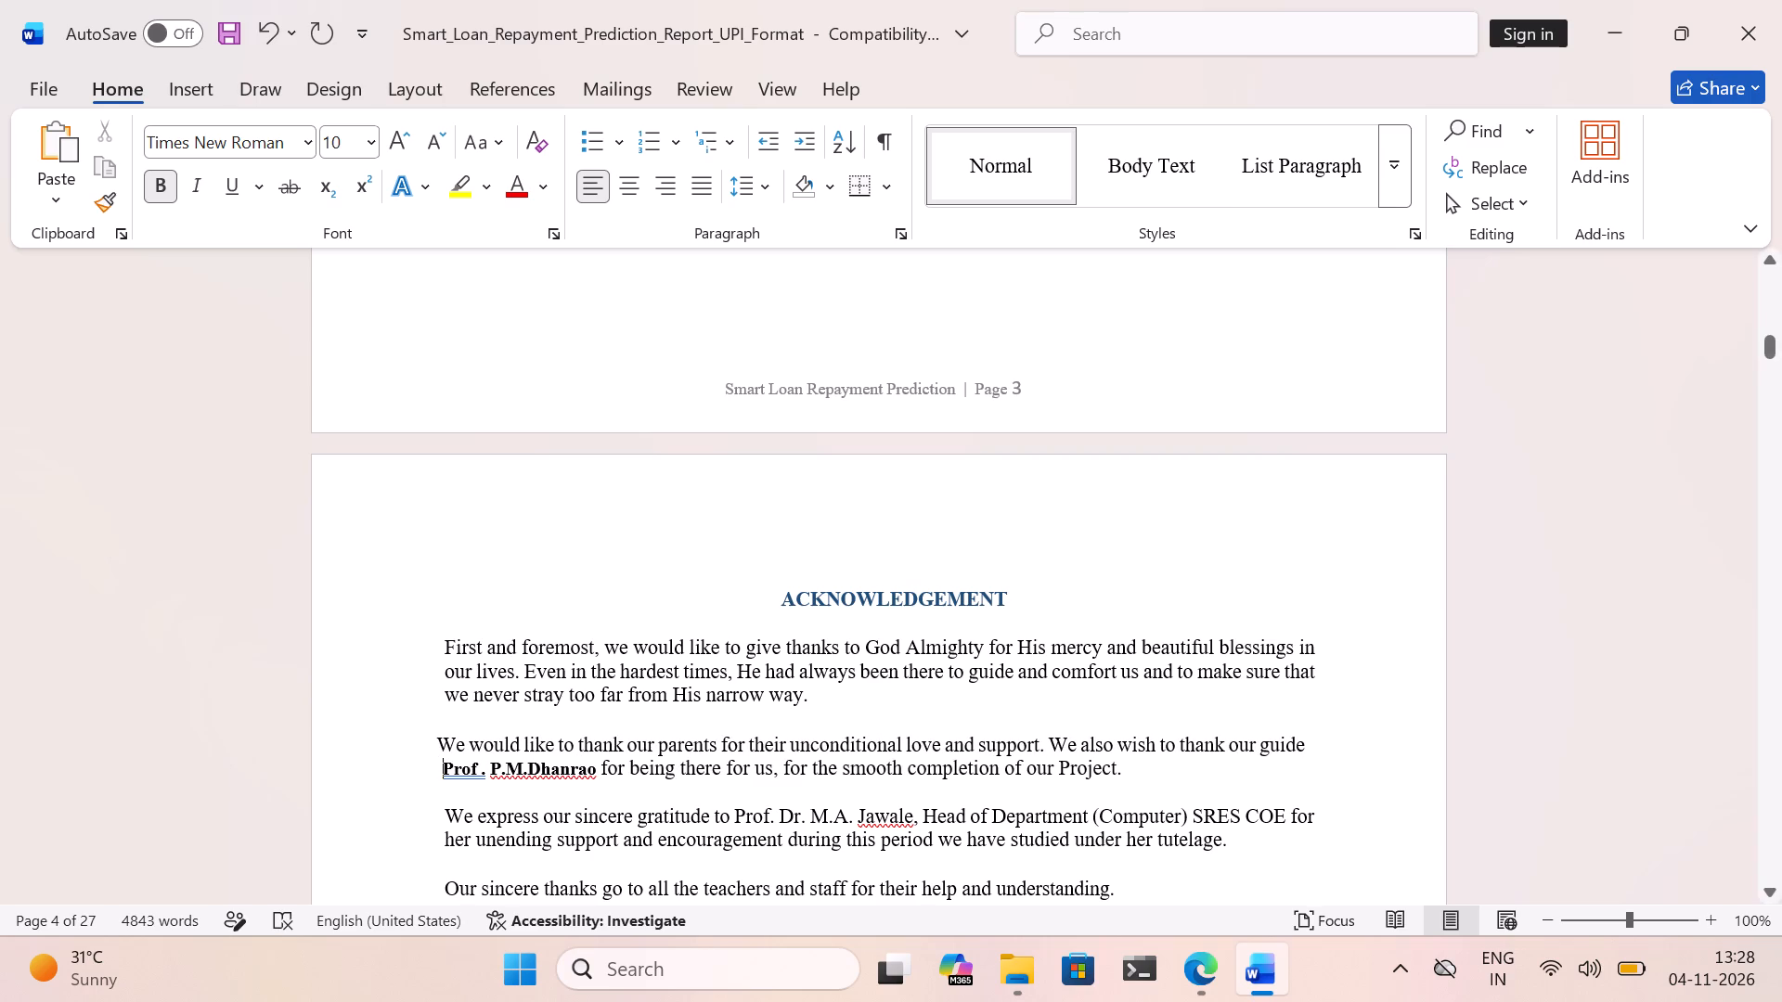
pyautogui.click(415, 741)
pyautogui.press('space')
pyautogui.press('space')
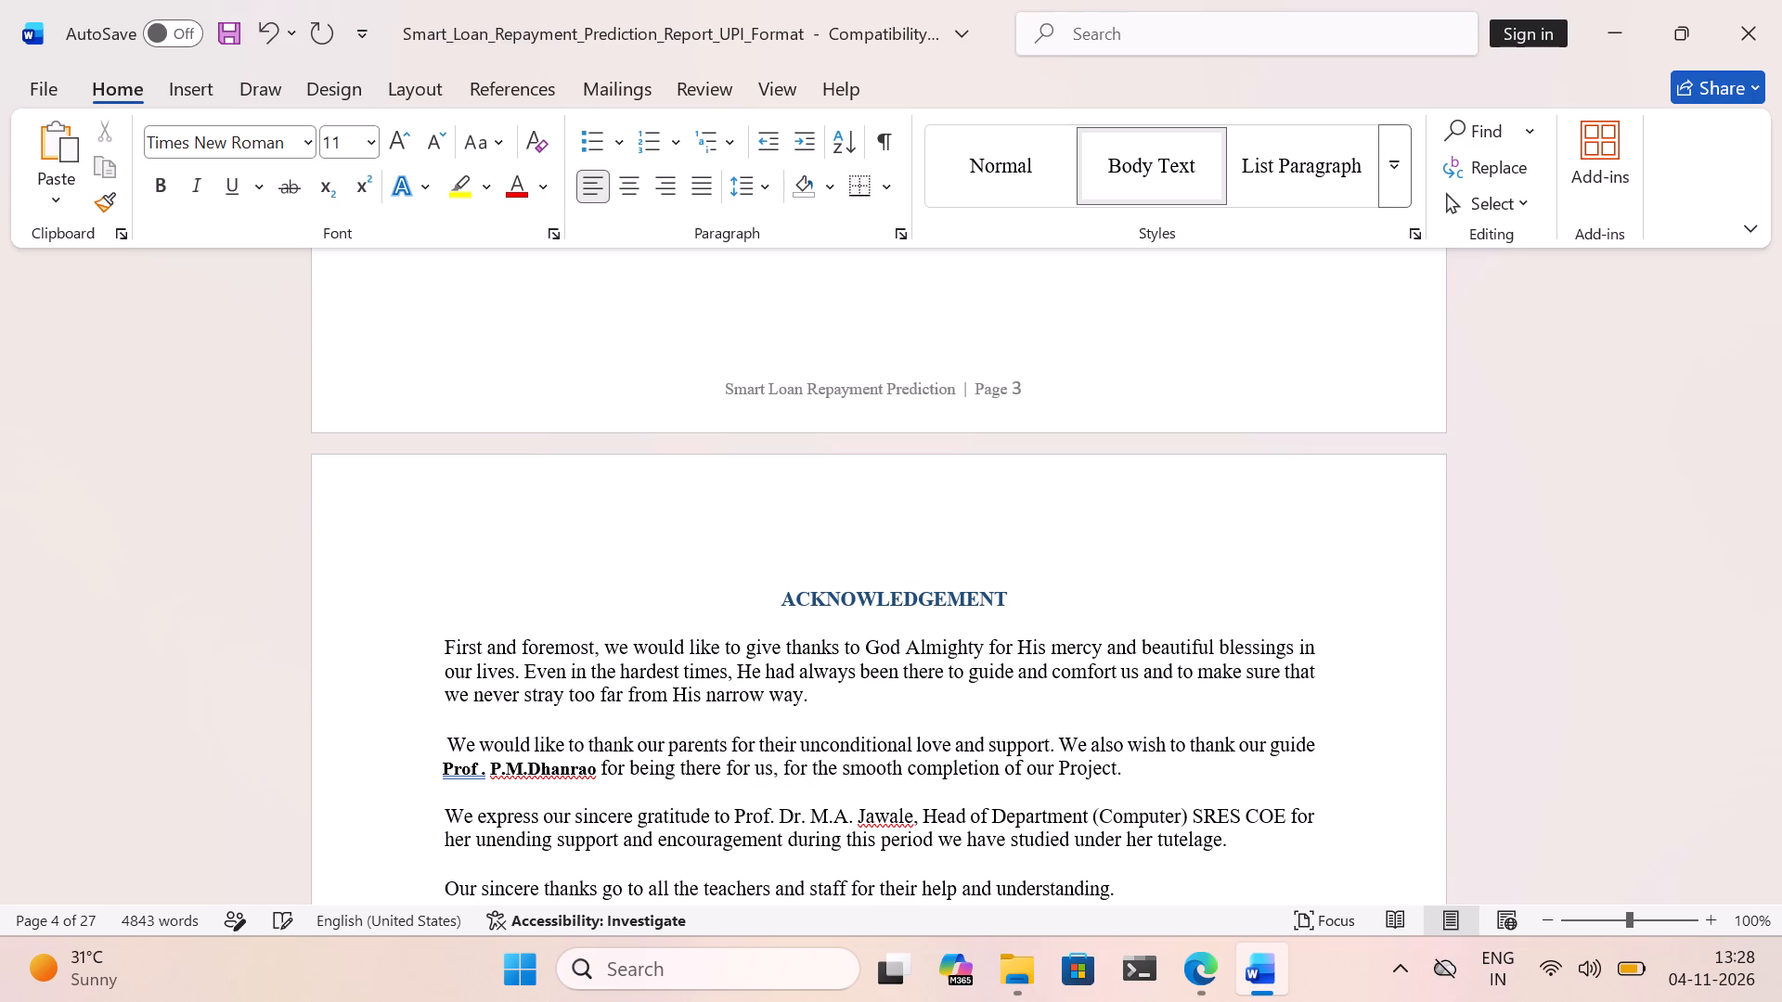
pyautogui.press('BackSpace')
# Review the report from the Acknowledgement's student table through the table of contents, abstract and preprocessing steps to the workflow diagram.
pyautogui.scroll(-3, 415, 741)
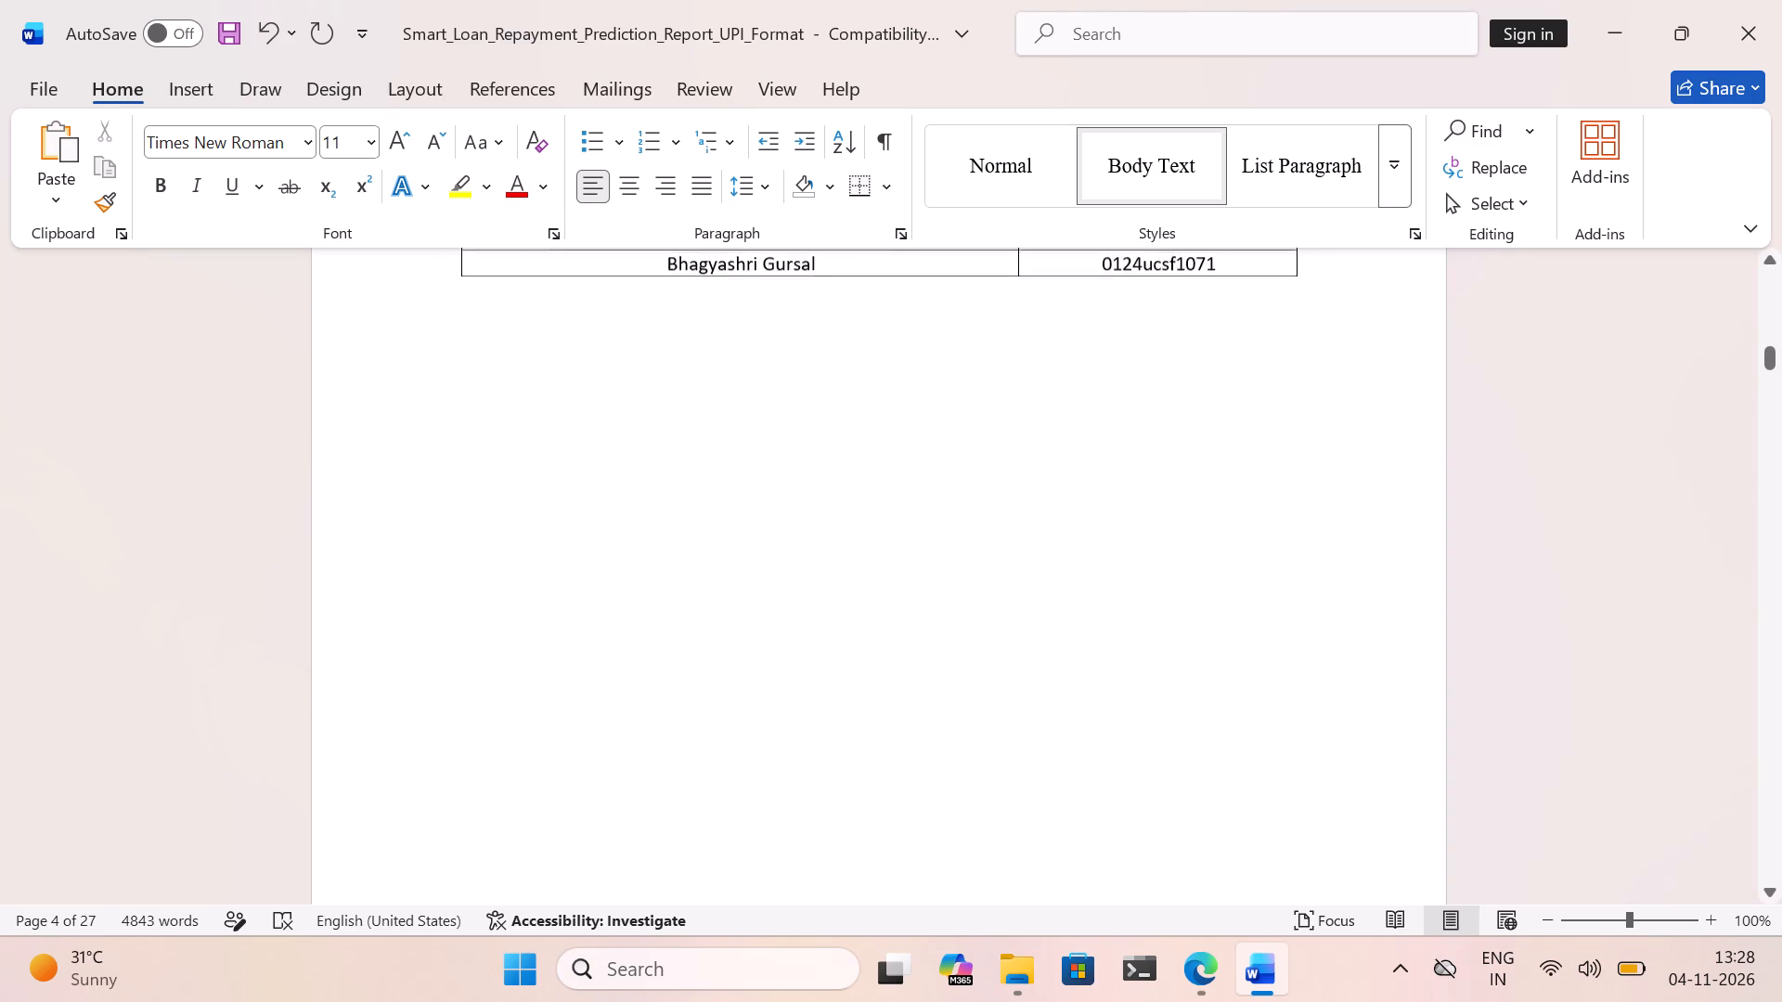
pyautogui.scroll(-4, 415, 741)
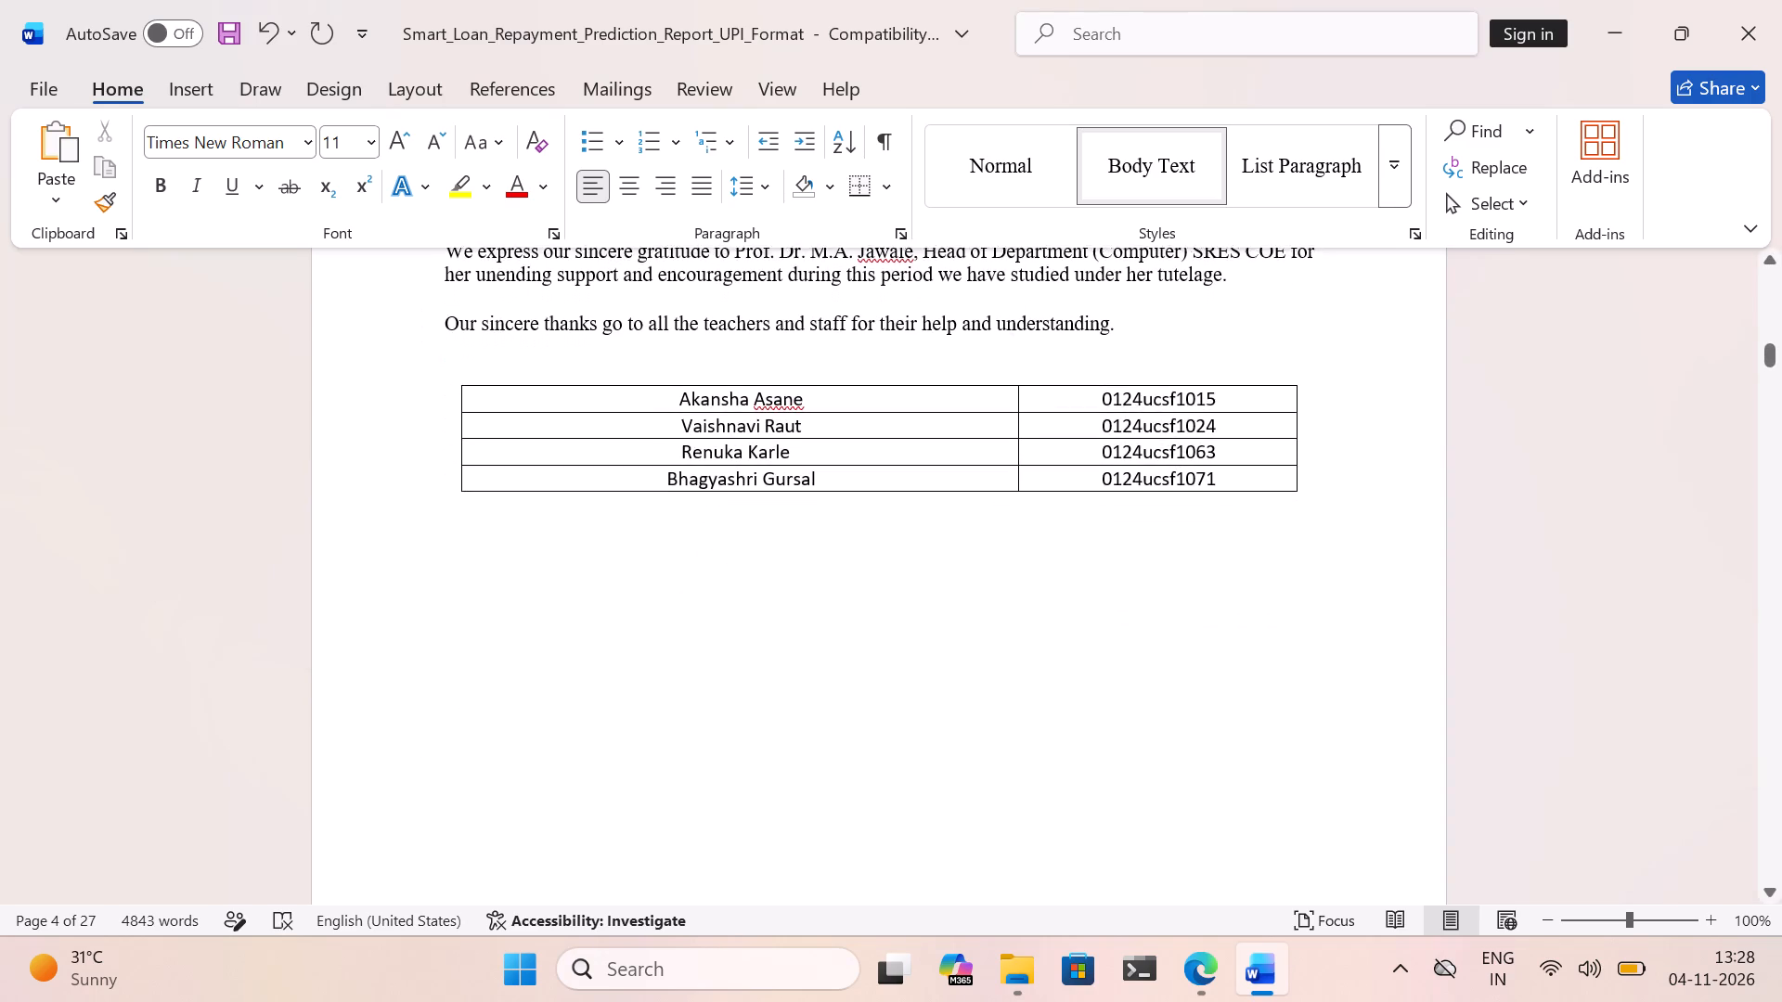
pyautogui.scroll(-4, 415, 741)
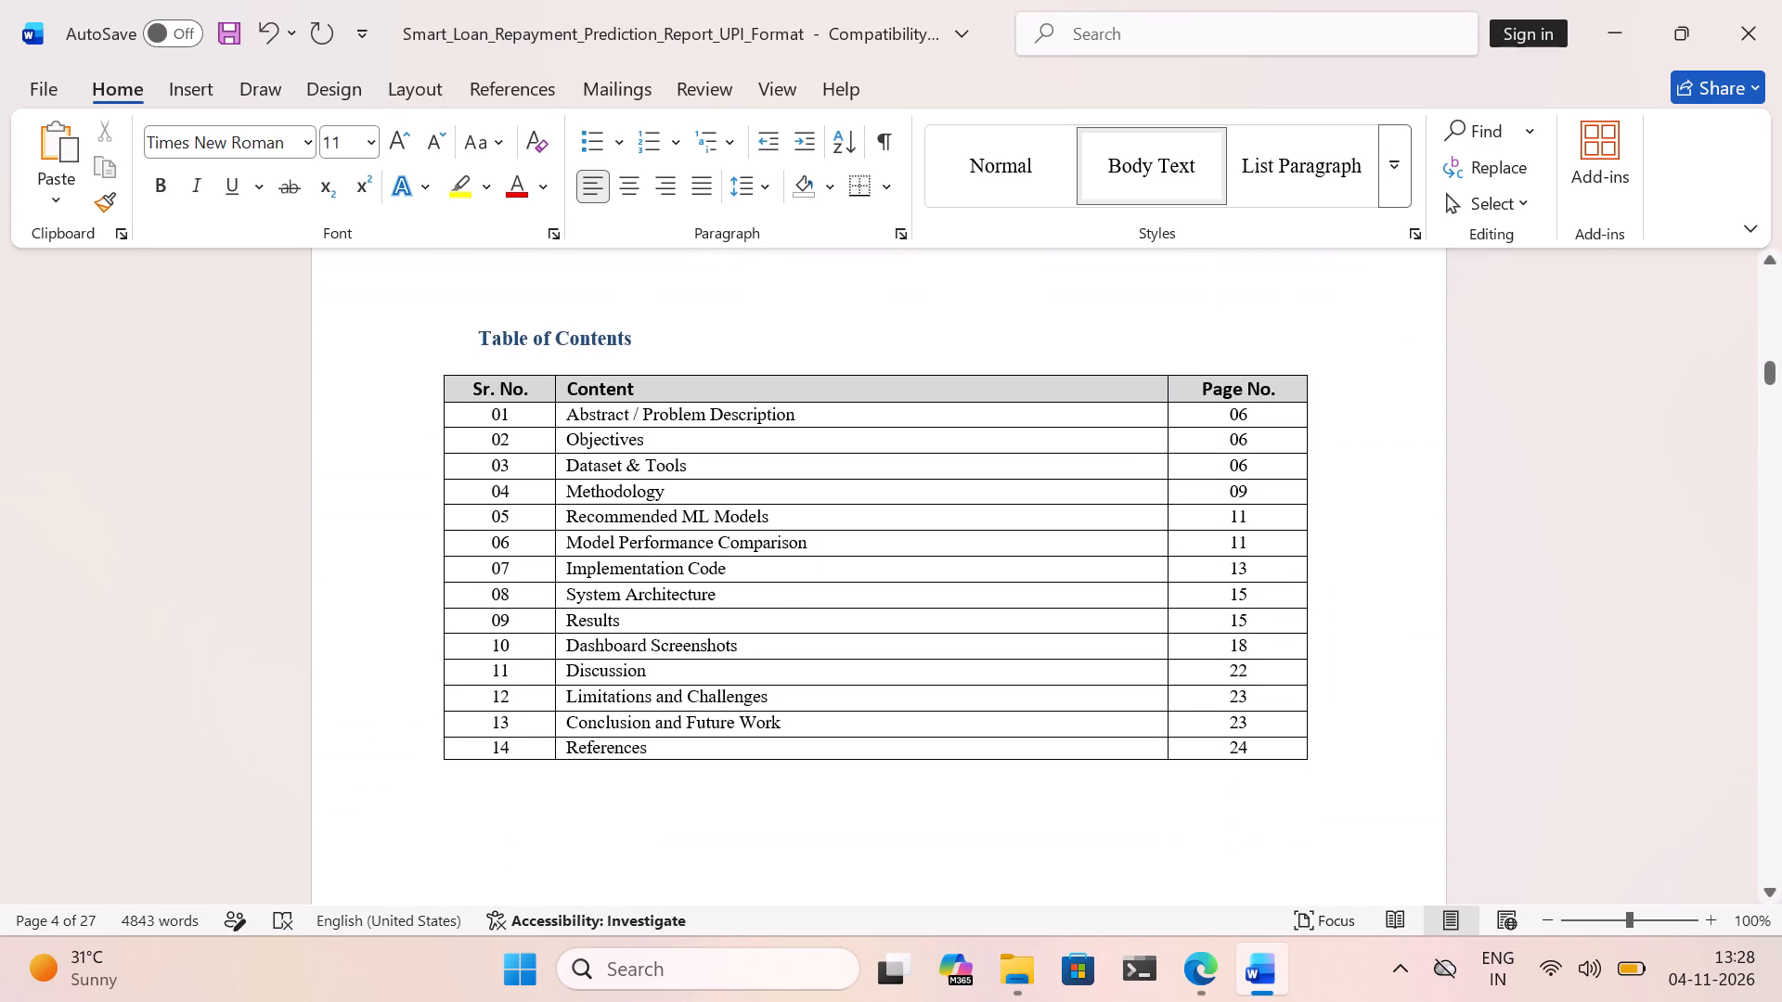
pyautogui.scroll(-10, 415, 741)
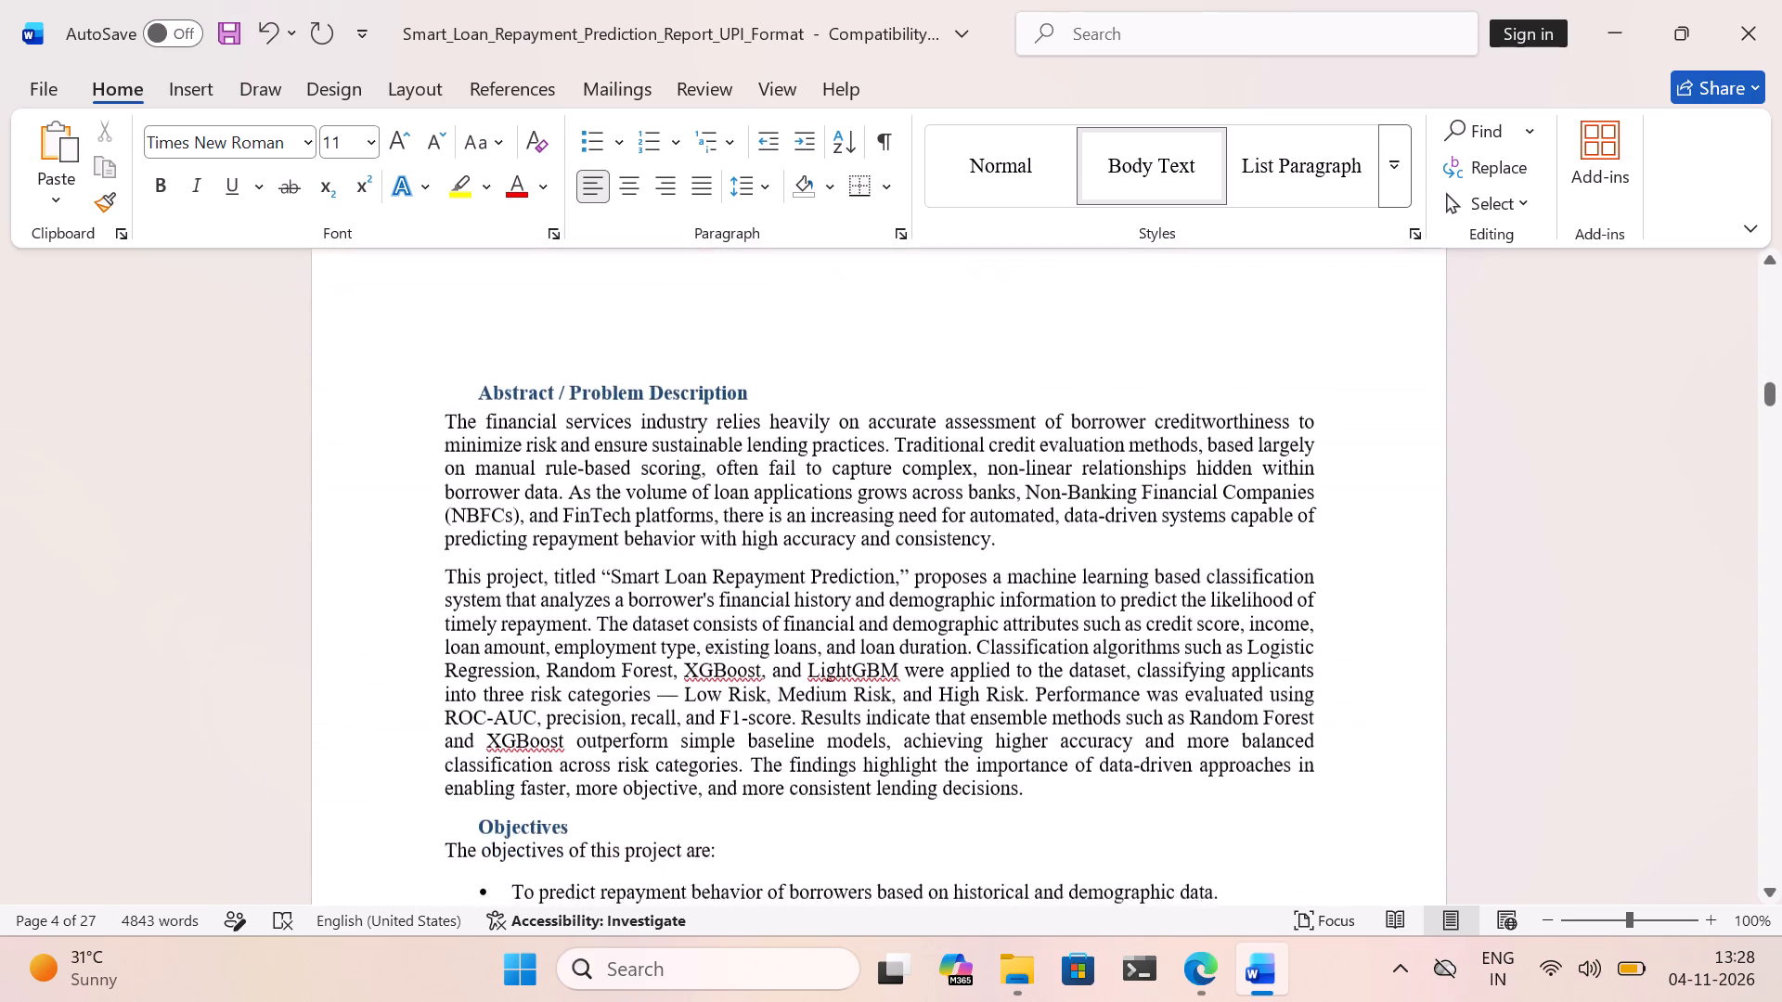
pyautogui.scroll(-9, 415, 741)
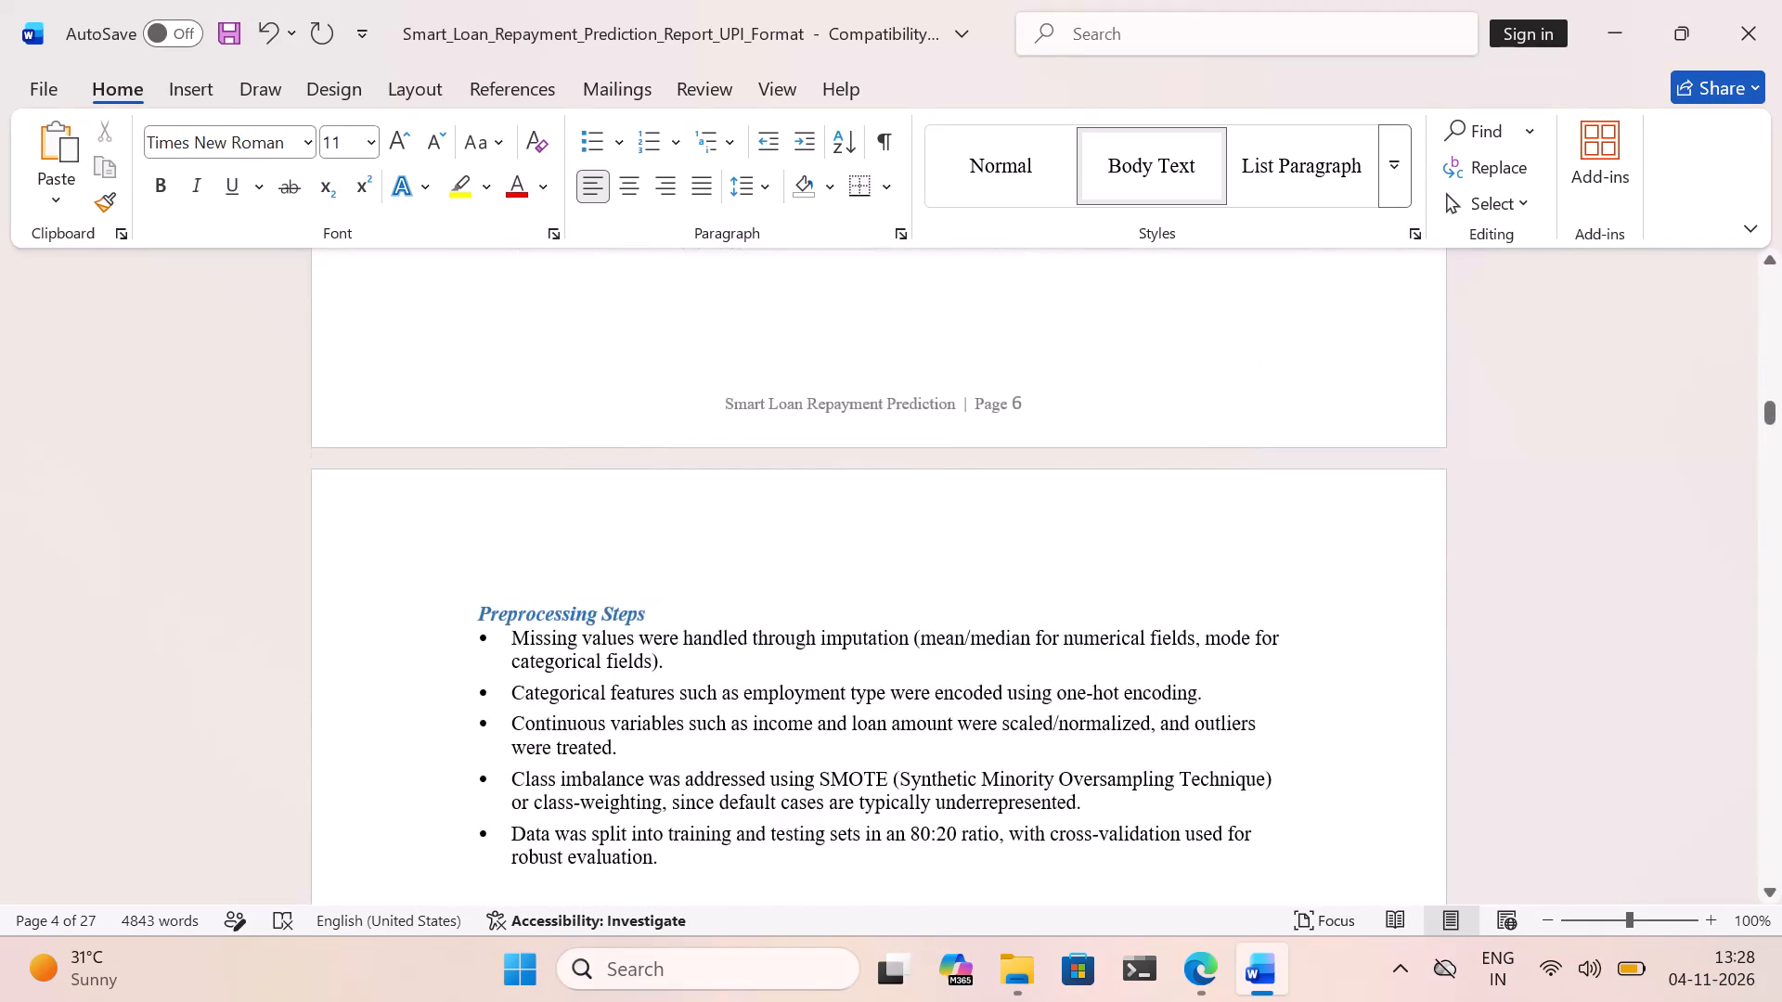
pyautogui.scroll(-6, 415, 741)
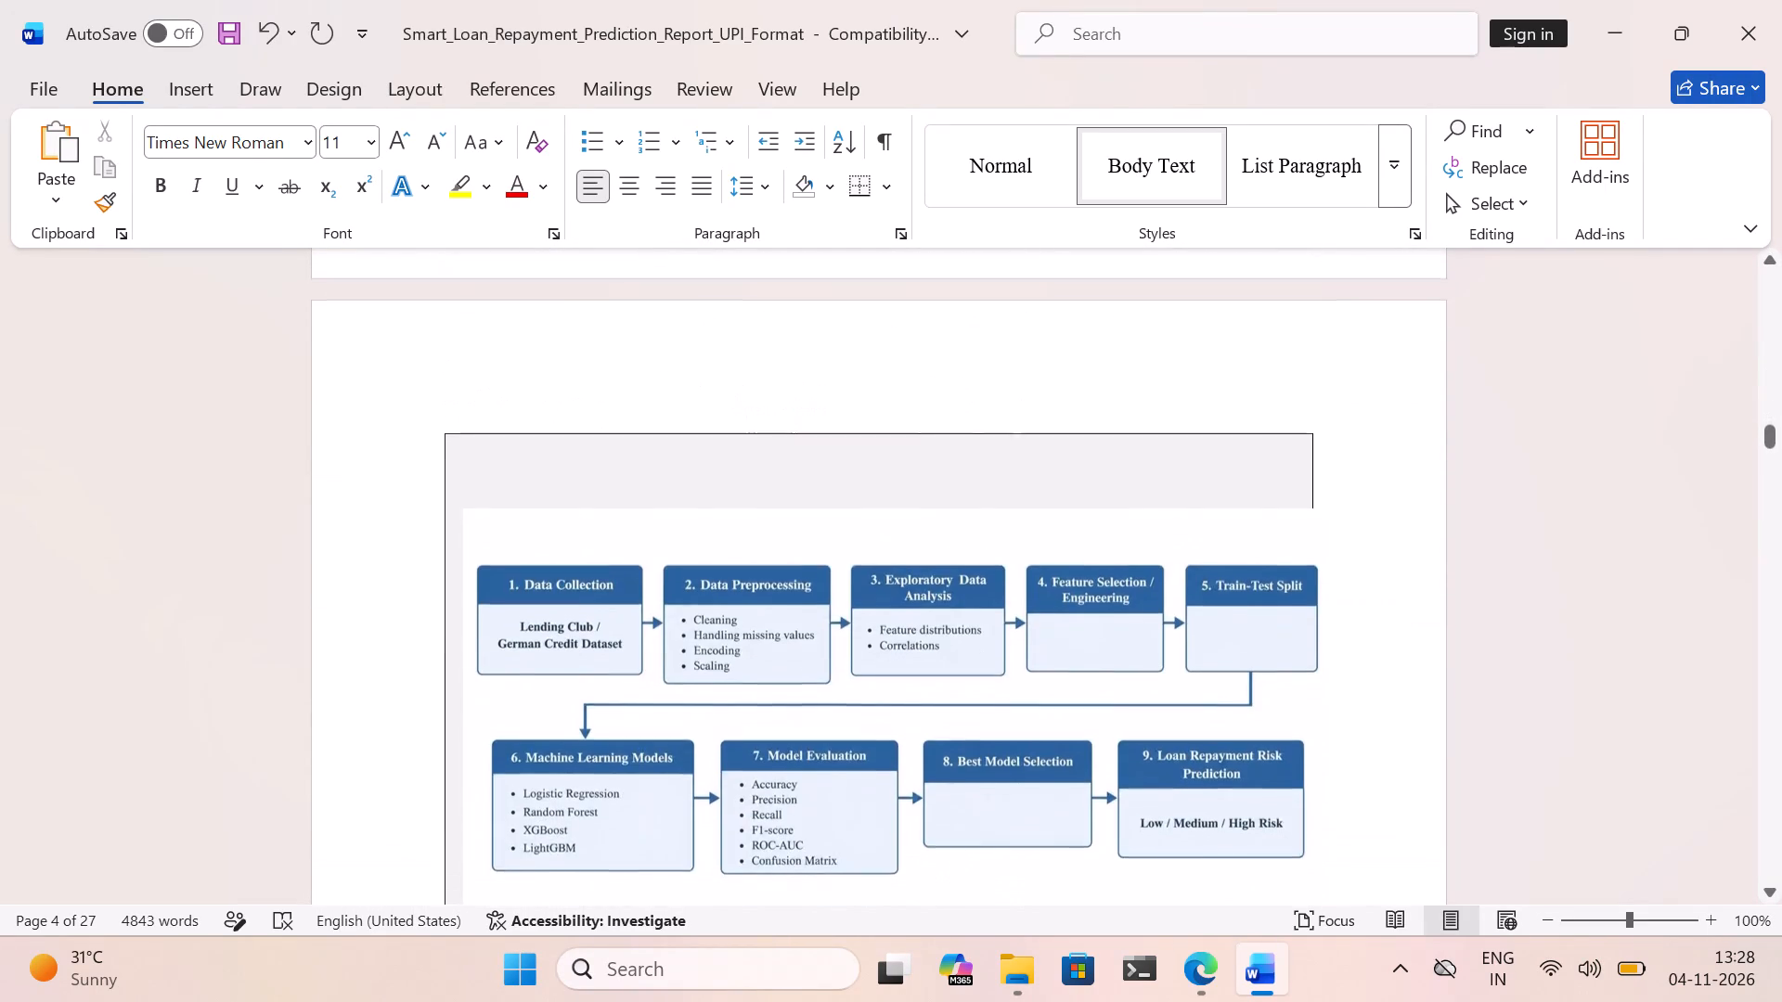
# Review the rest of the report, from the workflow diagram through System Architecture, the figures and research papers to the final references.
pyautogui.scroll(-10, 415, 741)
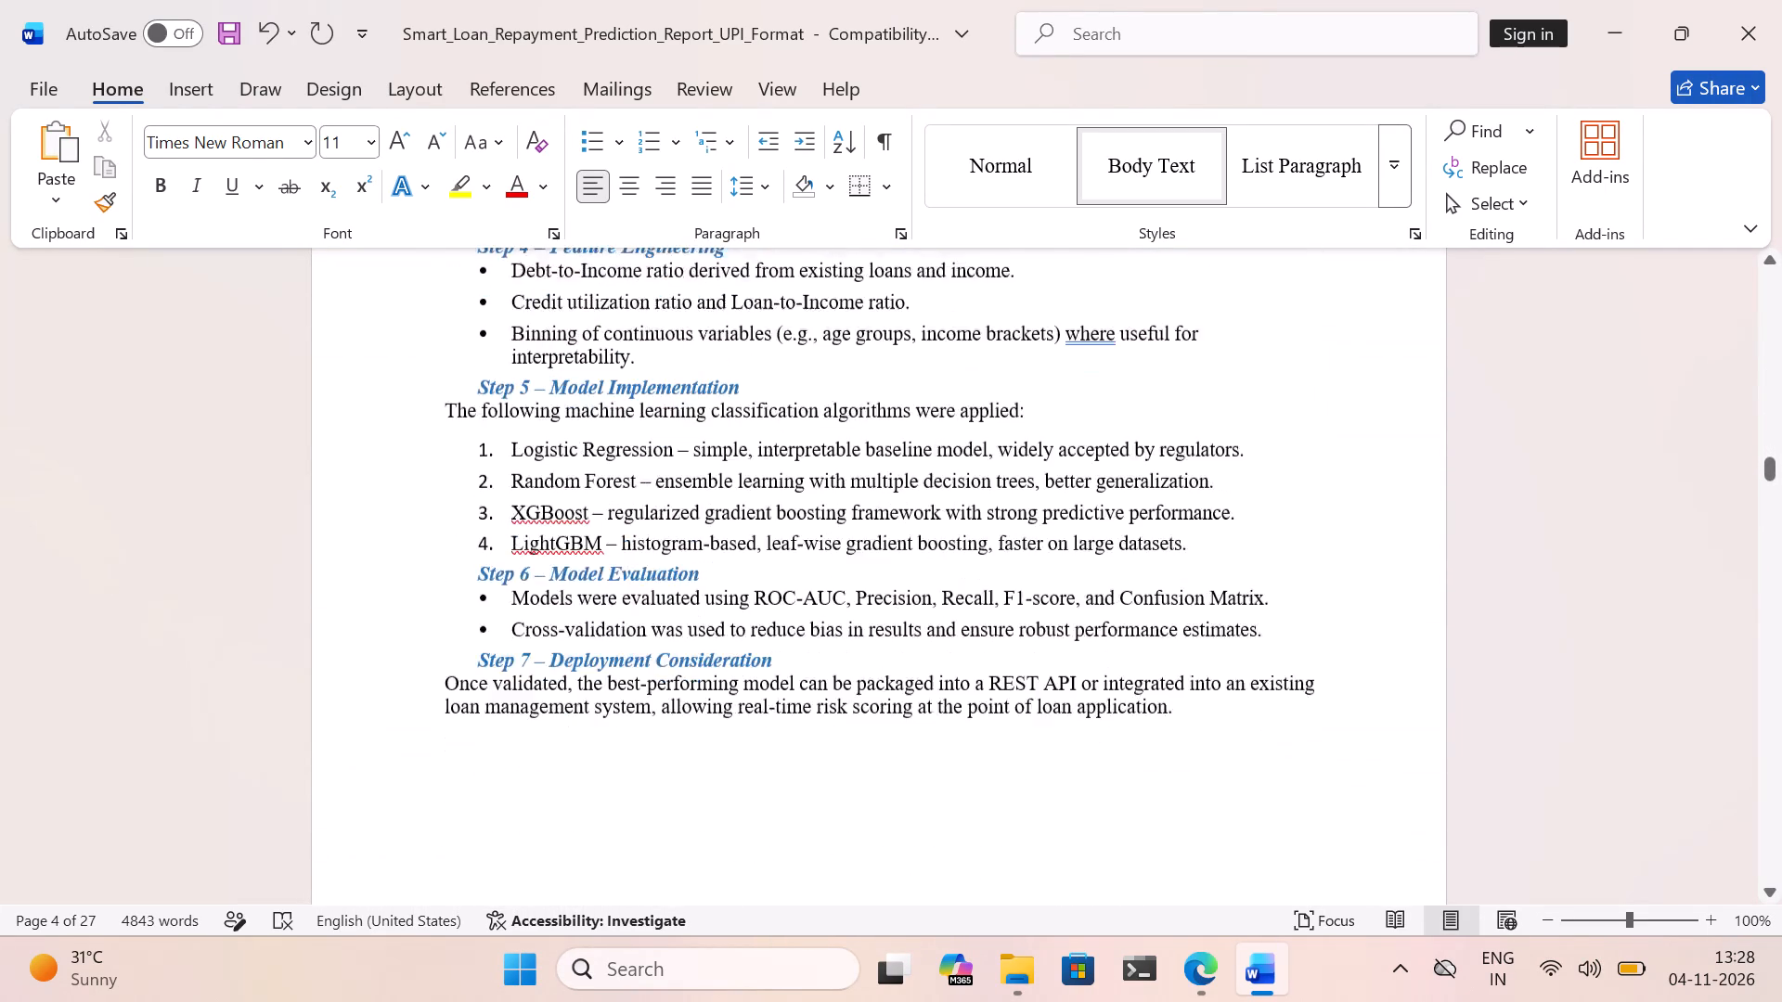
pyautogui.scroll(-8, 415, 741)
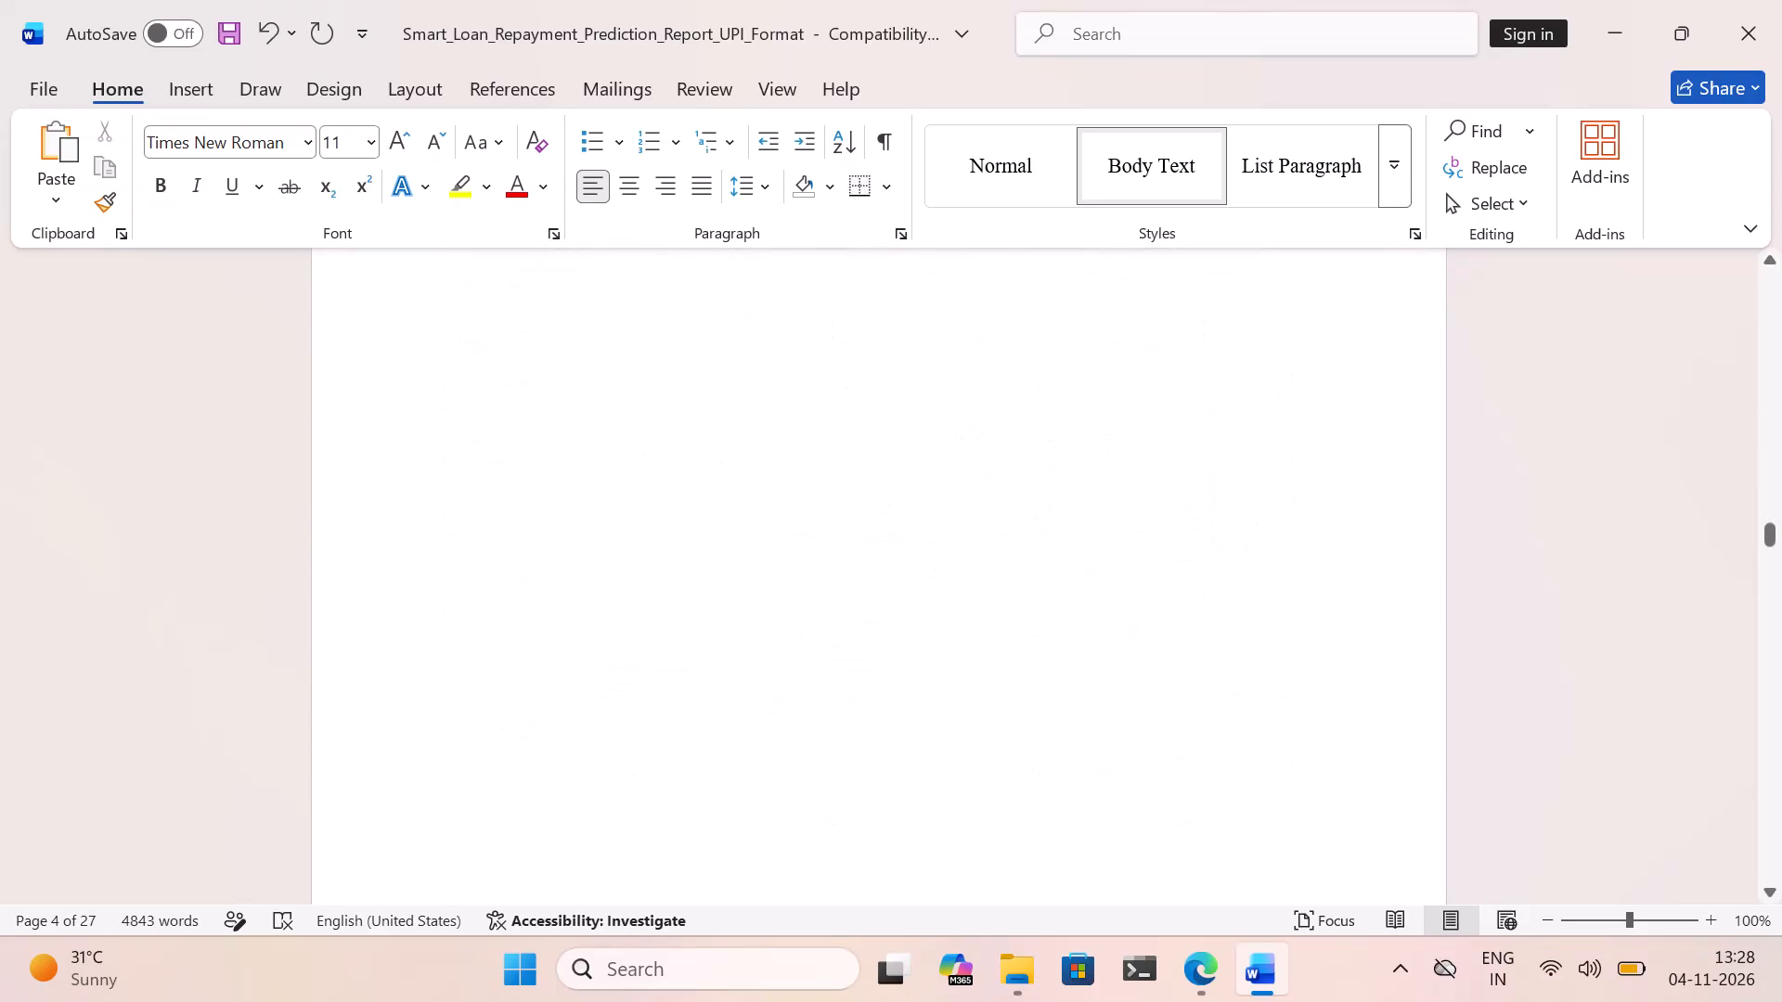
pyautogui.scroll(-4, 415, 741)
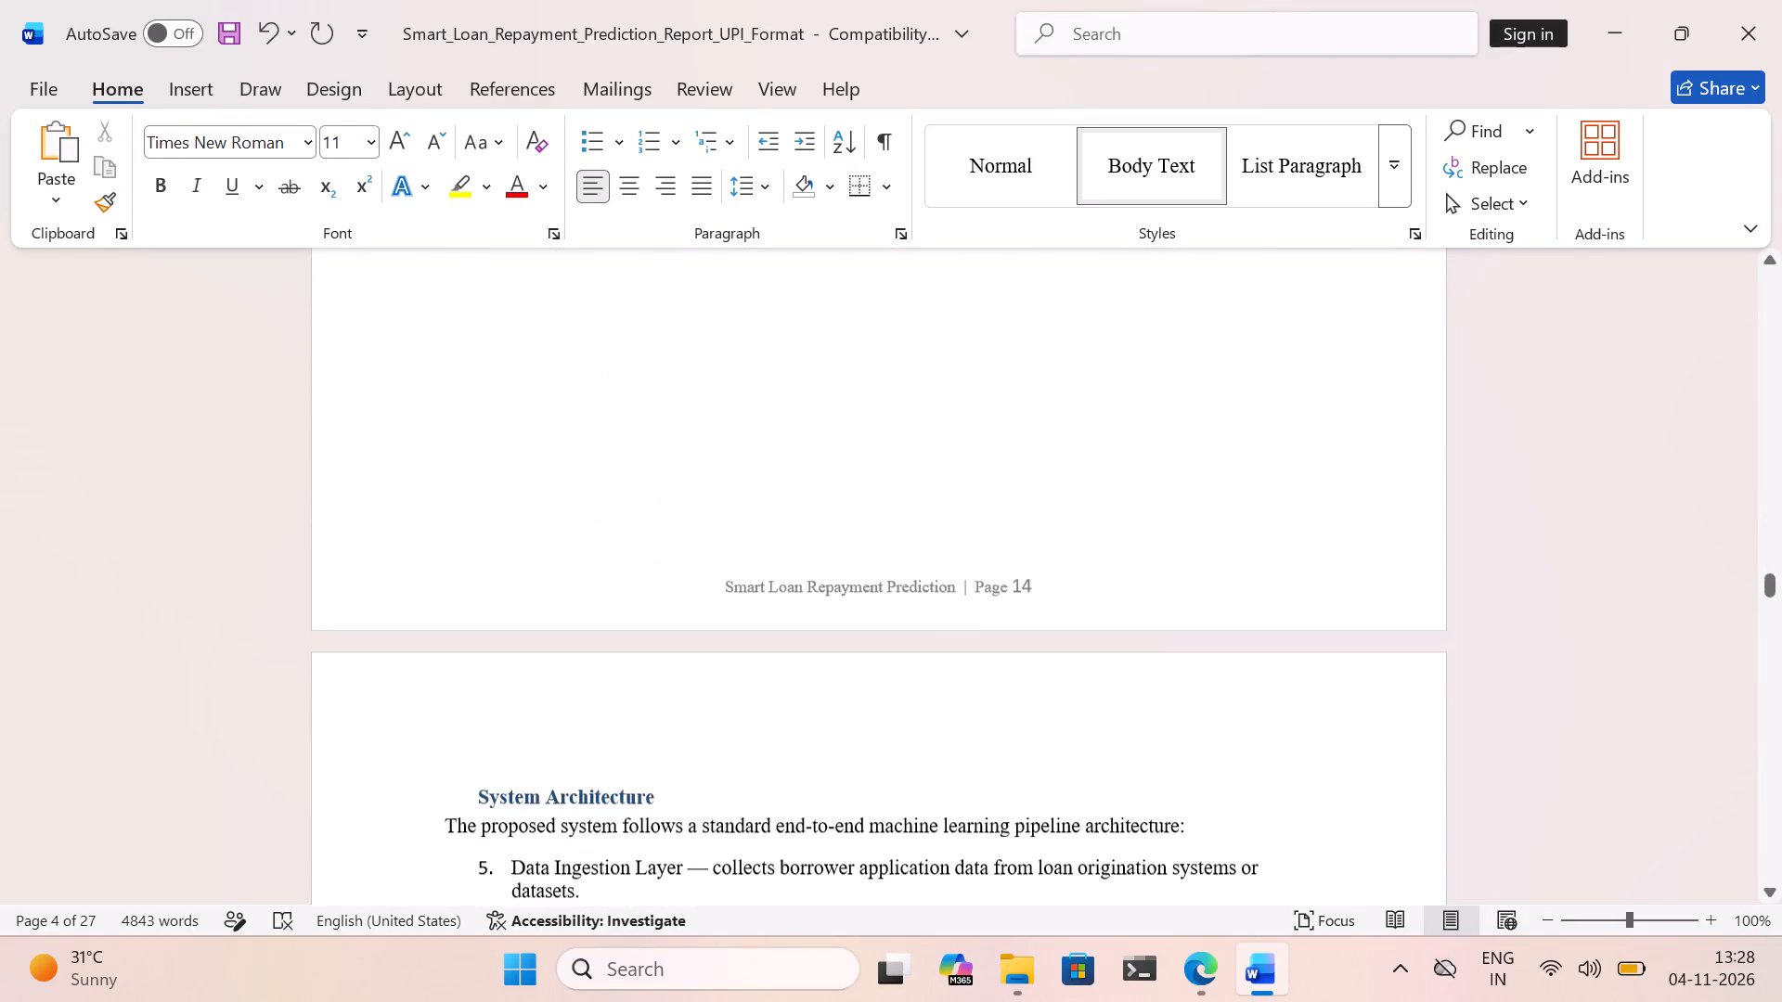
pyautogui.scroll(-2, 415, 741)
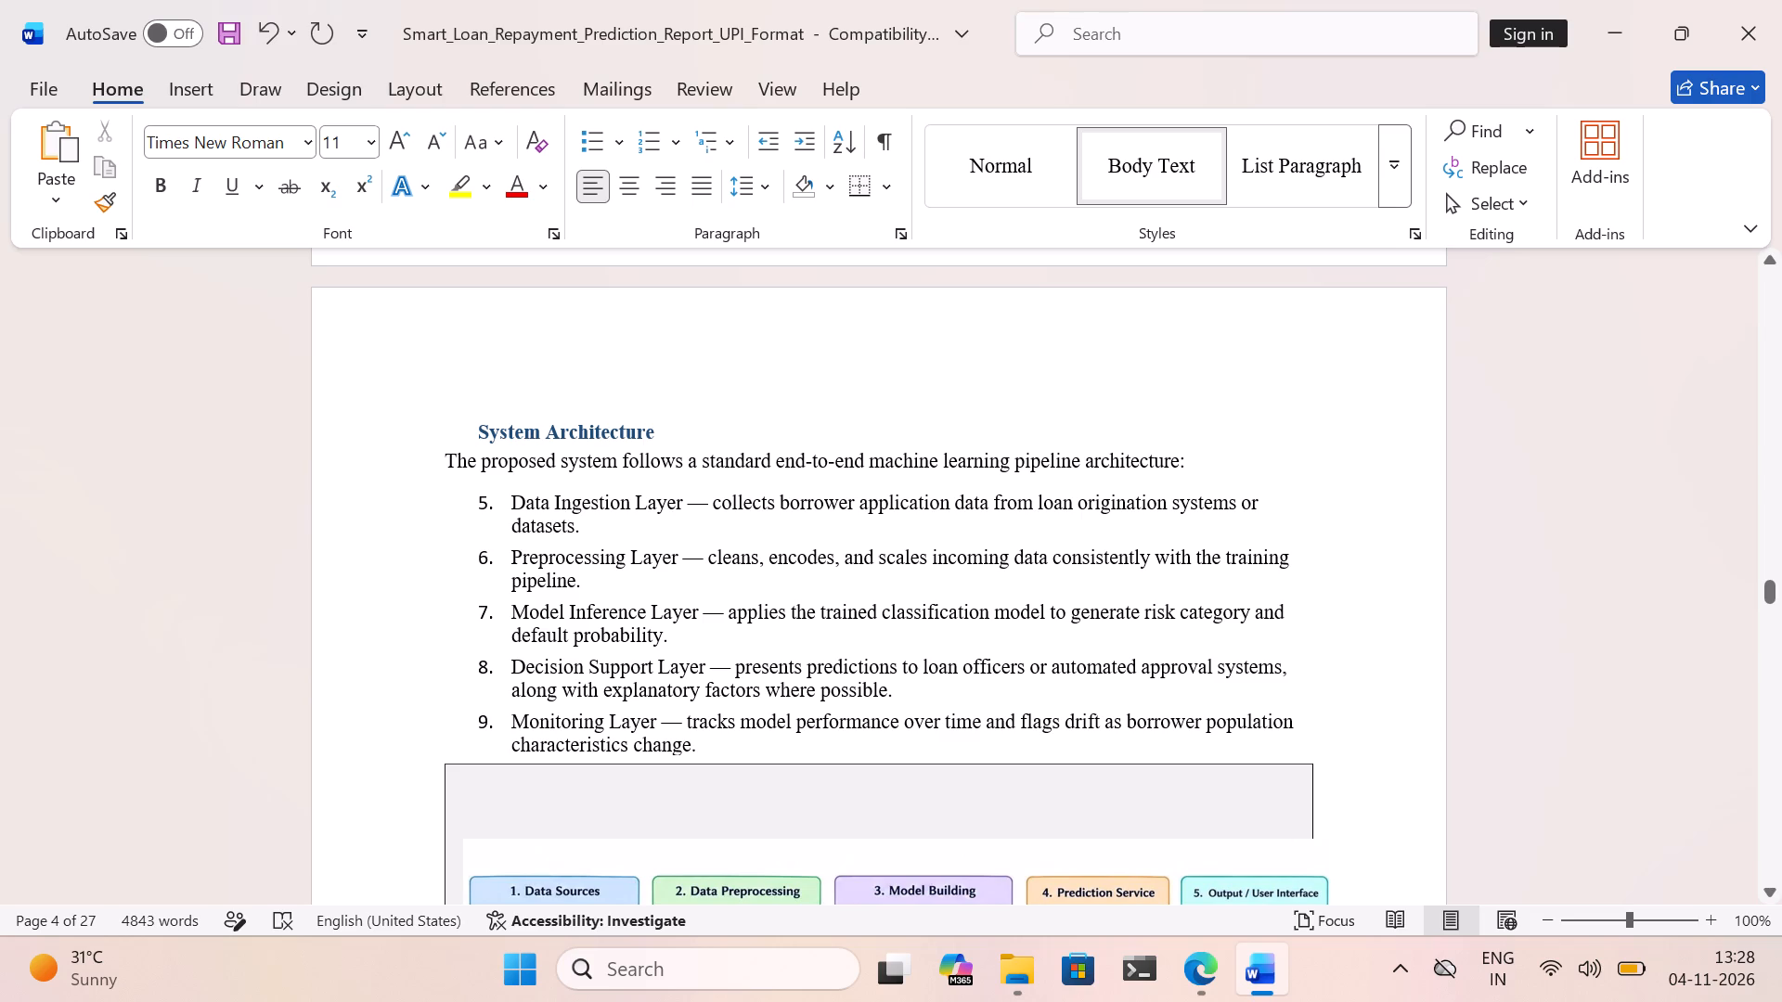
pyautogui.scroll(-2, 415, 741)
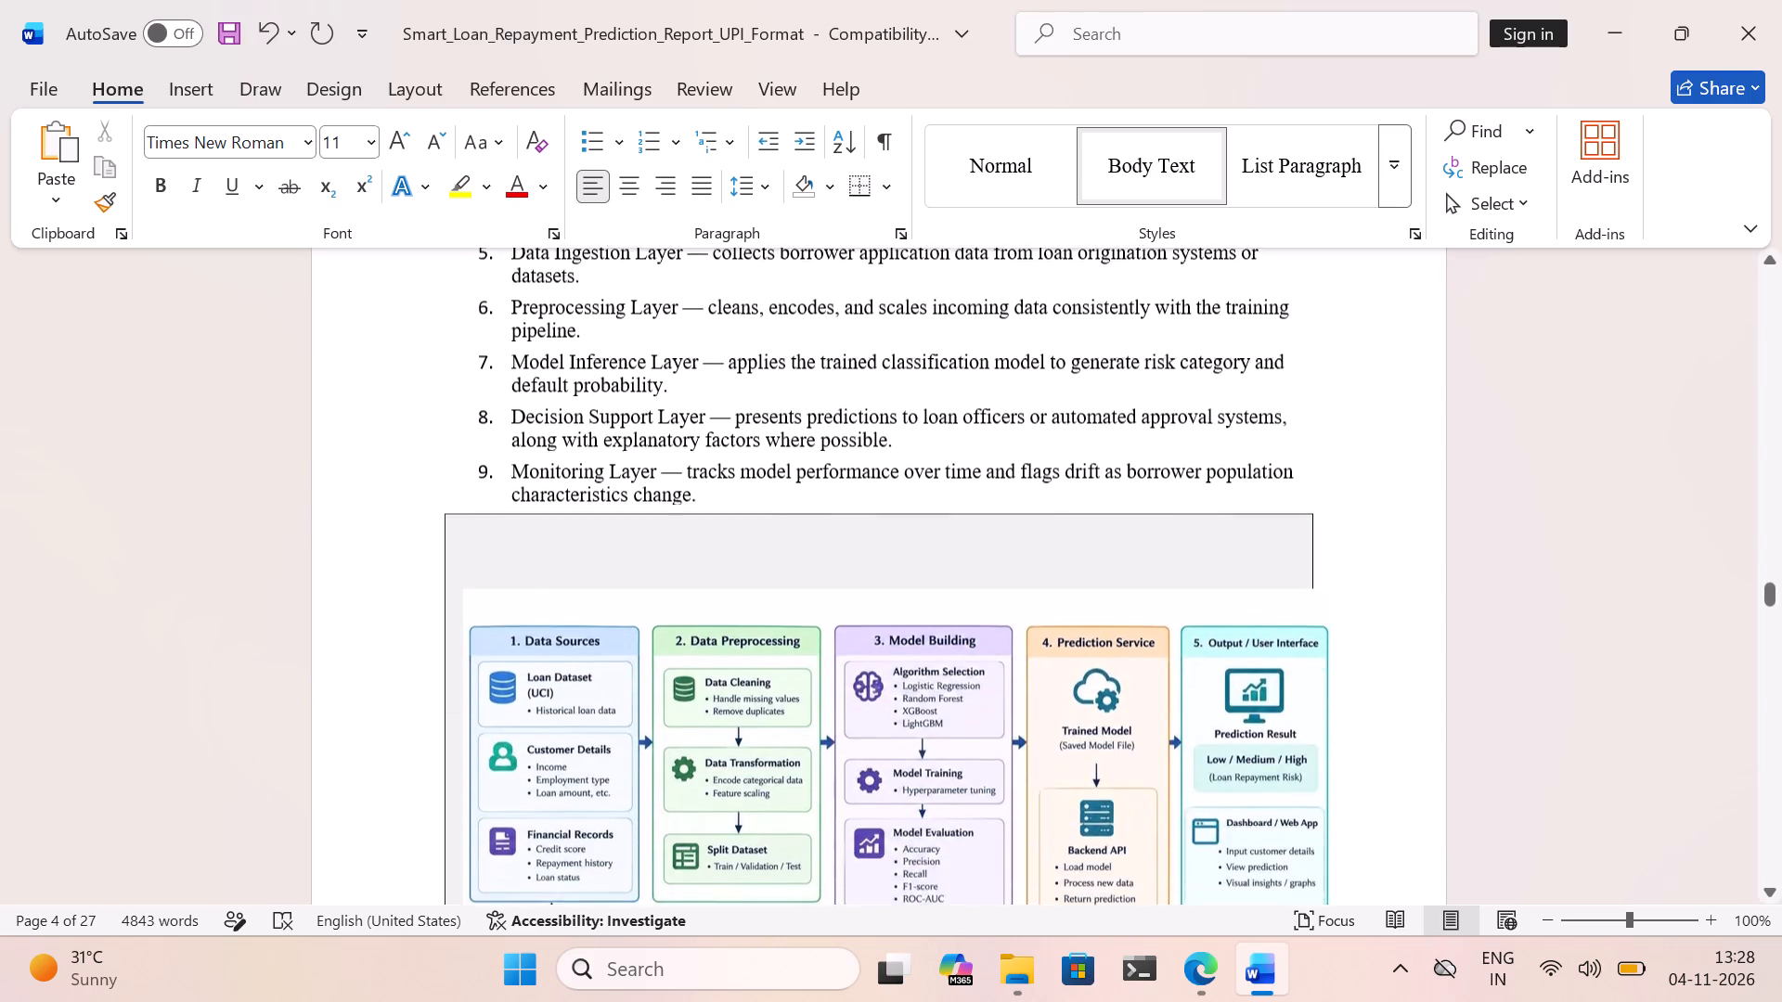
pyautogui.scroll(-13, 415, 741)
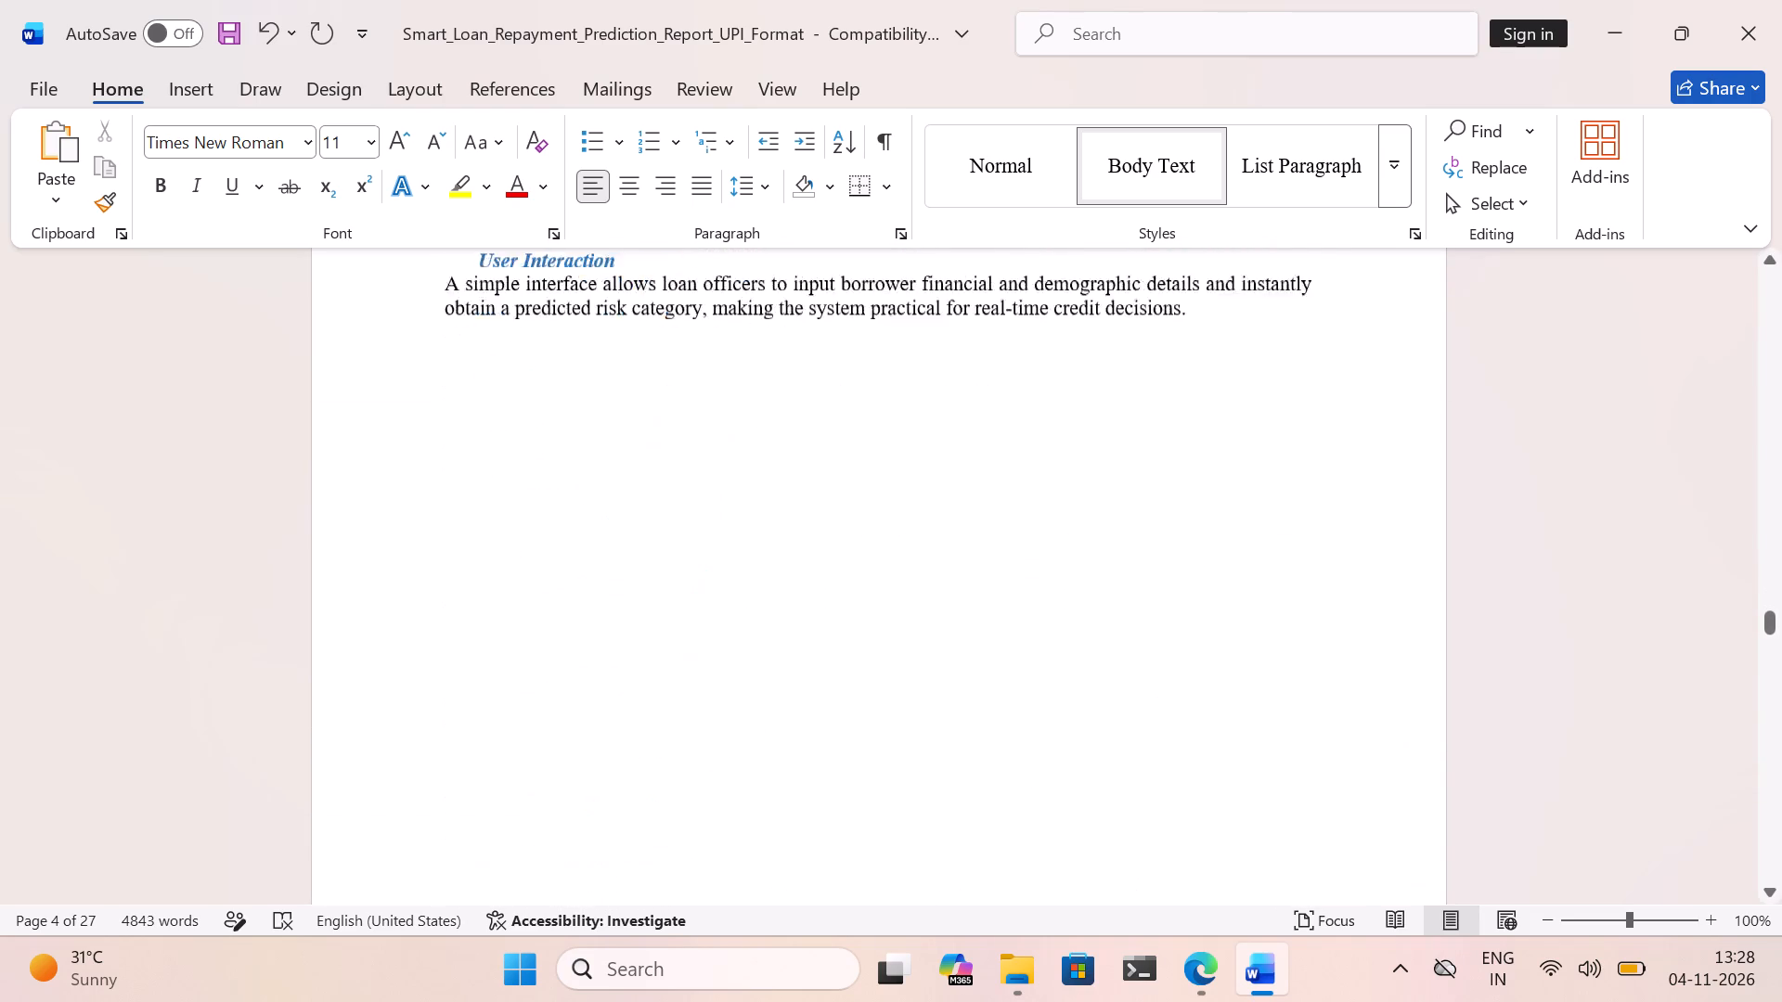
pyautogui.scroll(-2, 415, 741)
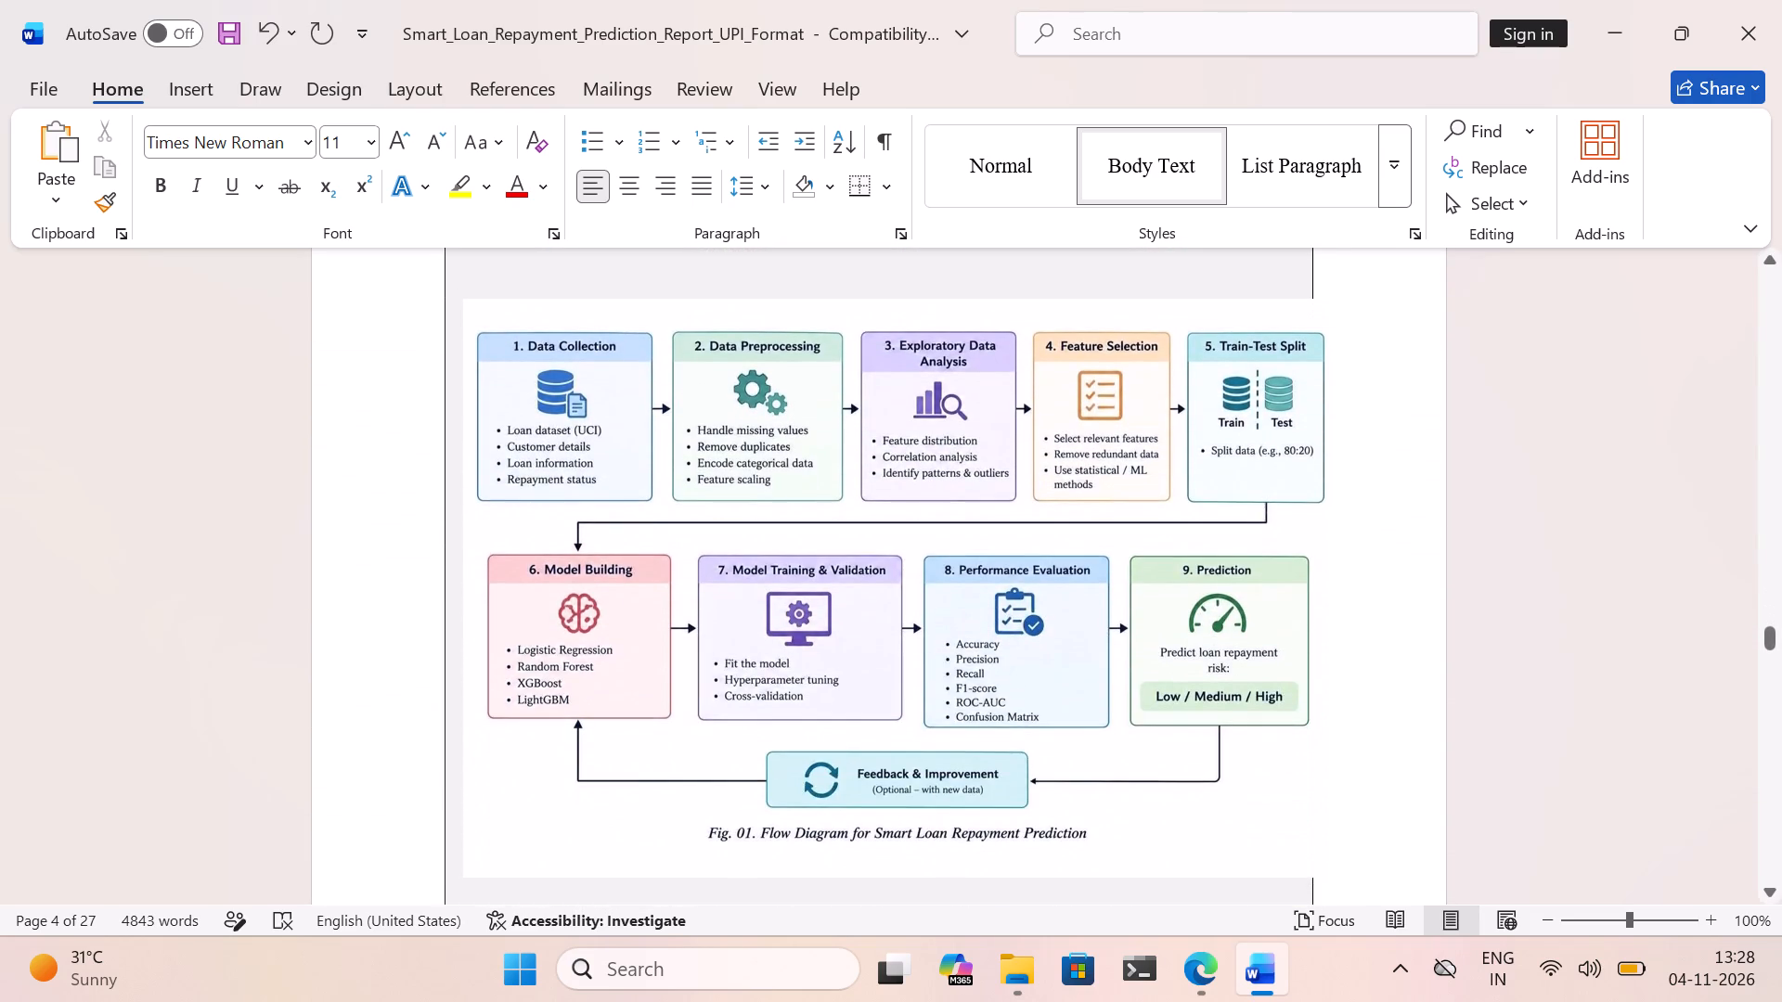
pyautogui.scroll(-9, 415, 741)
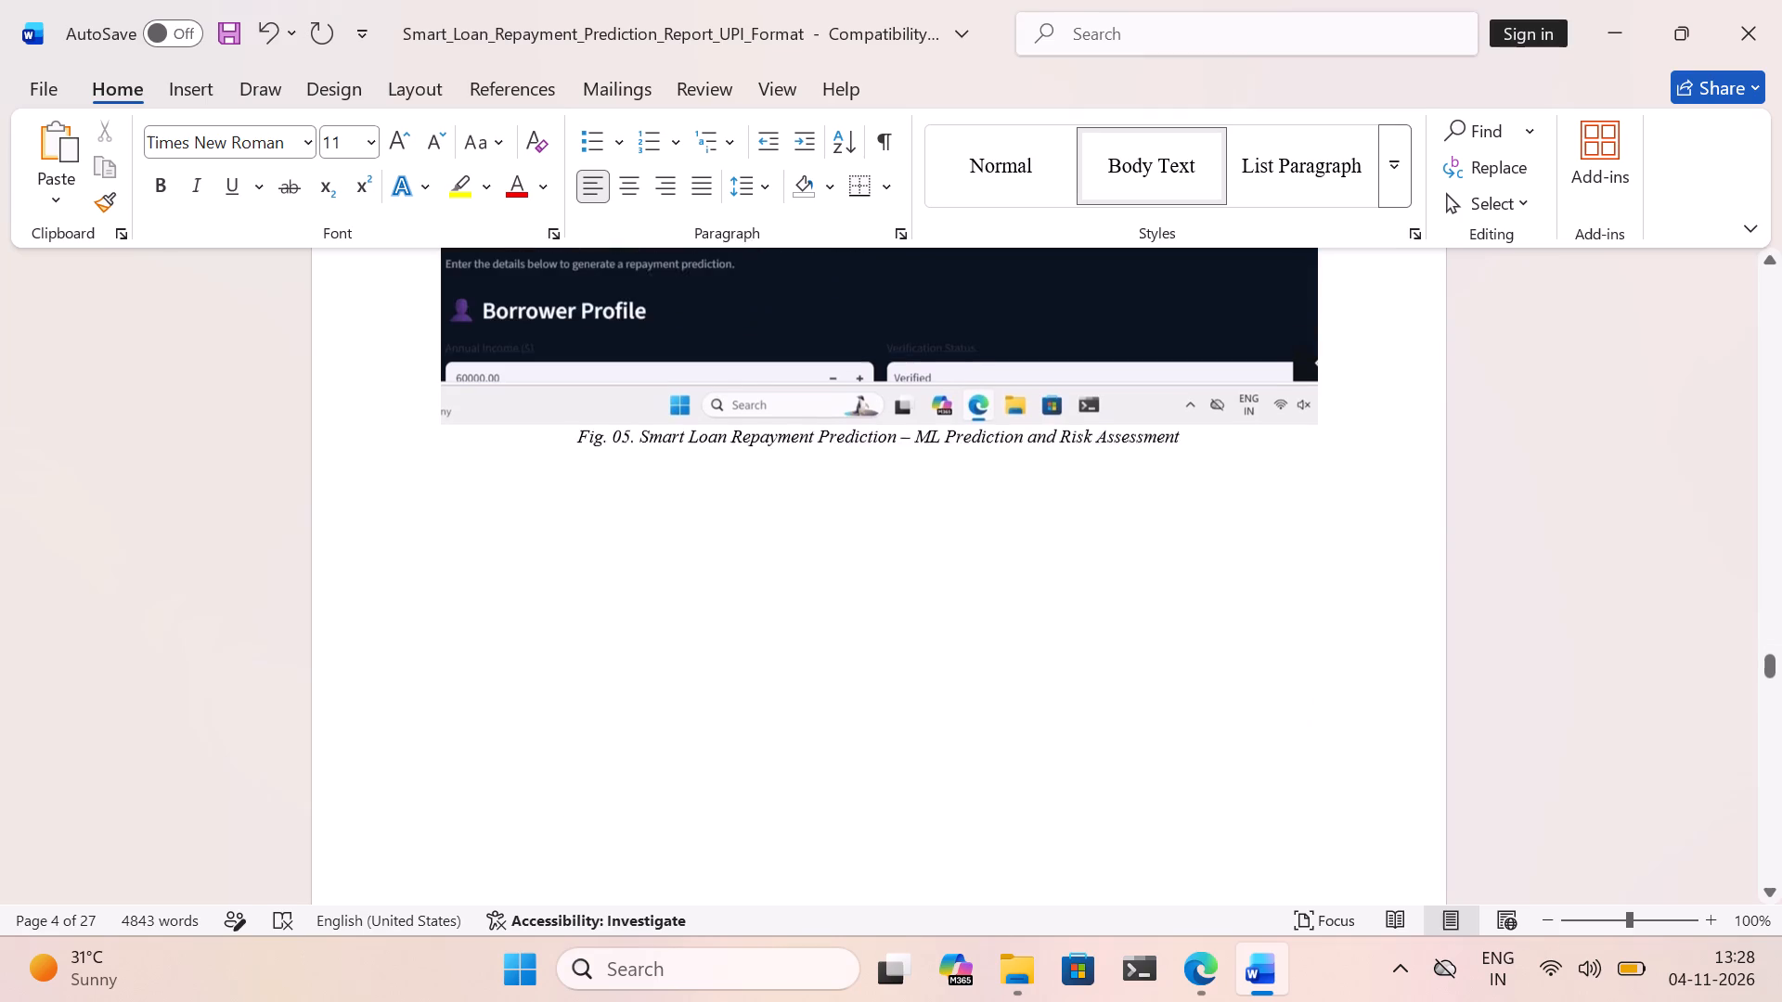
pyautogui.scroll(-12, 415, 741)
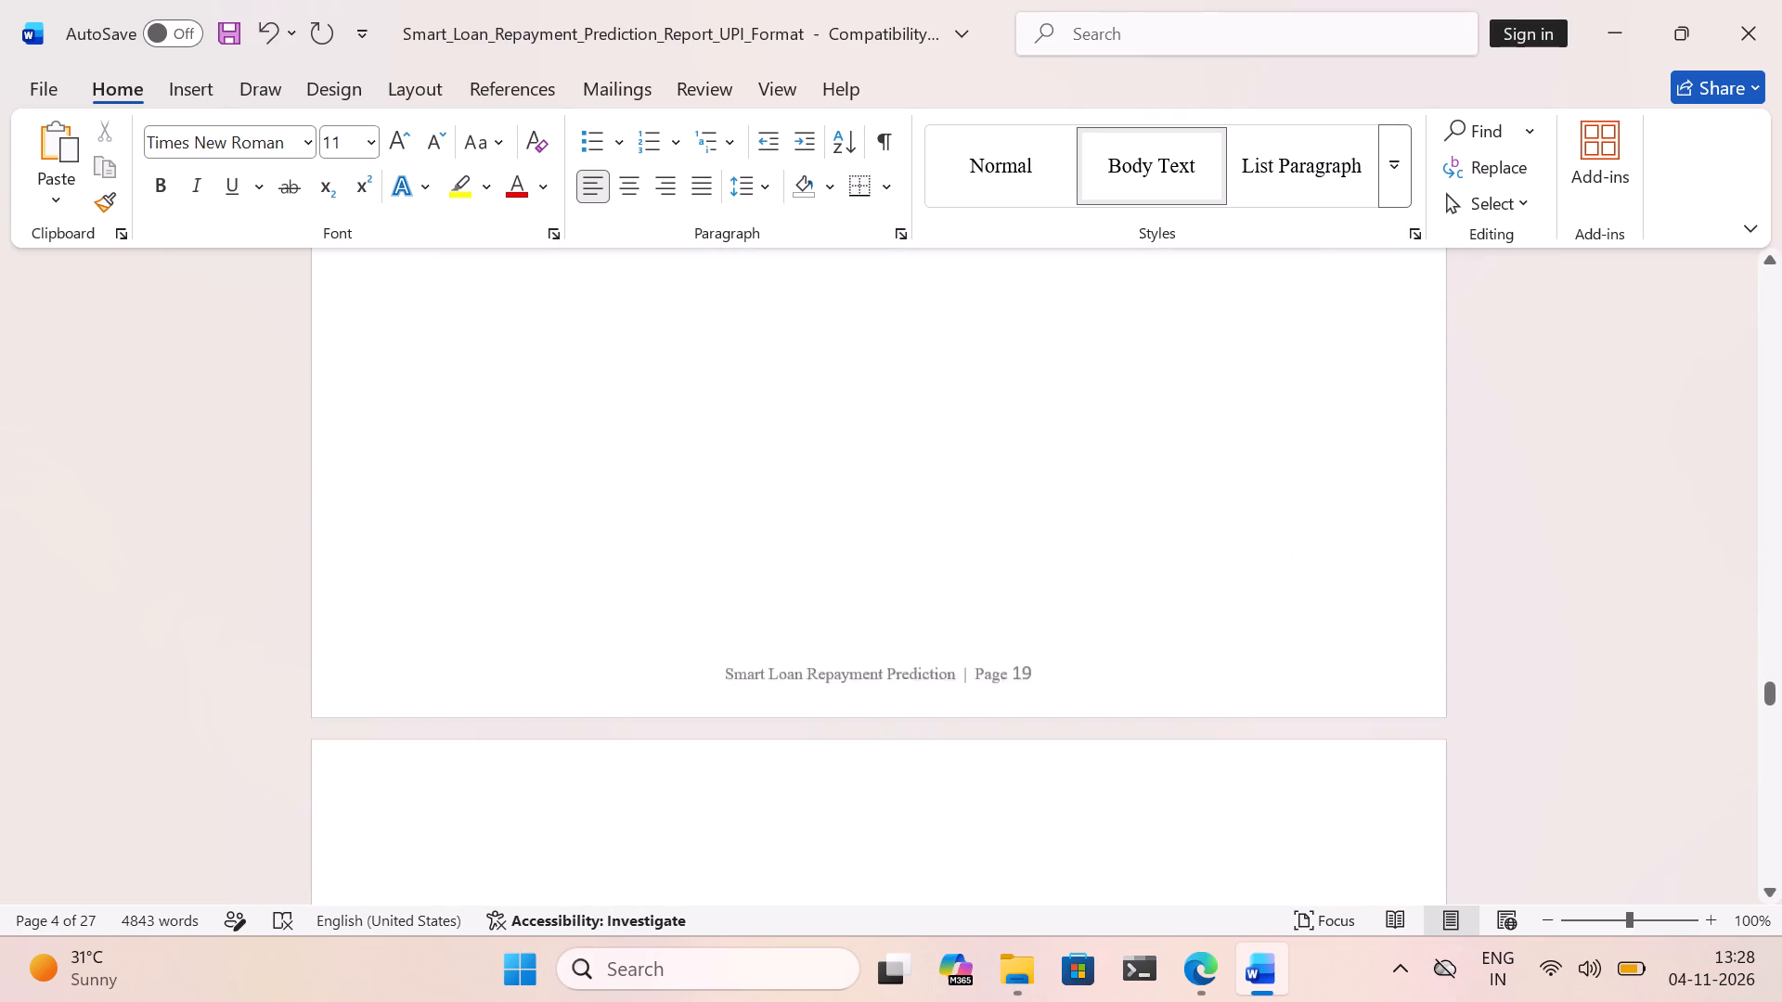
pyautogui.scroll(-14, 415, 741)
pyautogui.scroll(-11, 415, 741)
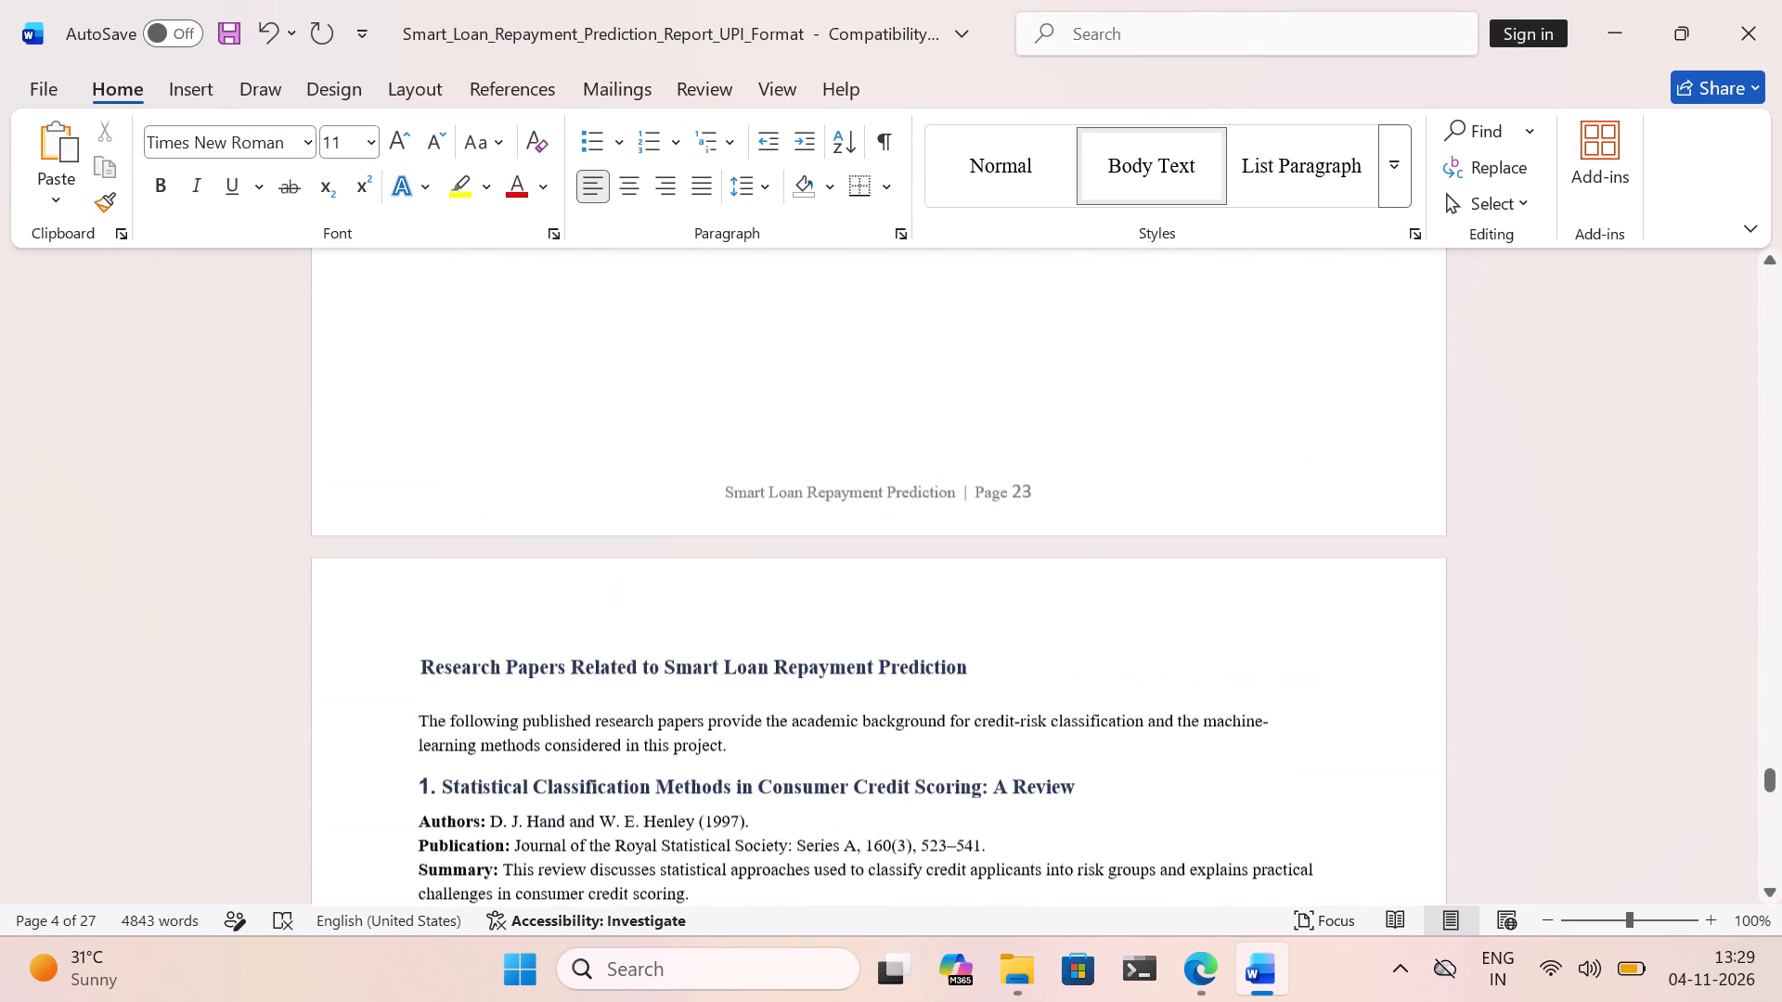
pyautogui.scroll(-9, 415, 741)
# Save the Smart Loan Repayment Prediction report and close it.
pyautogui.hotkey('ctrl', 's')
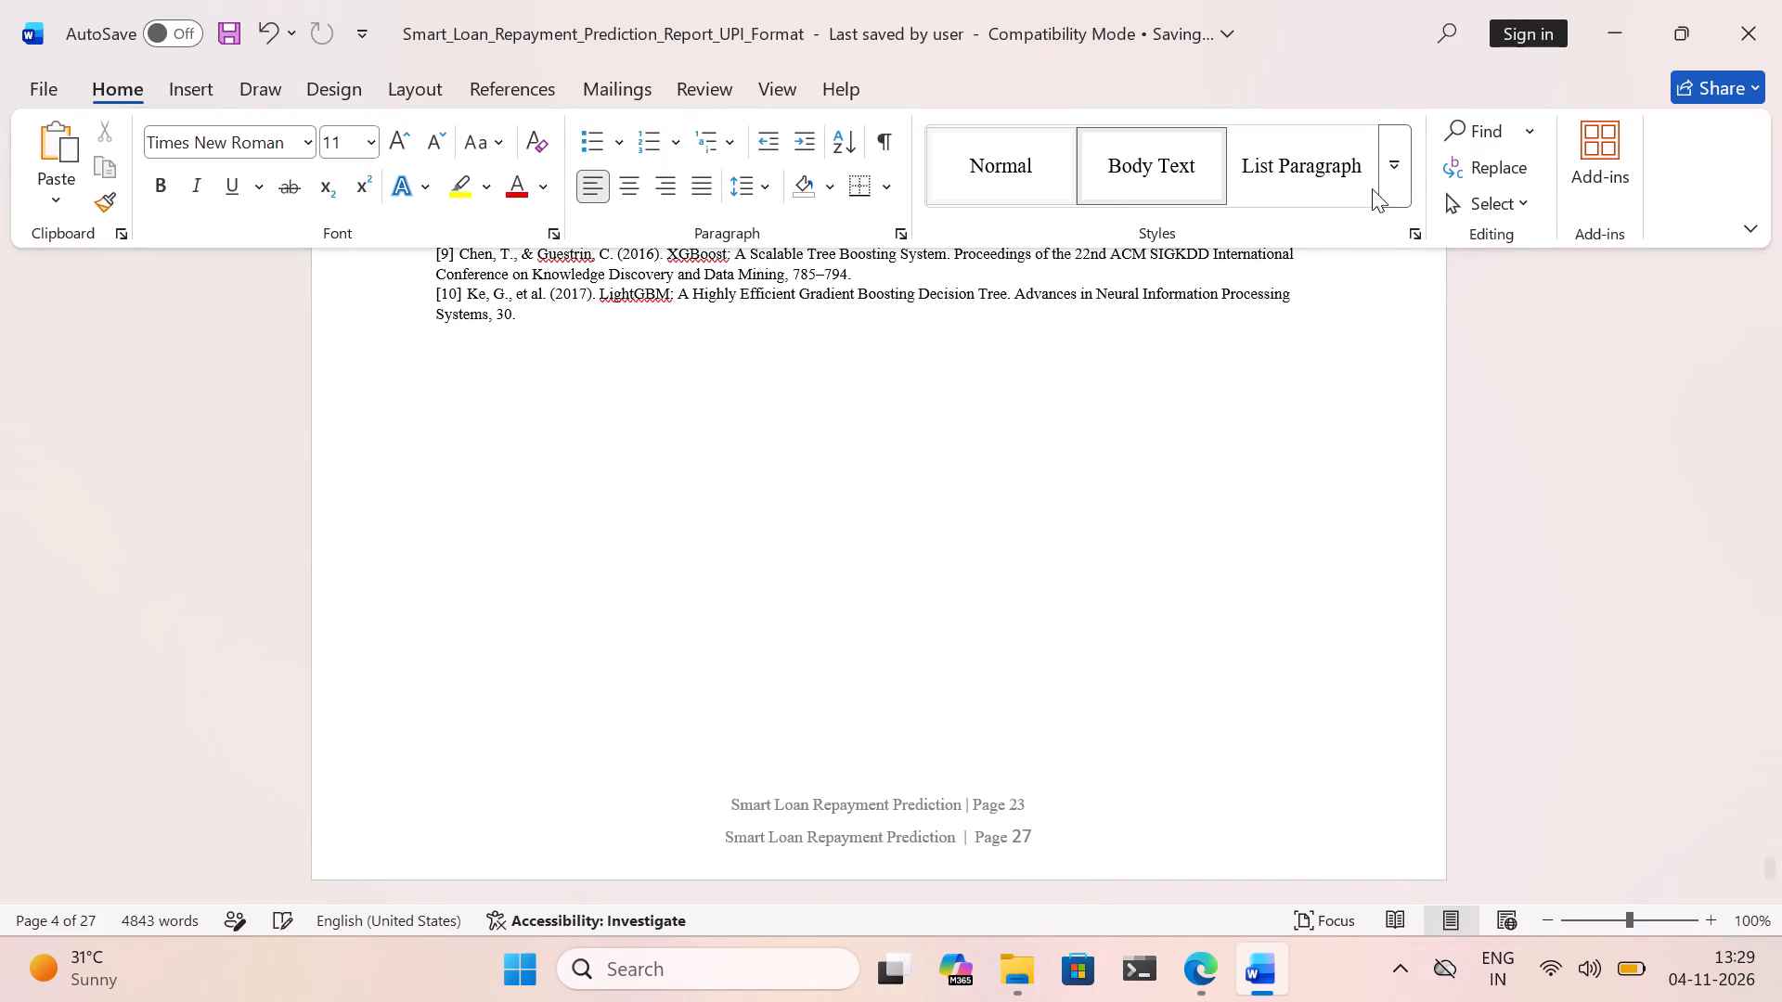
pyautogui.click(1744, 15)
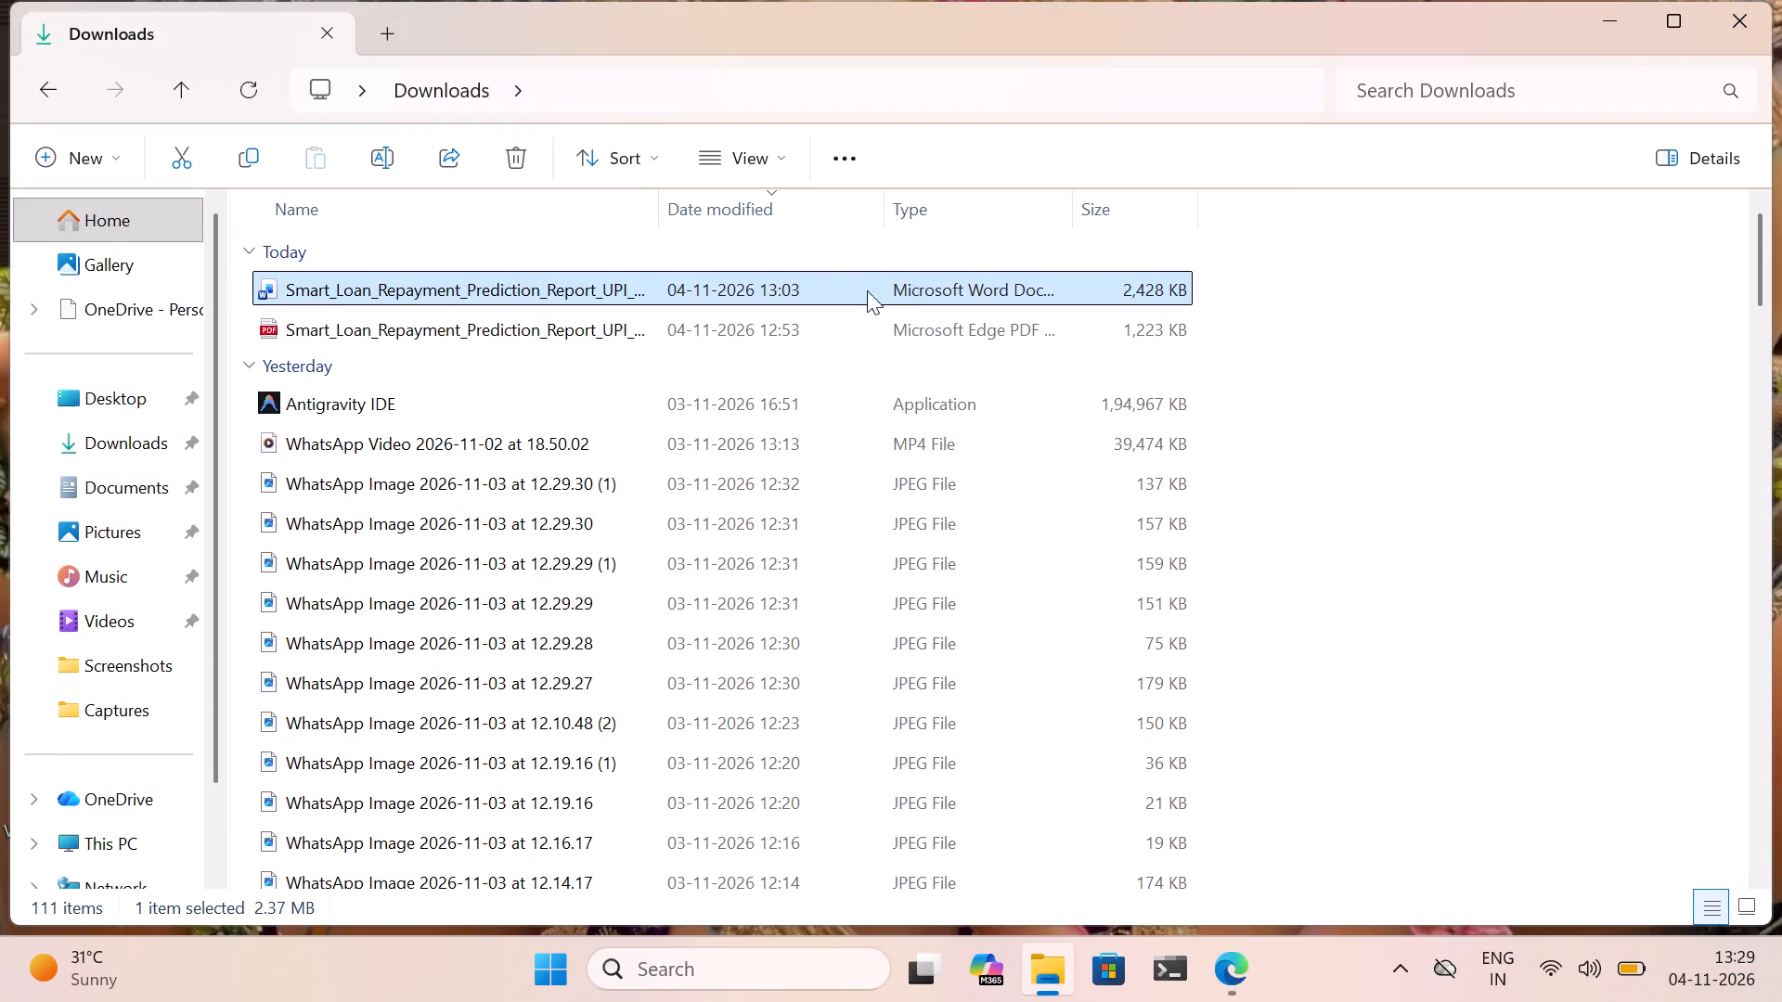
# Look through the files in File Explorer's Downloads folder and reopen the folder to refresh its listing.
pyautogui.scroll(-1, 1152, 594)
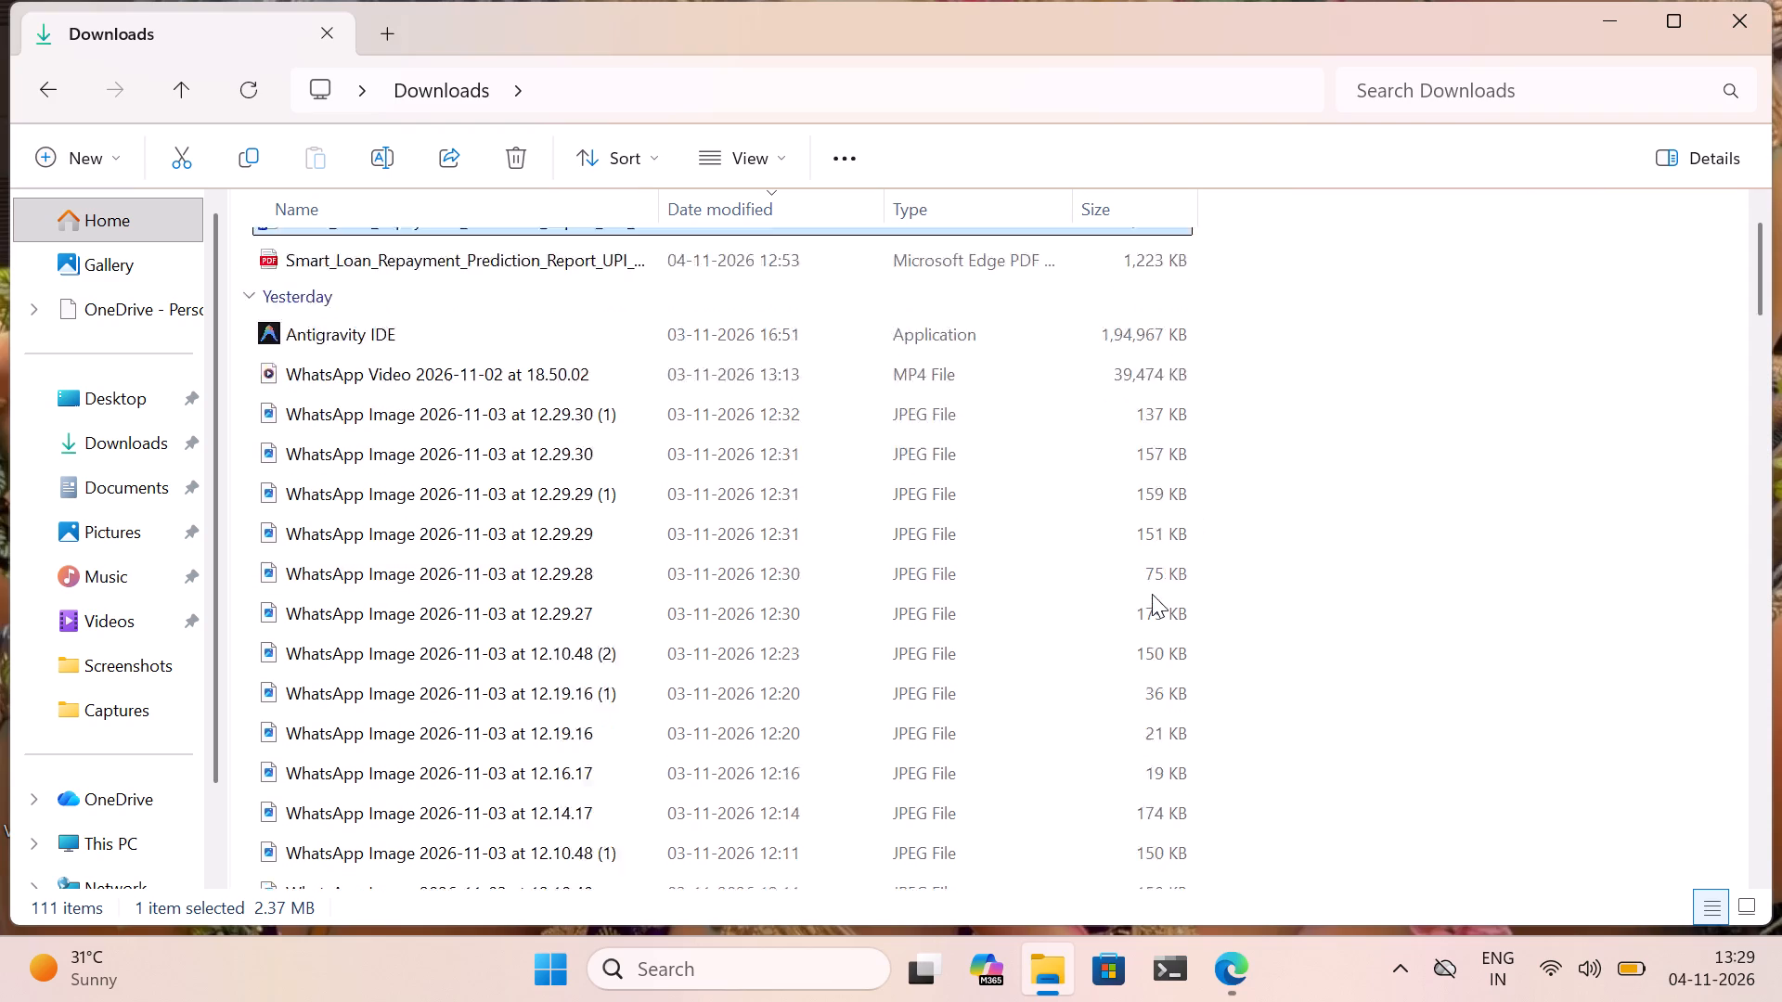
pyautogui.scroll(-3, 1152, 594)
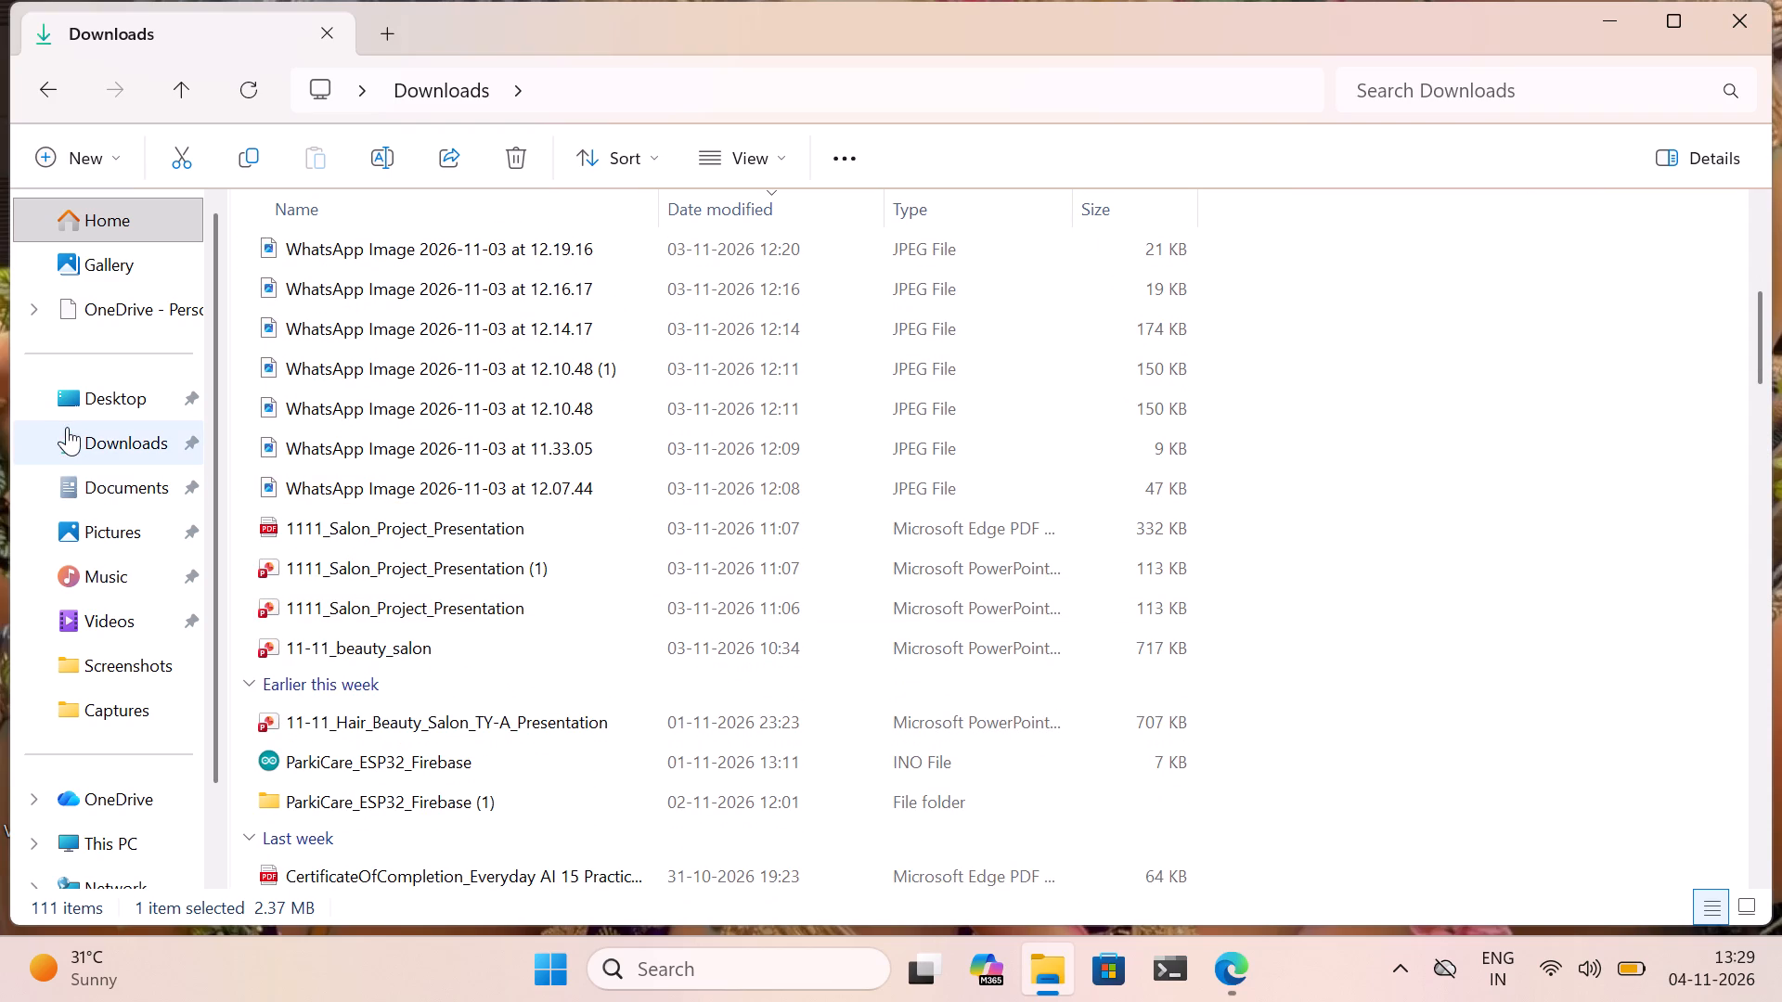
pyautogui.click(67, 427)
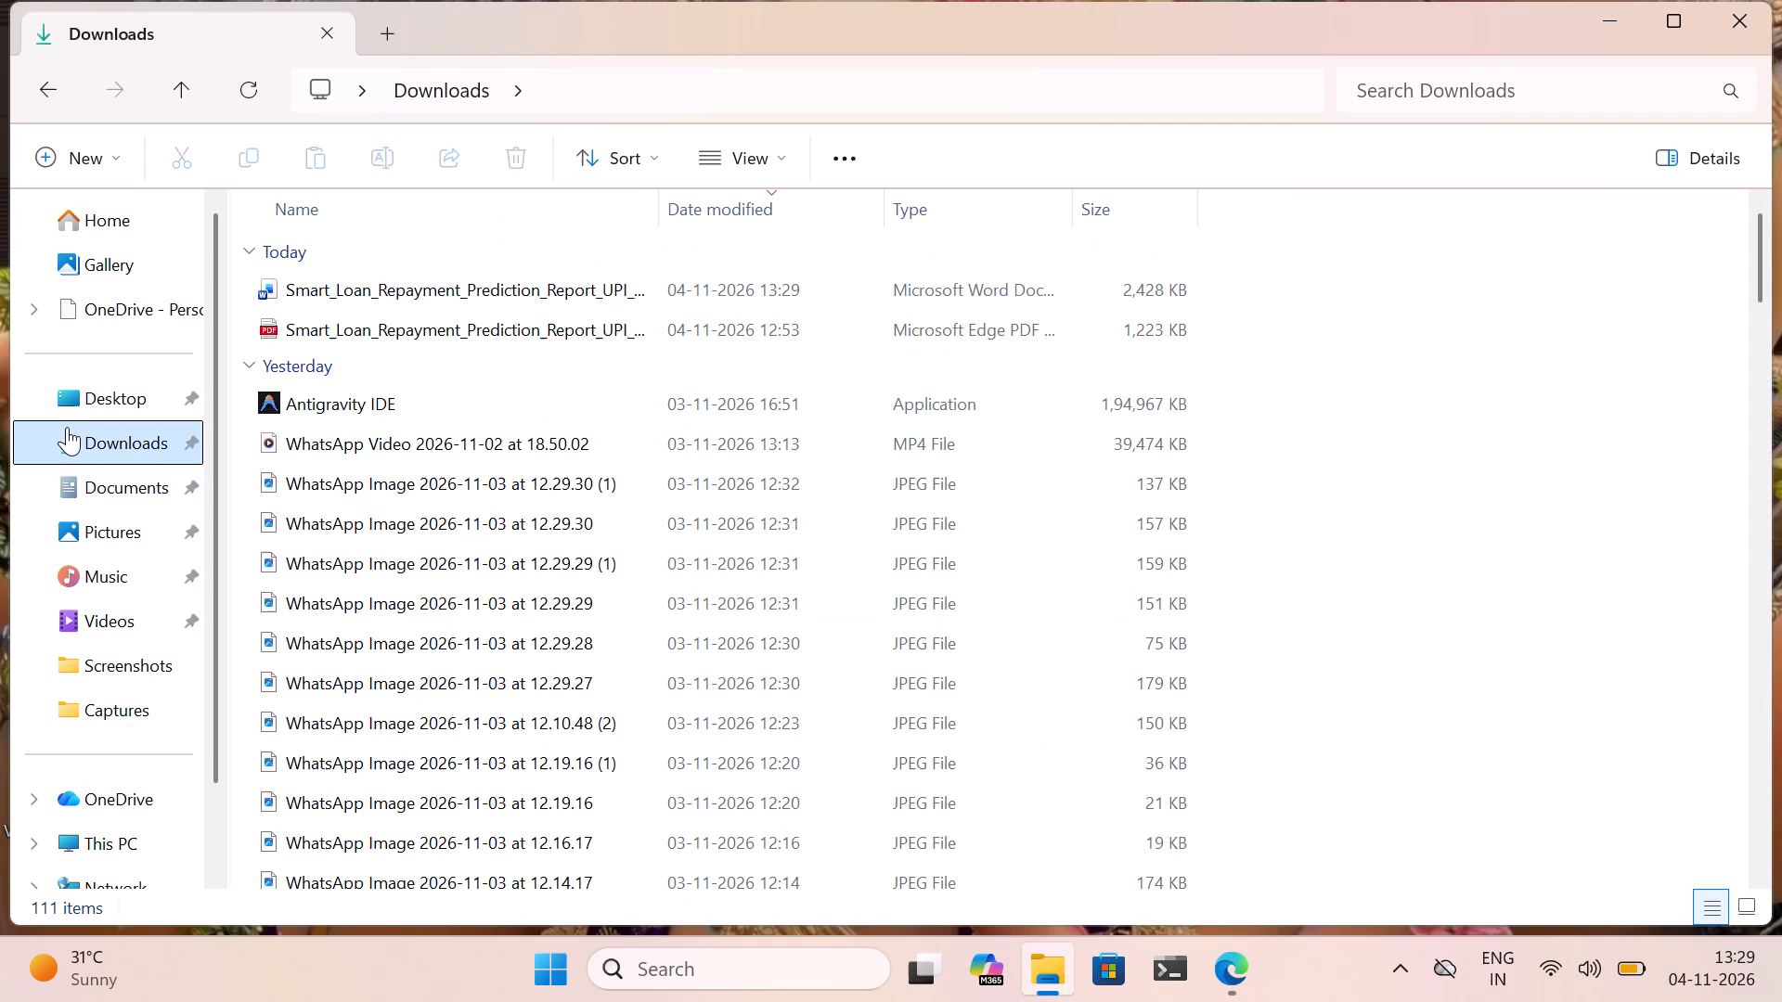
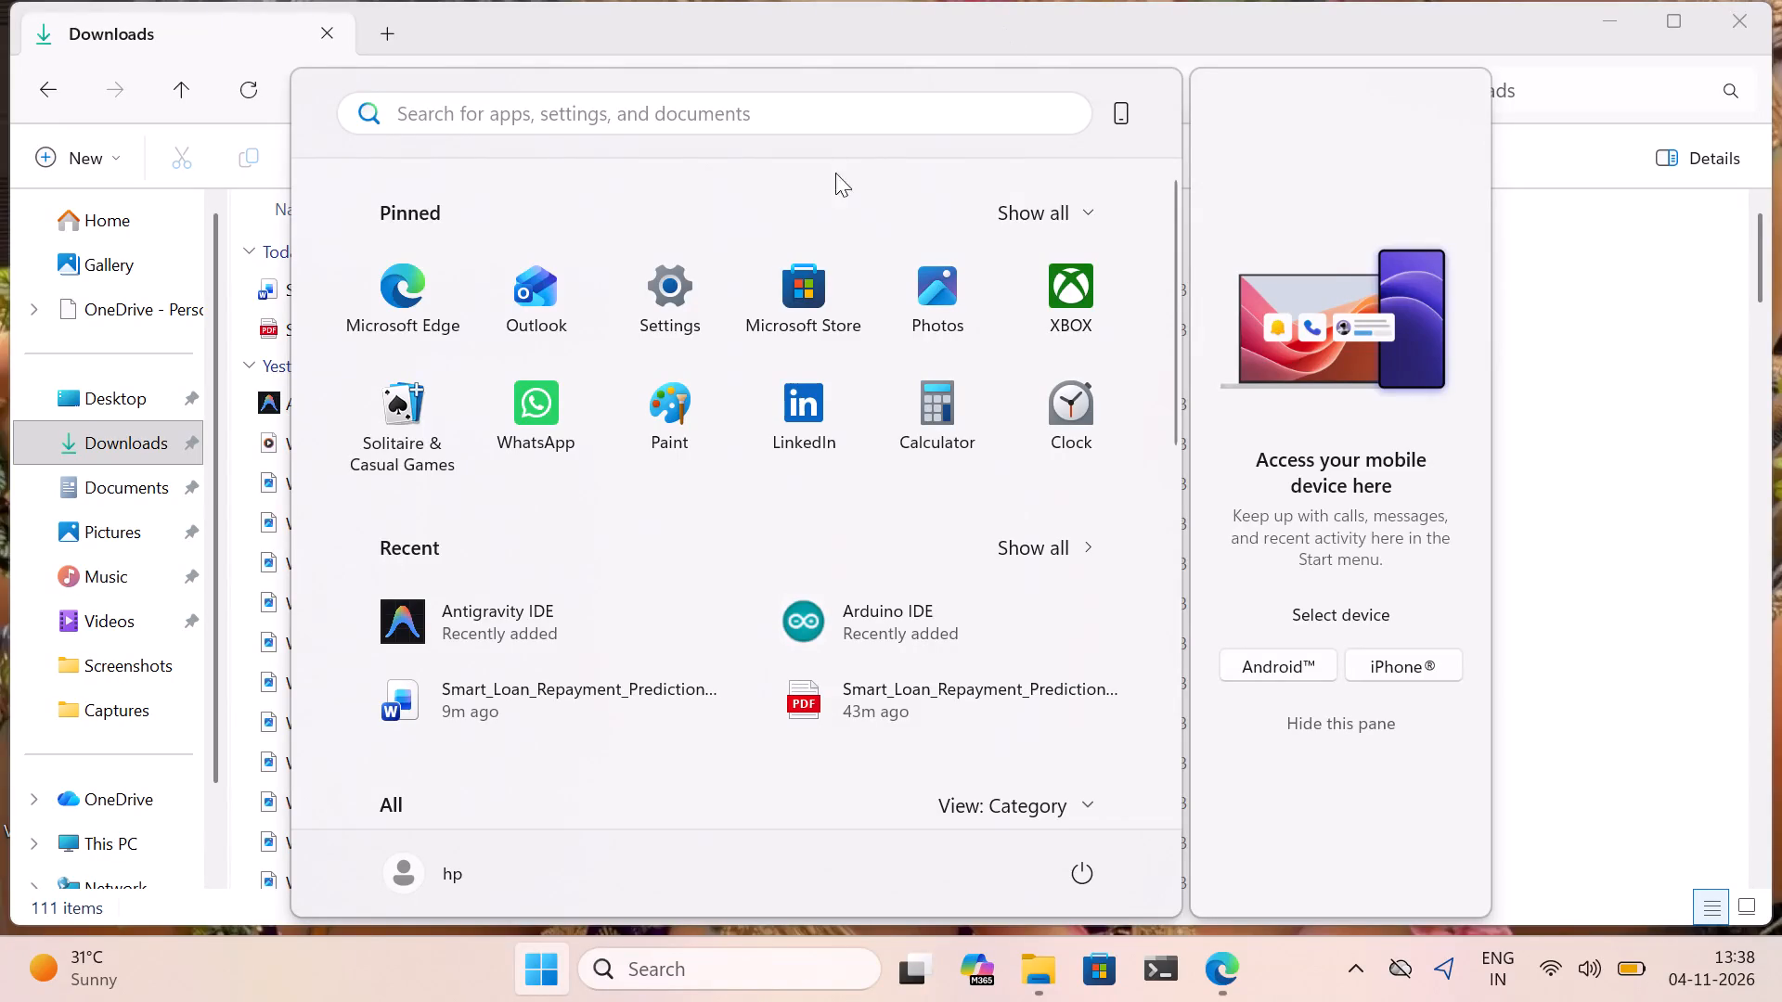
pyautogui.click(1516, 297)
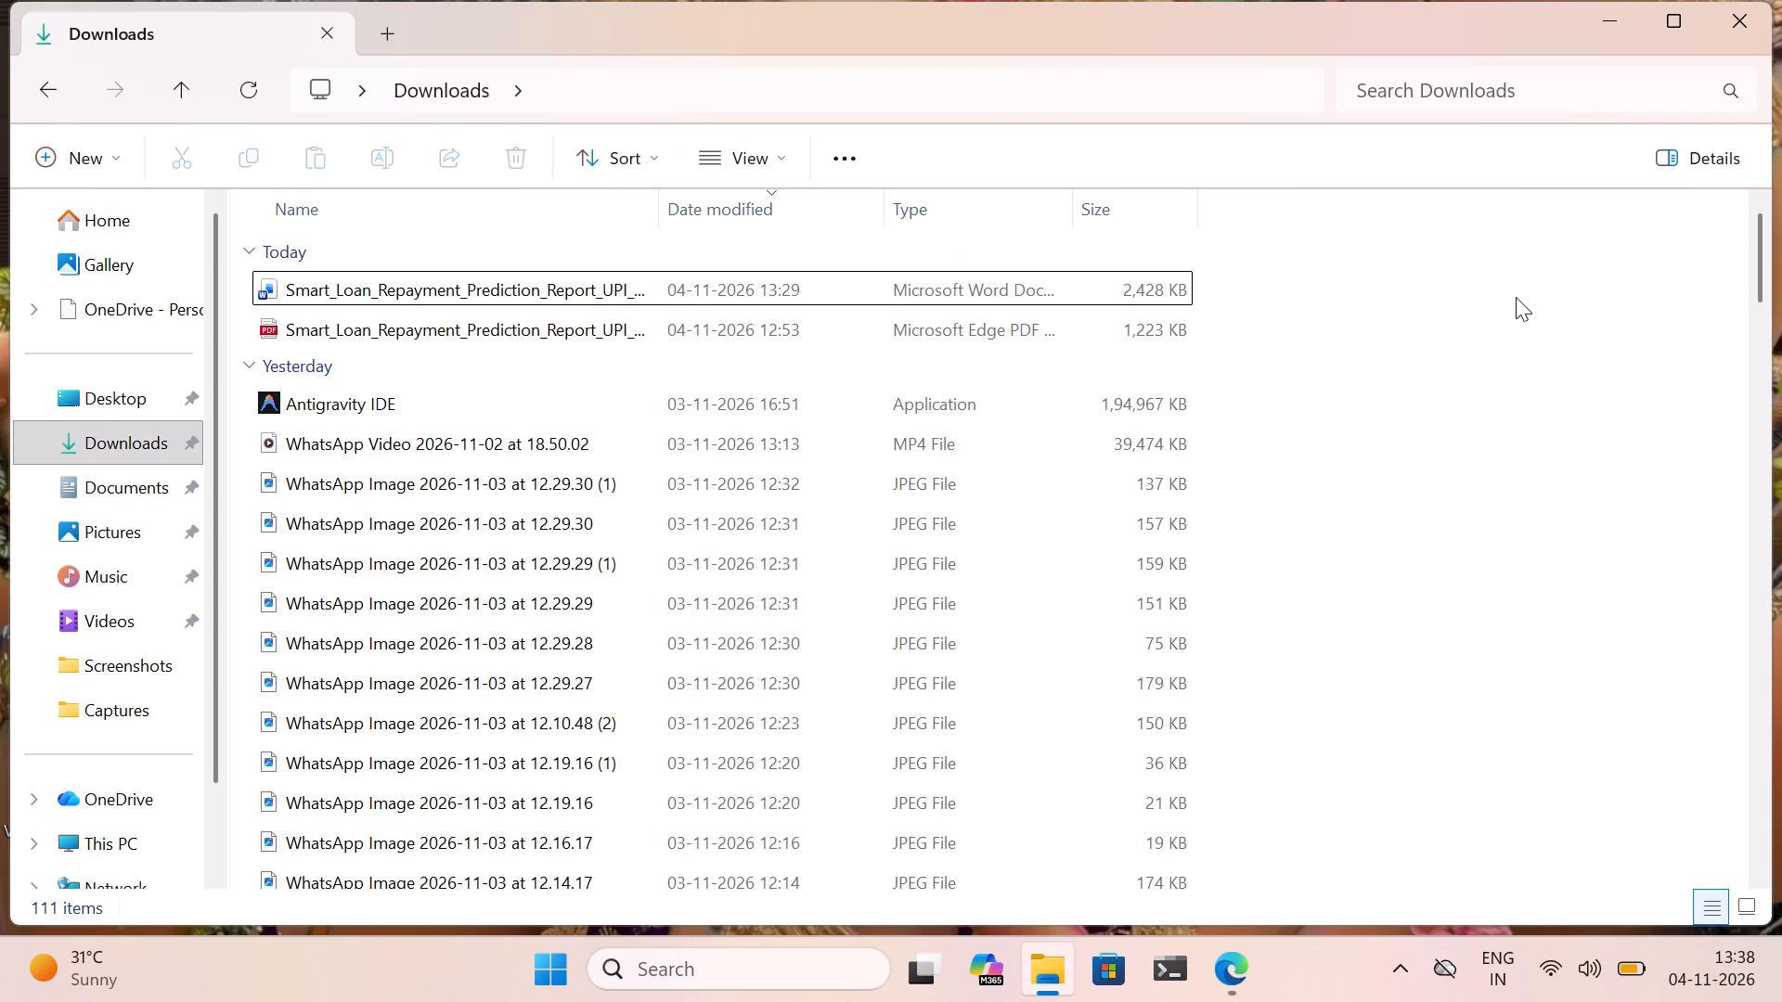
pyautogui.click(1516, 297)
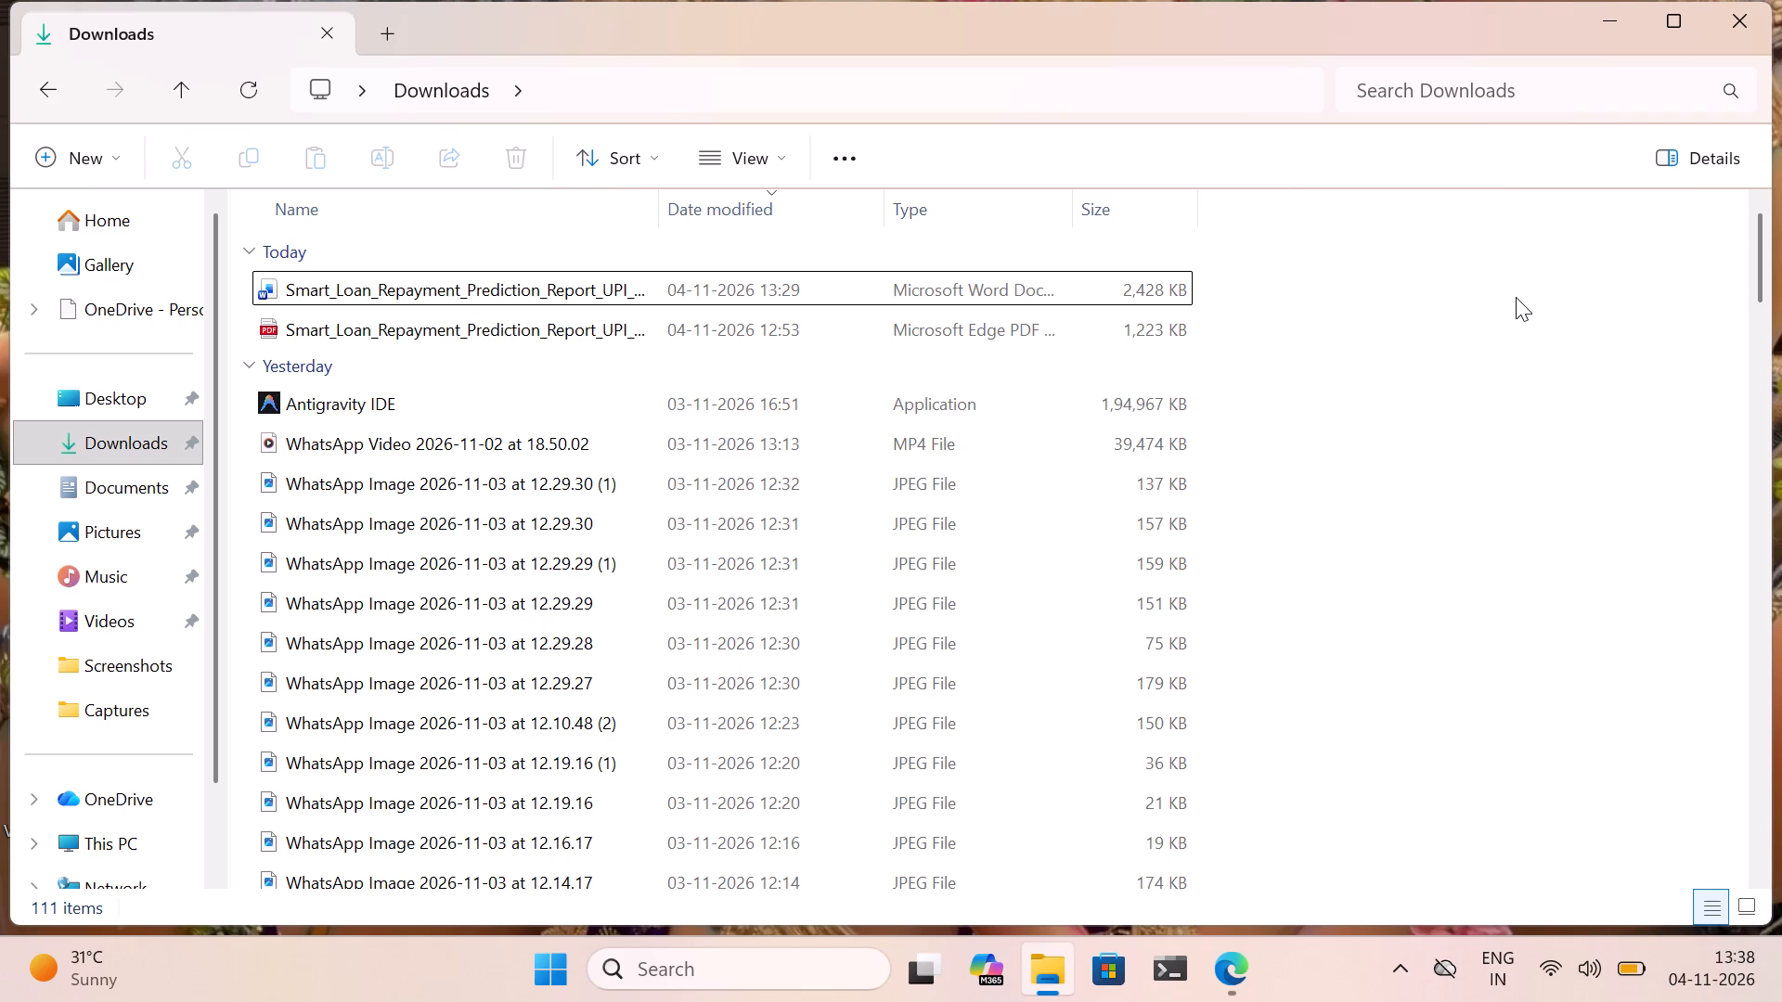
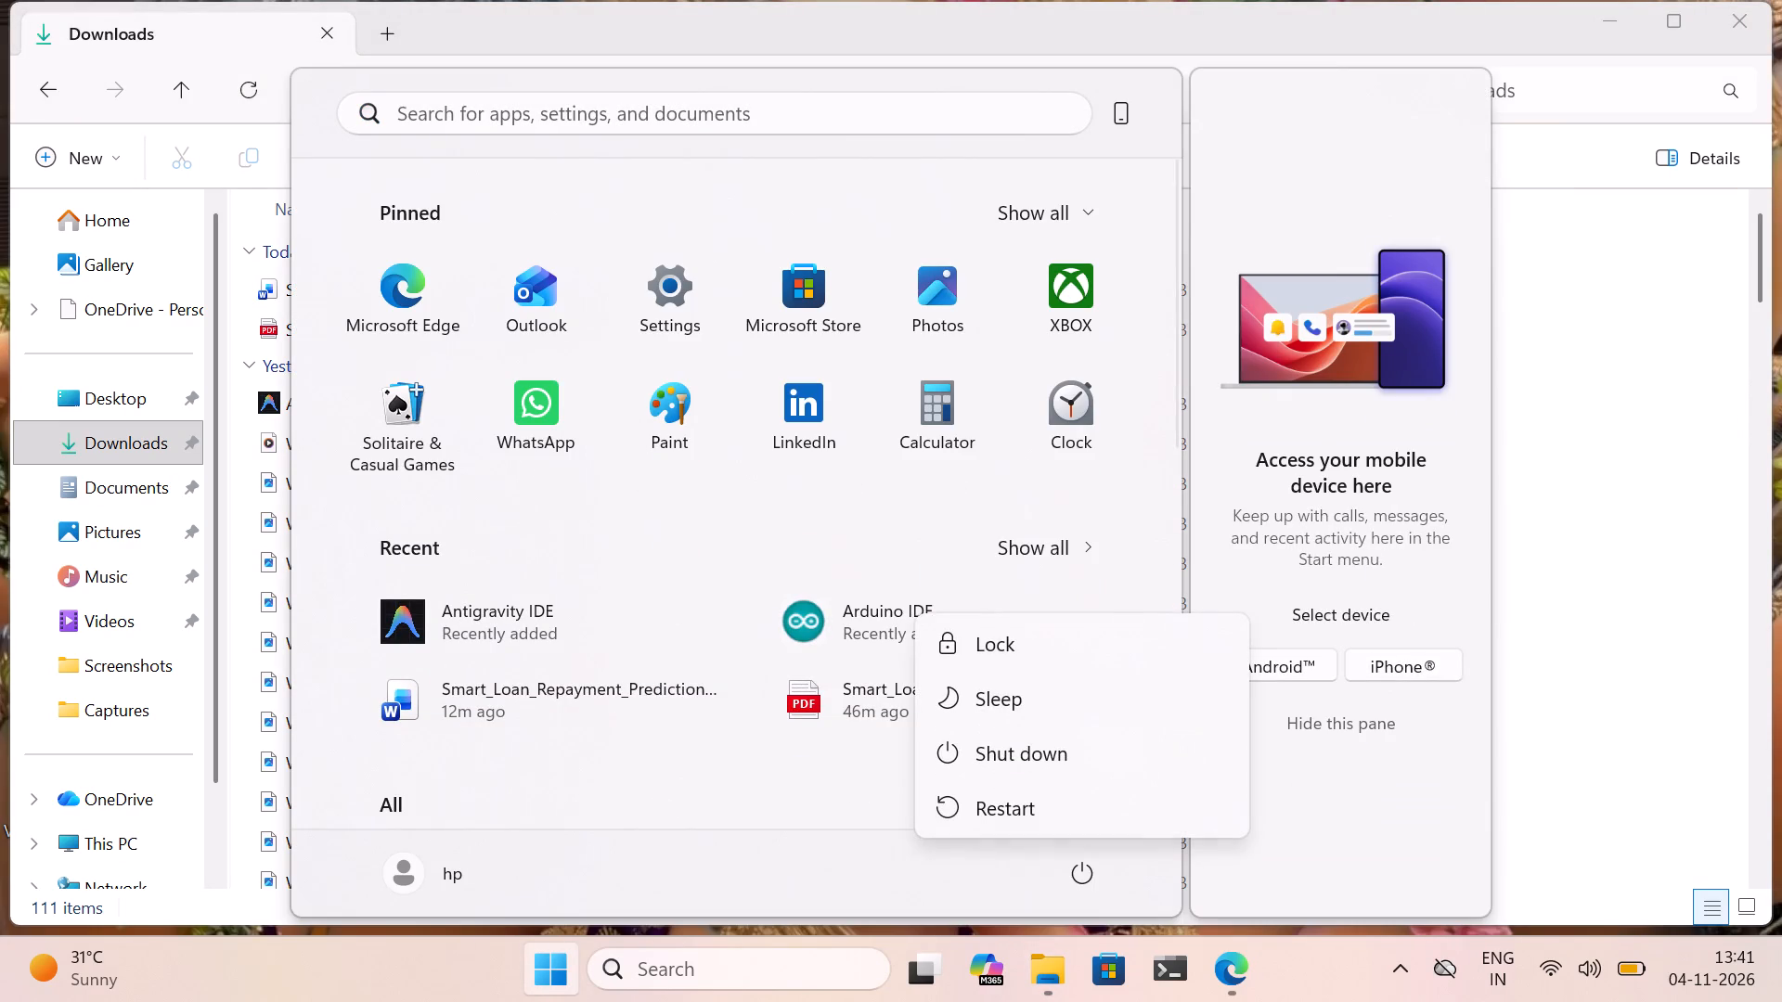
# Delete the consecutive CertificateOfCompletion PDFs in Downloads, from "Everyday AI 15 Practic..." through "Optimize Your LinkedI...".
pyautogui.click(1652, 340)
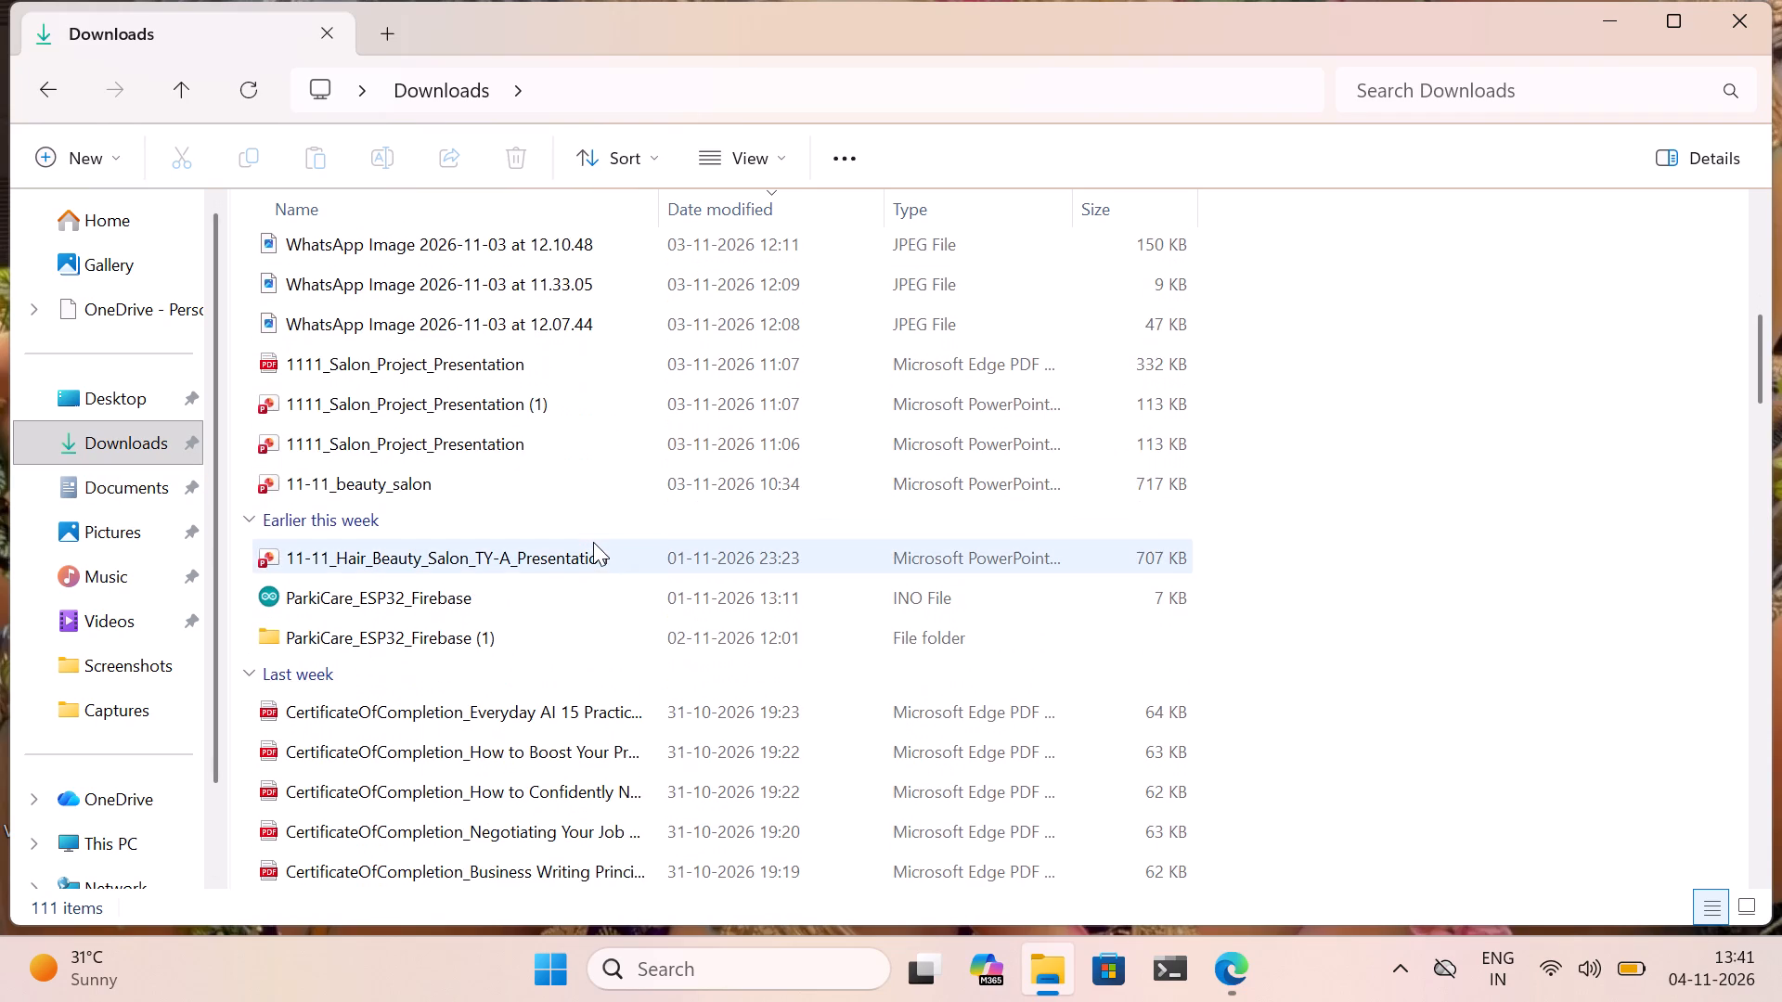
pyautogui.scroll(-6, 593, 542)
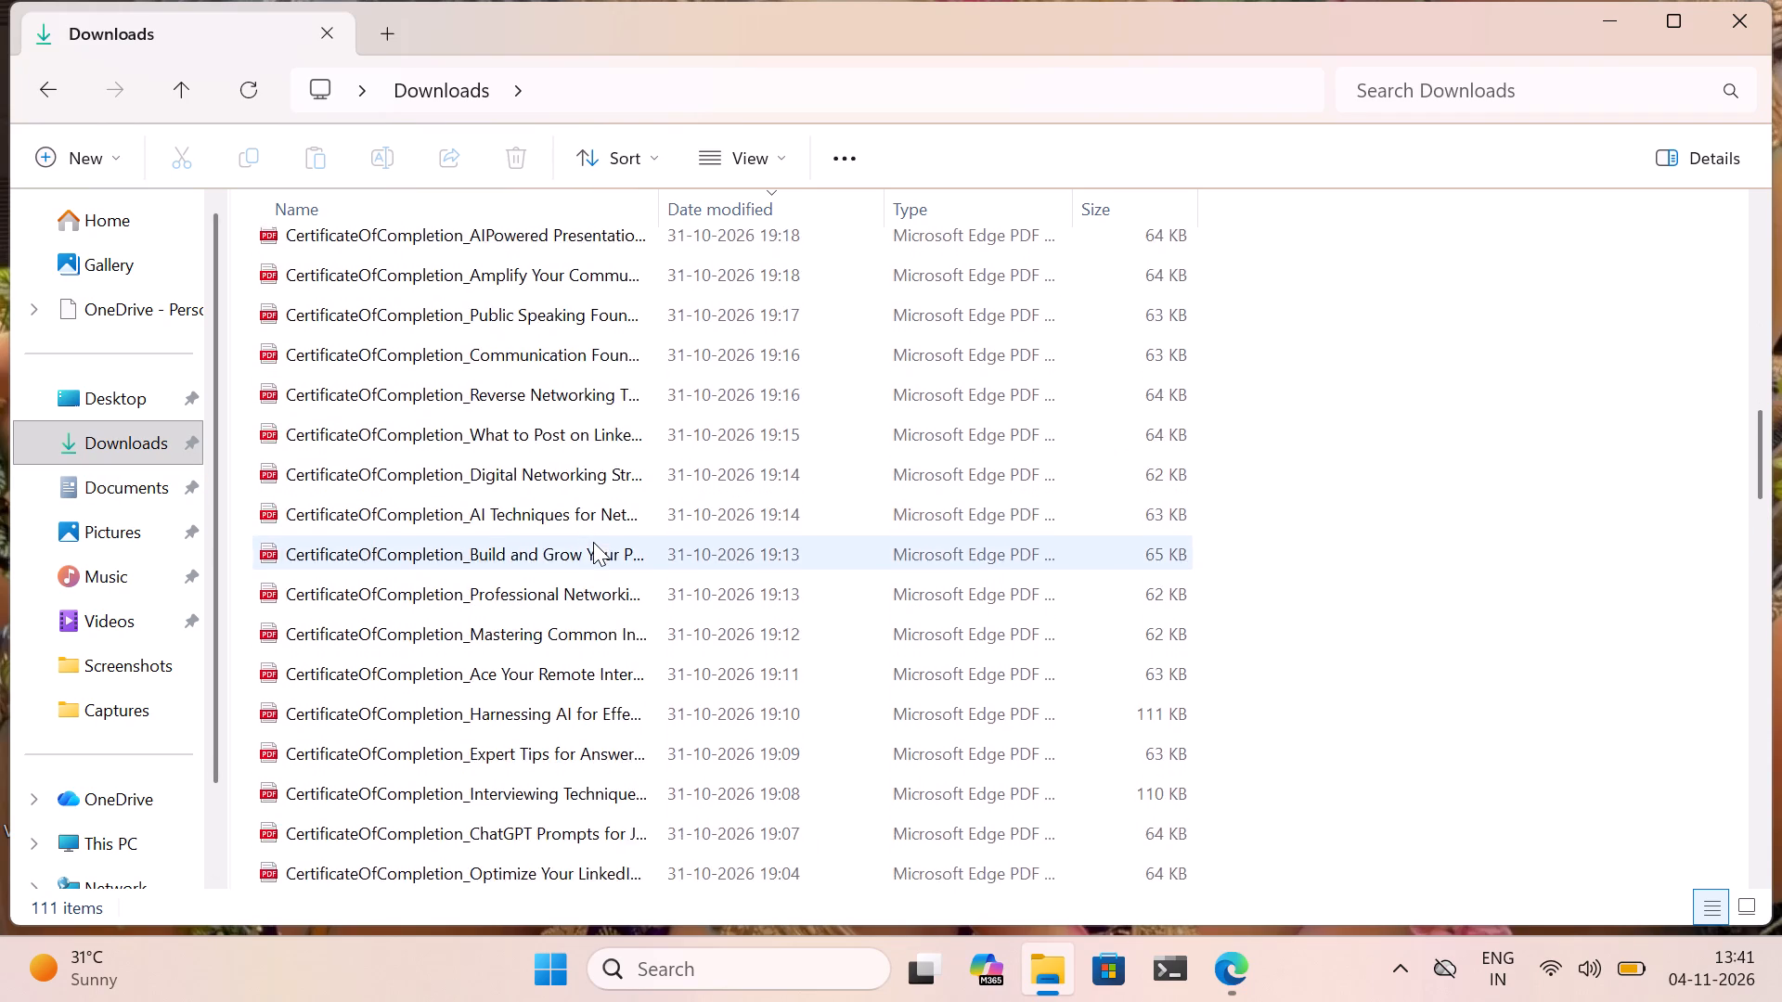
pyautogui.scroll(-2, 593, 542)
pyautogui.scroll(6, 593, 542)
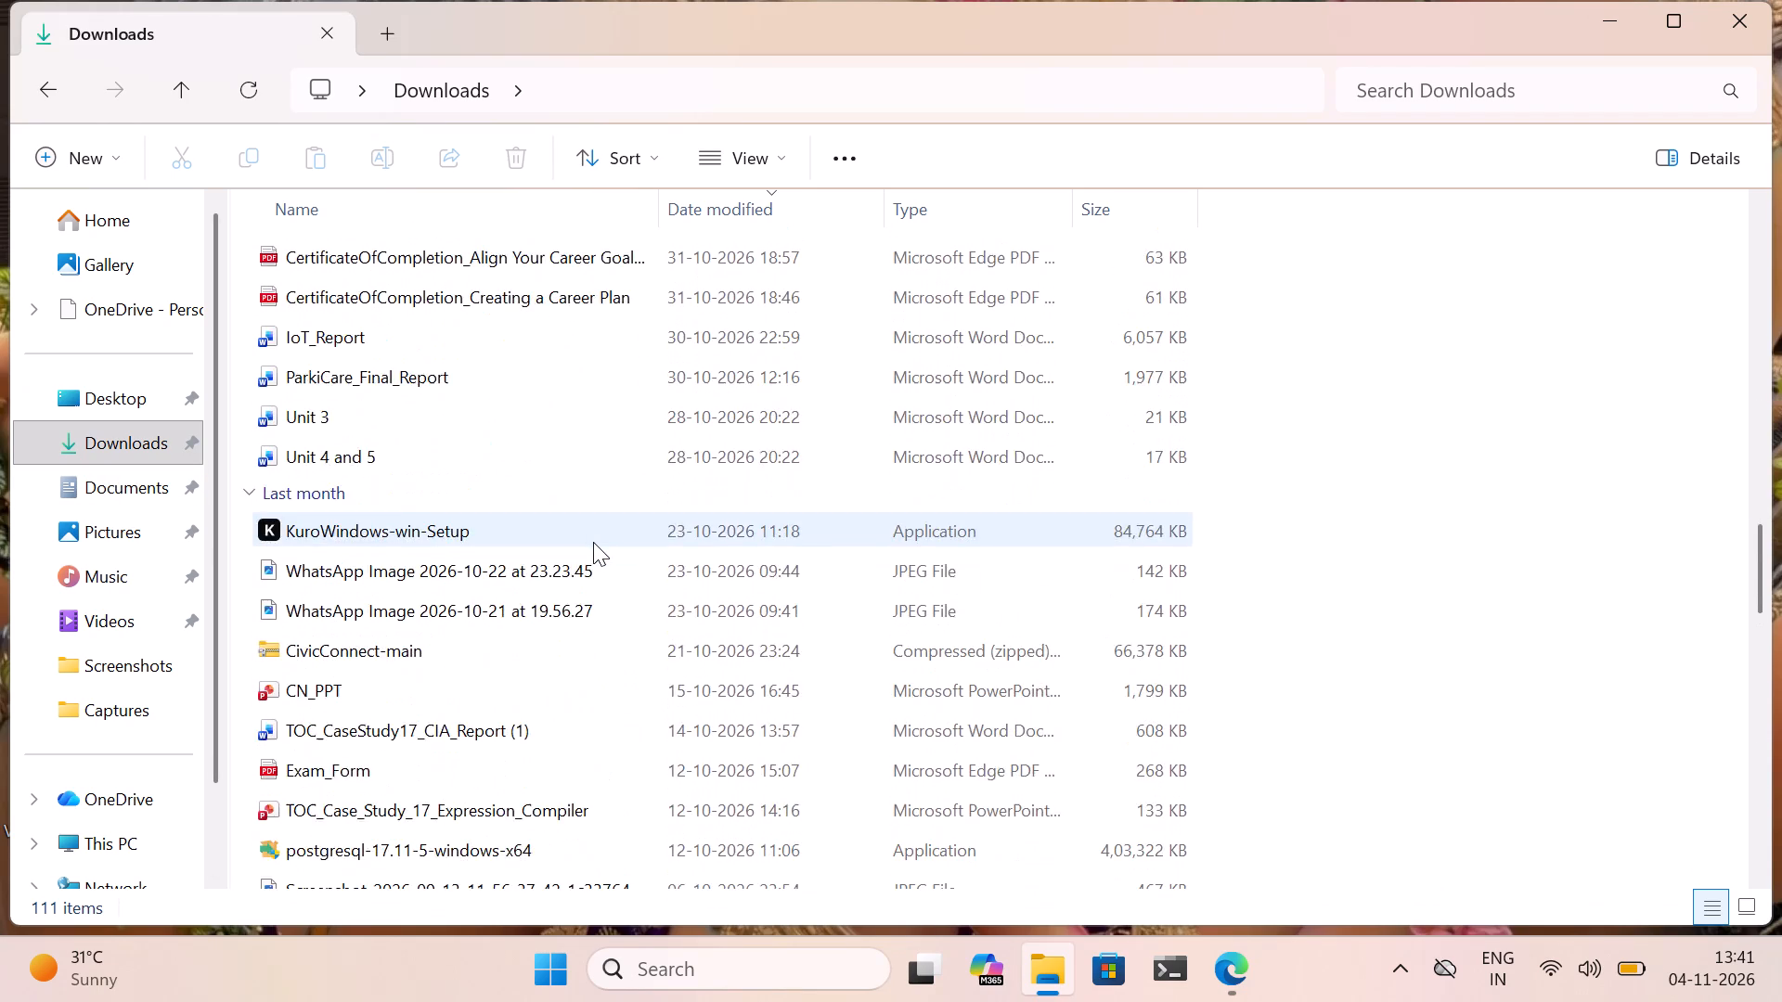
pyautogui.scroll(11, 593, 542)
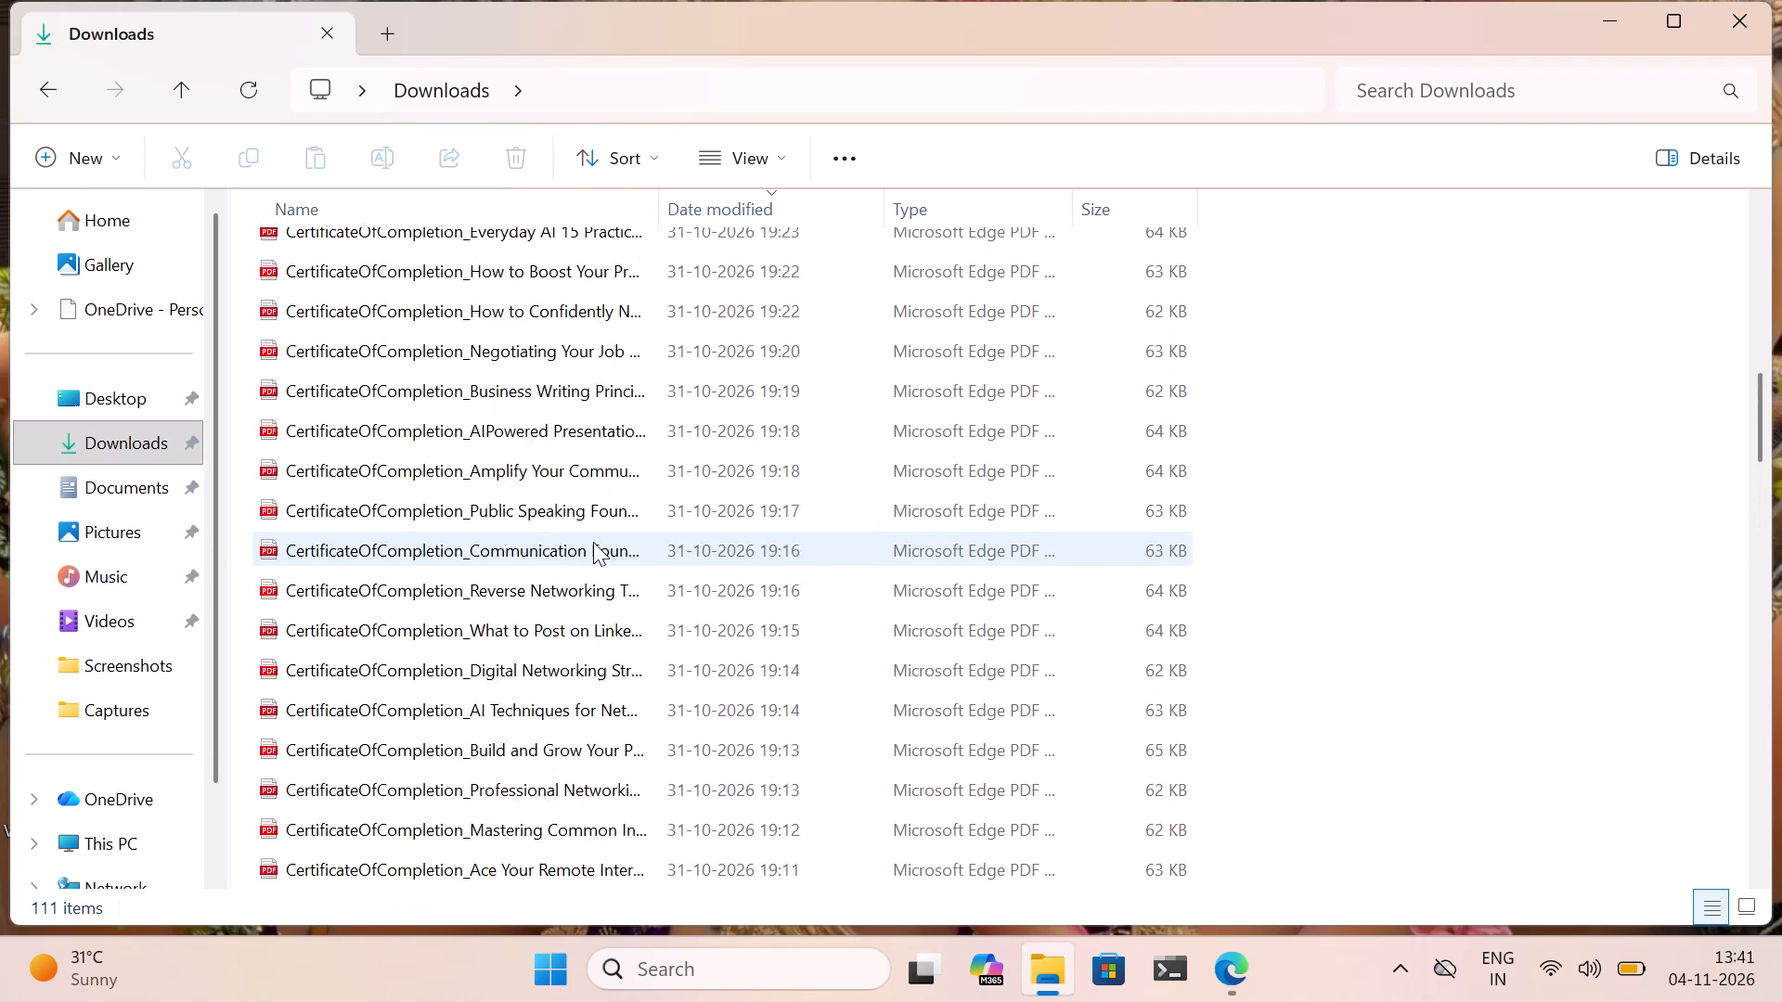
pyautogui.scroll(1, 593, 542)
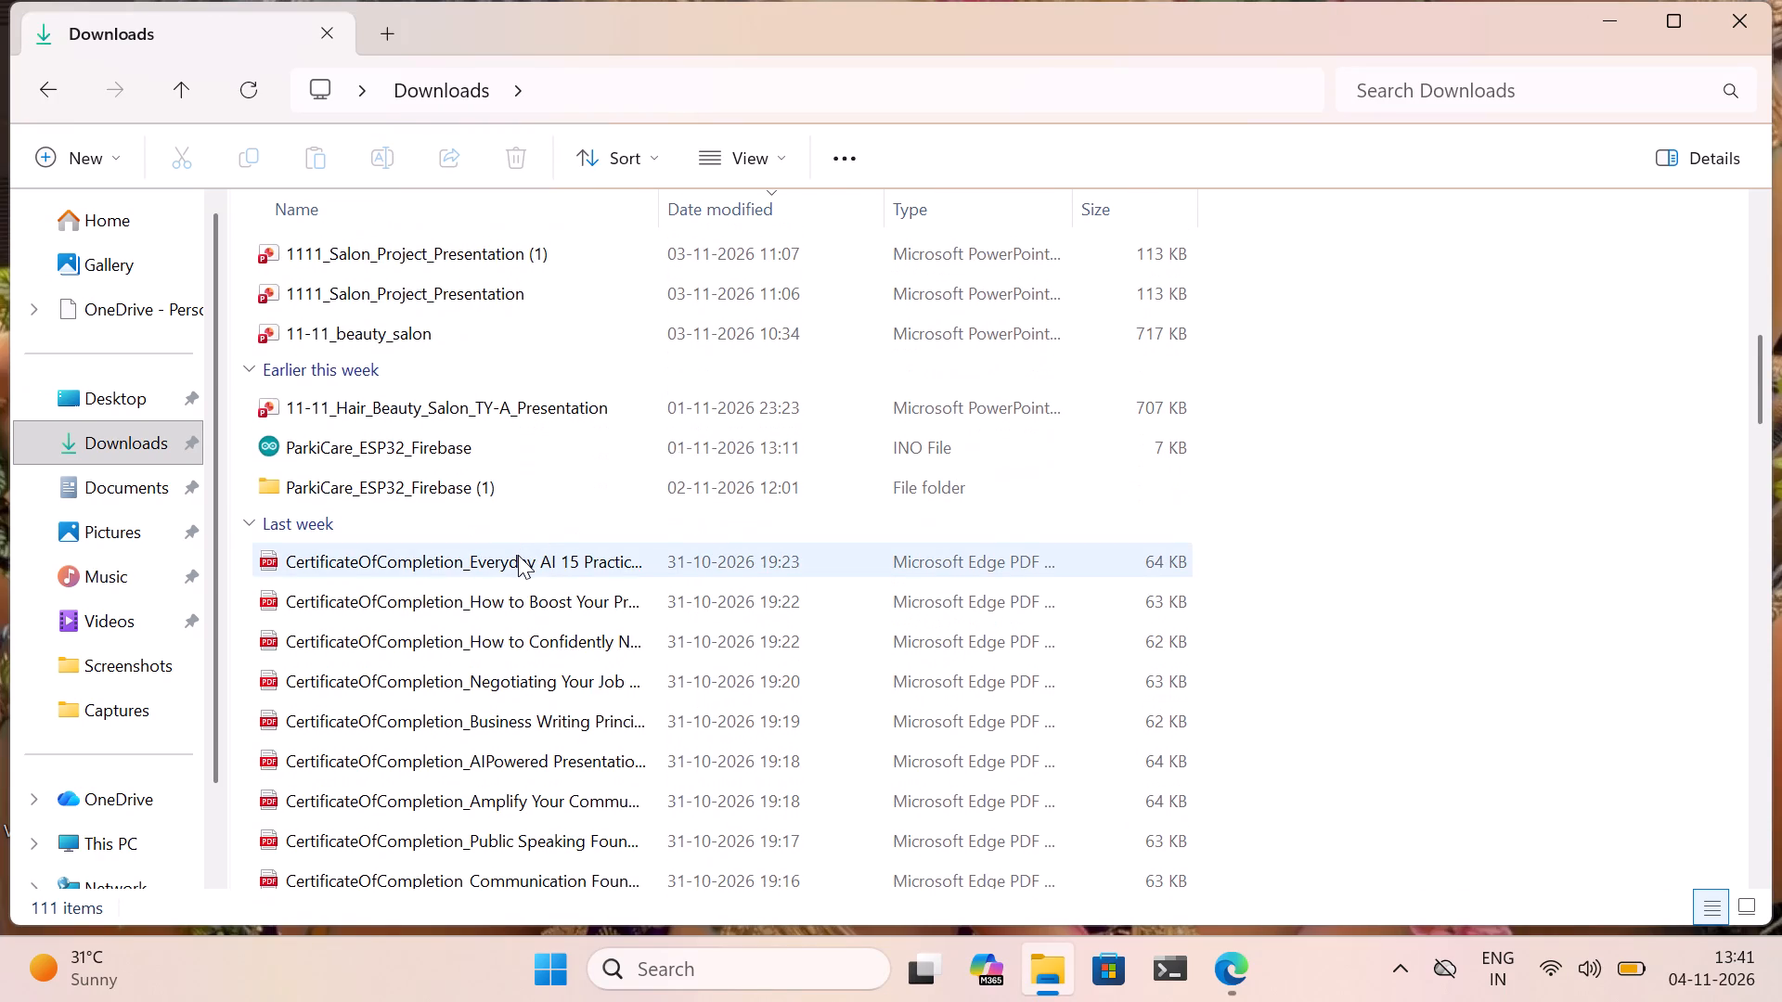
pyautogui.keyDown('ctrl'); pyautogui.click(518, 555); pyautogui.keyUp('ctrl')
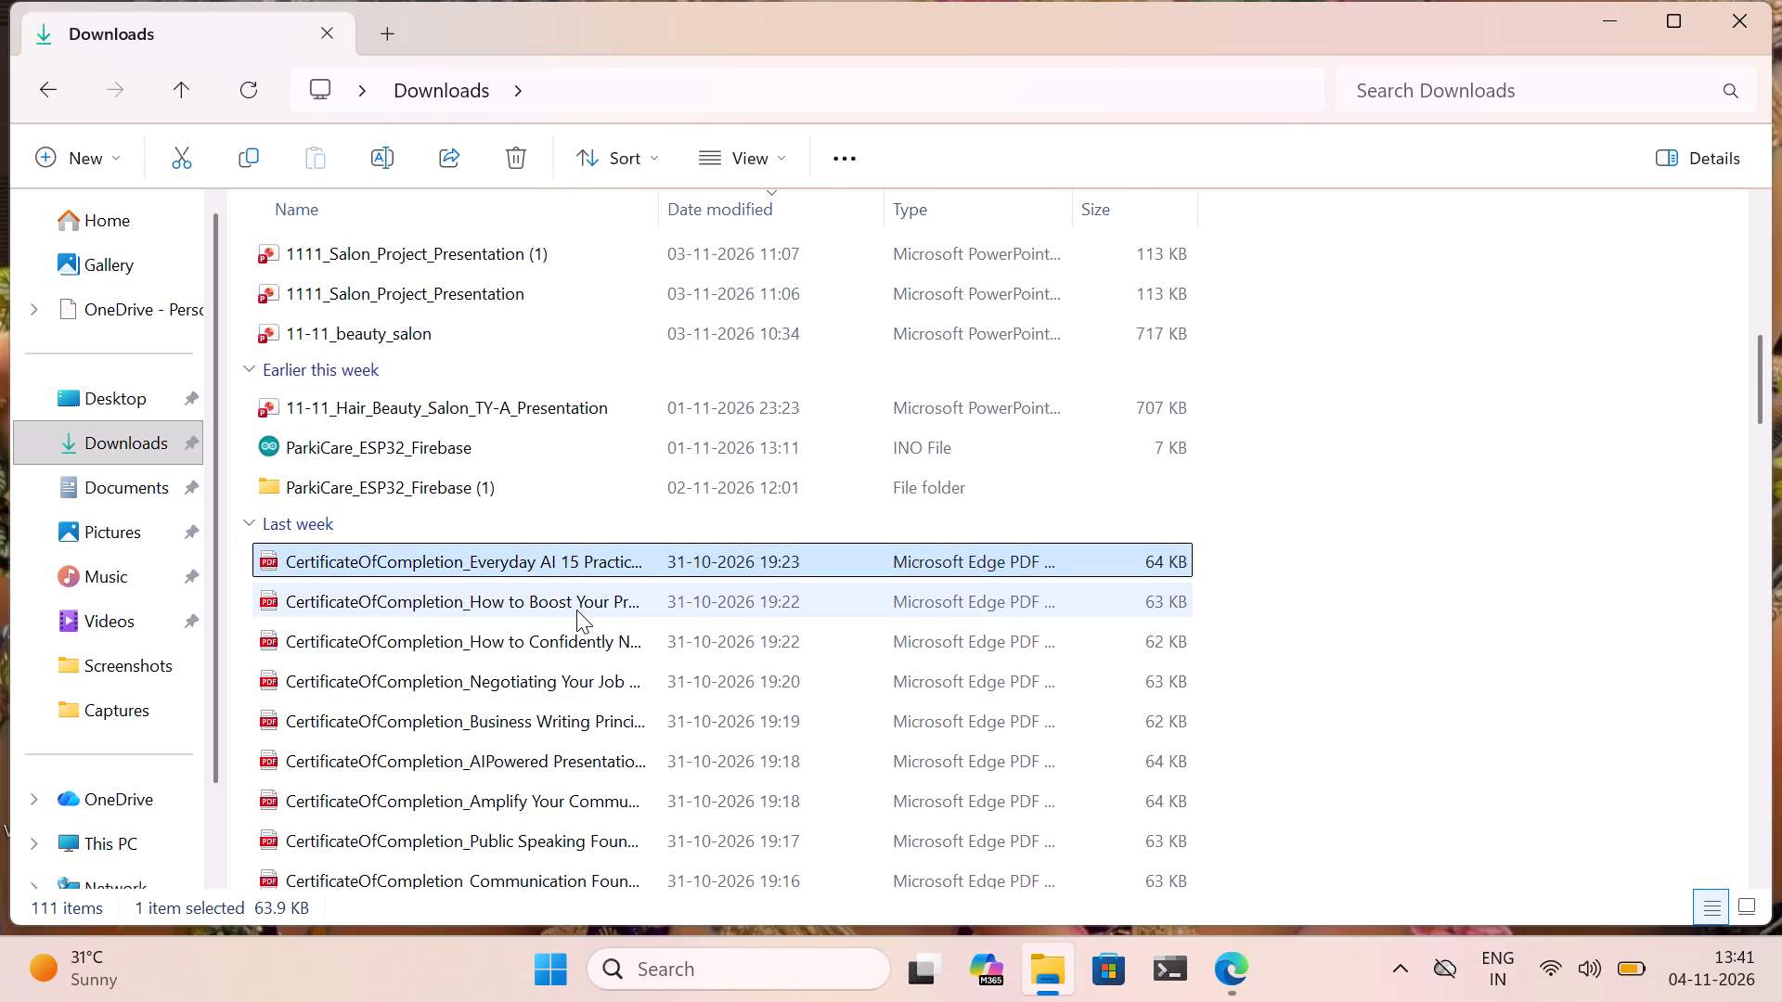
pyautogui.keyDown('ctrl'); pyautogui.click(576, 610); pyautogui.keyUp('ctrl')
pyautogui.keyDown('ctrl'); pyautogui.click(608, 649); pyautogui.keyUp('ctrl')
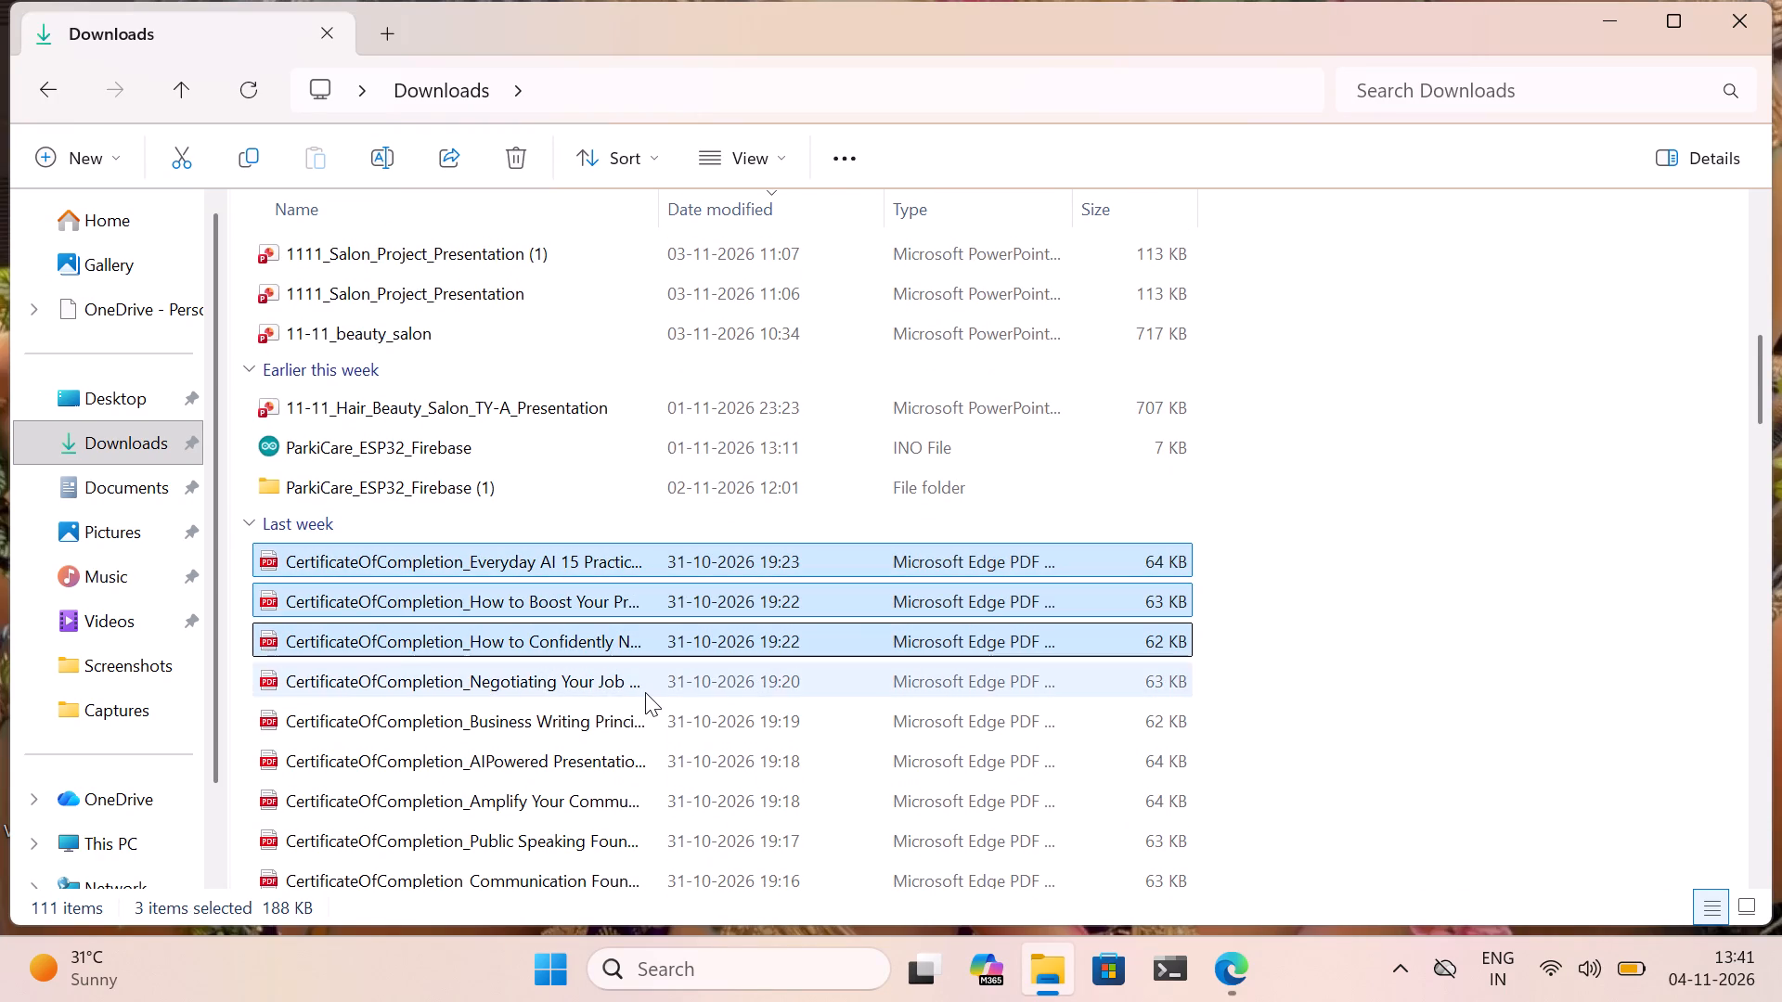
pyautogui.keyDown('ctrl'); pyautogui.click(645, 692); pyautogui.keyUp('ctrl')
pyautogui.keyDown('ctrl'); pyautogui.click(672, 717); pyautogui.keyUp('ctrl')
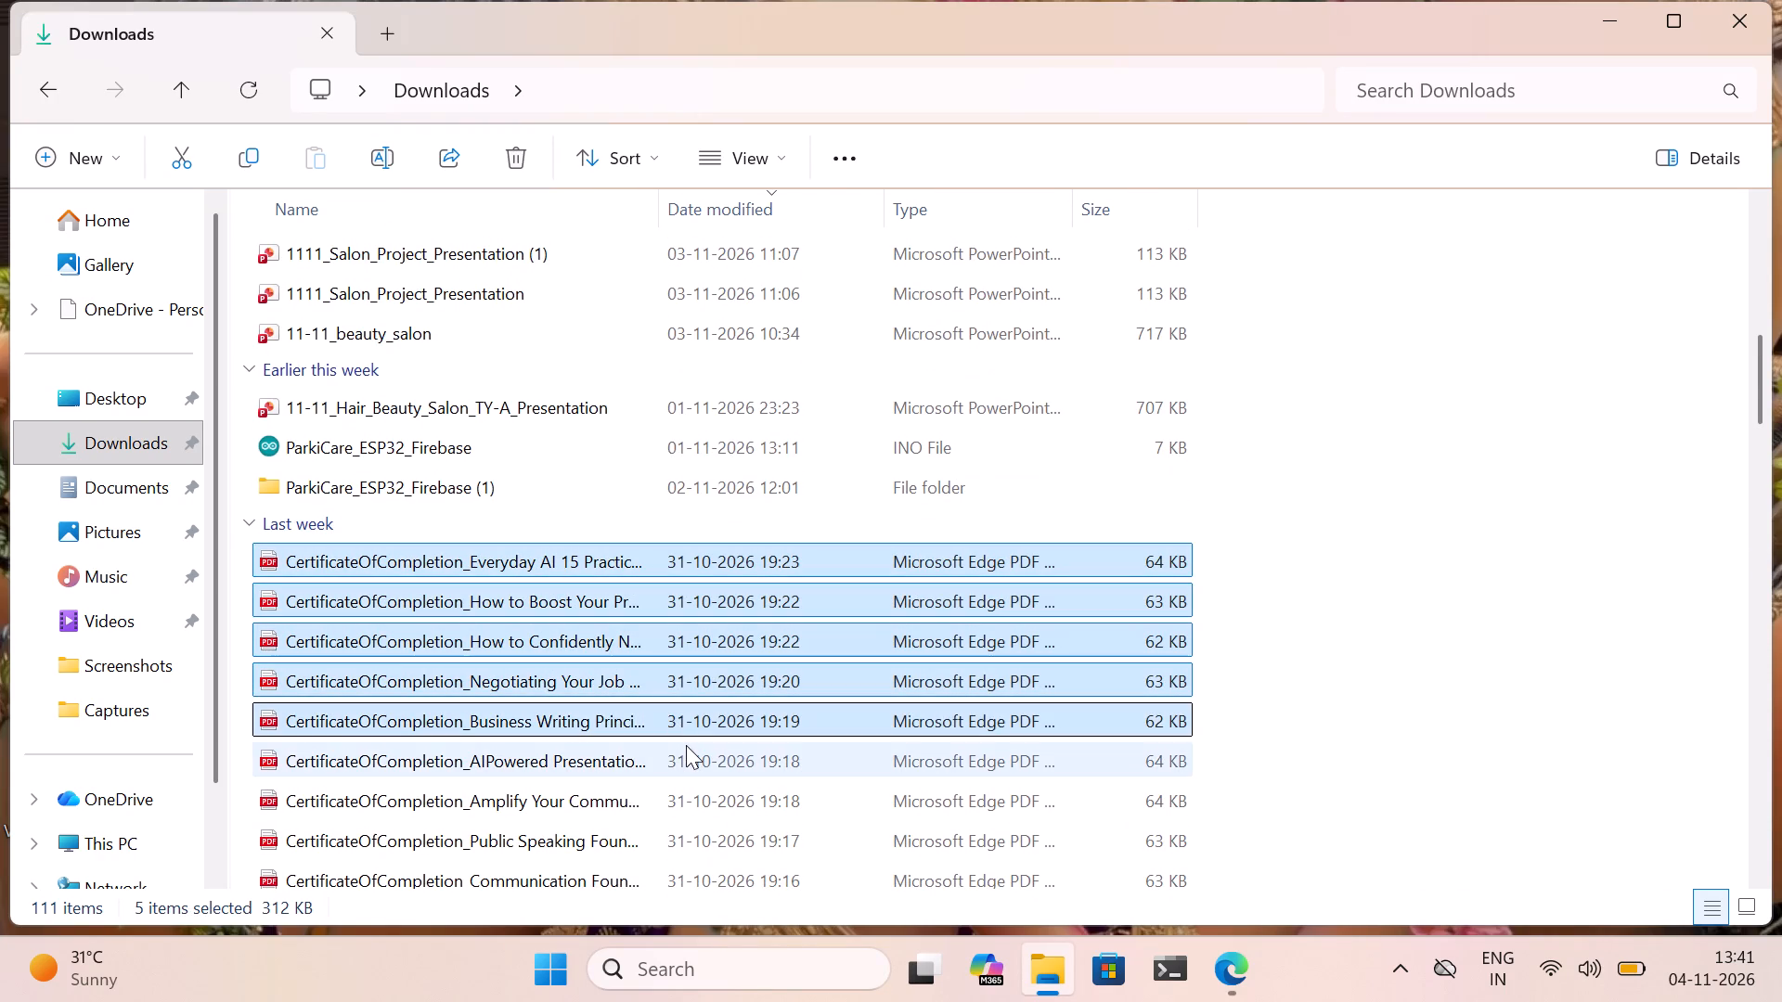
pyautogui.keyDown('ctrl'); pyautogui.click(686, 745); pyautogui.keyUp('ctrl')
pyautogui.keyDown('ctrl'); pyautogui.click(703, 779); pyautogui.keyUp('ctrl')
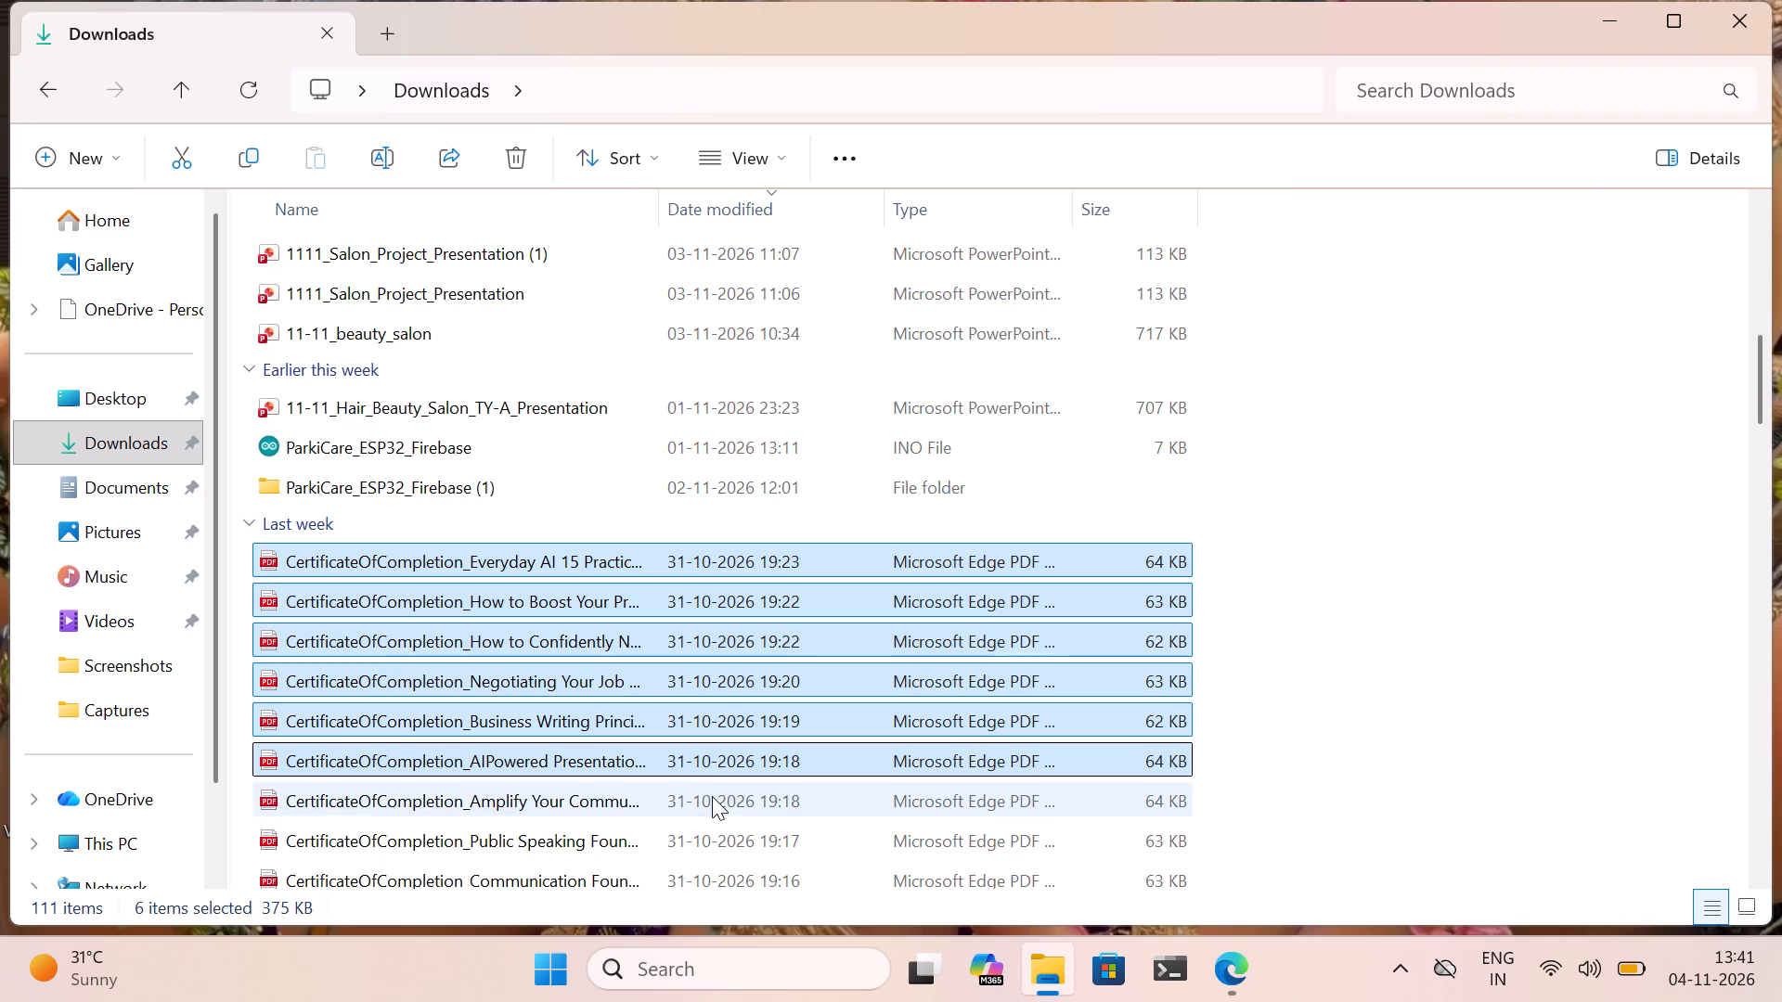
pyautogui.keyDown('ctrl'); pyautogui.click(712, 796); pyautogui.keyUp('ctrl')
pyautogui.keyDown('ctrl'); pyautogui.click(725, 841); pyautogui.keyUp('ctrl')
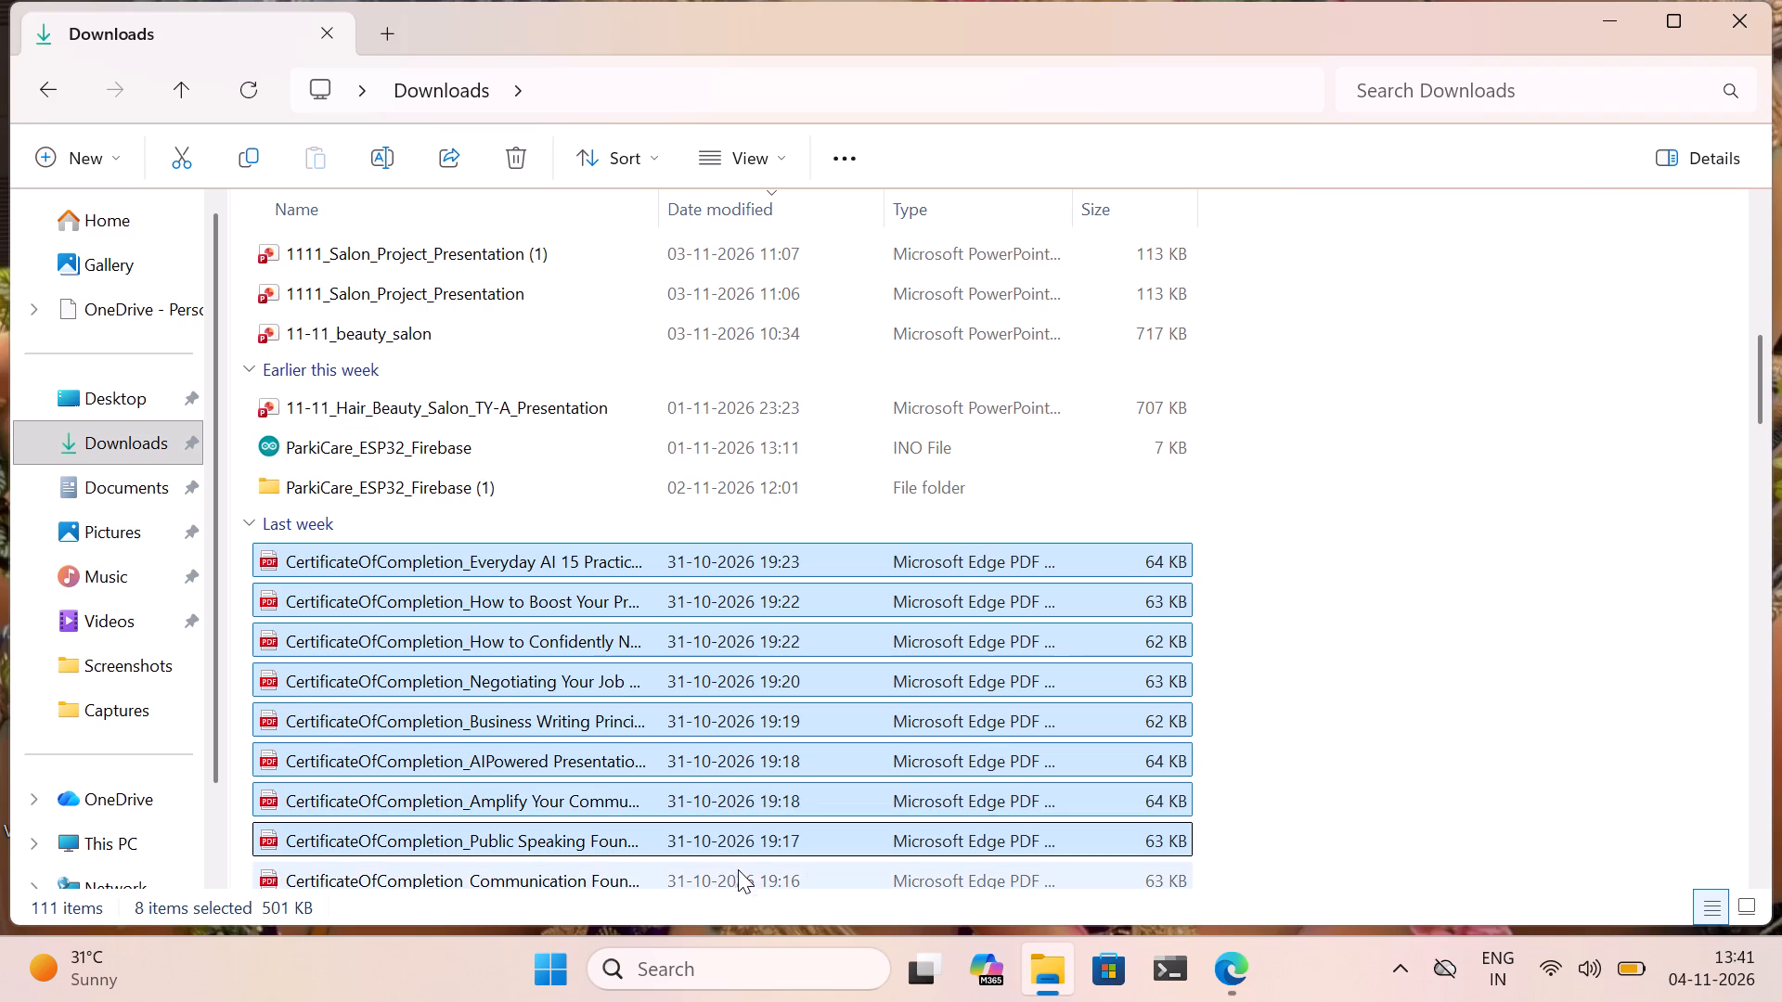
pyautogui.keyDown('ctrl'); pyautogui.click(742, 873); pyautogui.keyUp('ctrl')
pyautogui.scroll(-2, 742, 873)
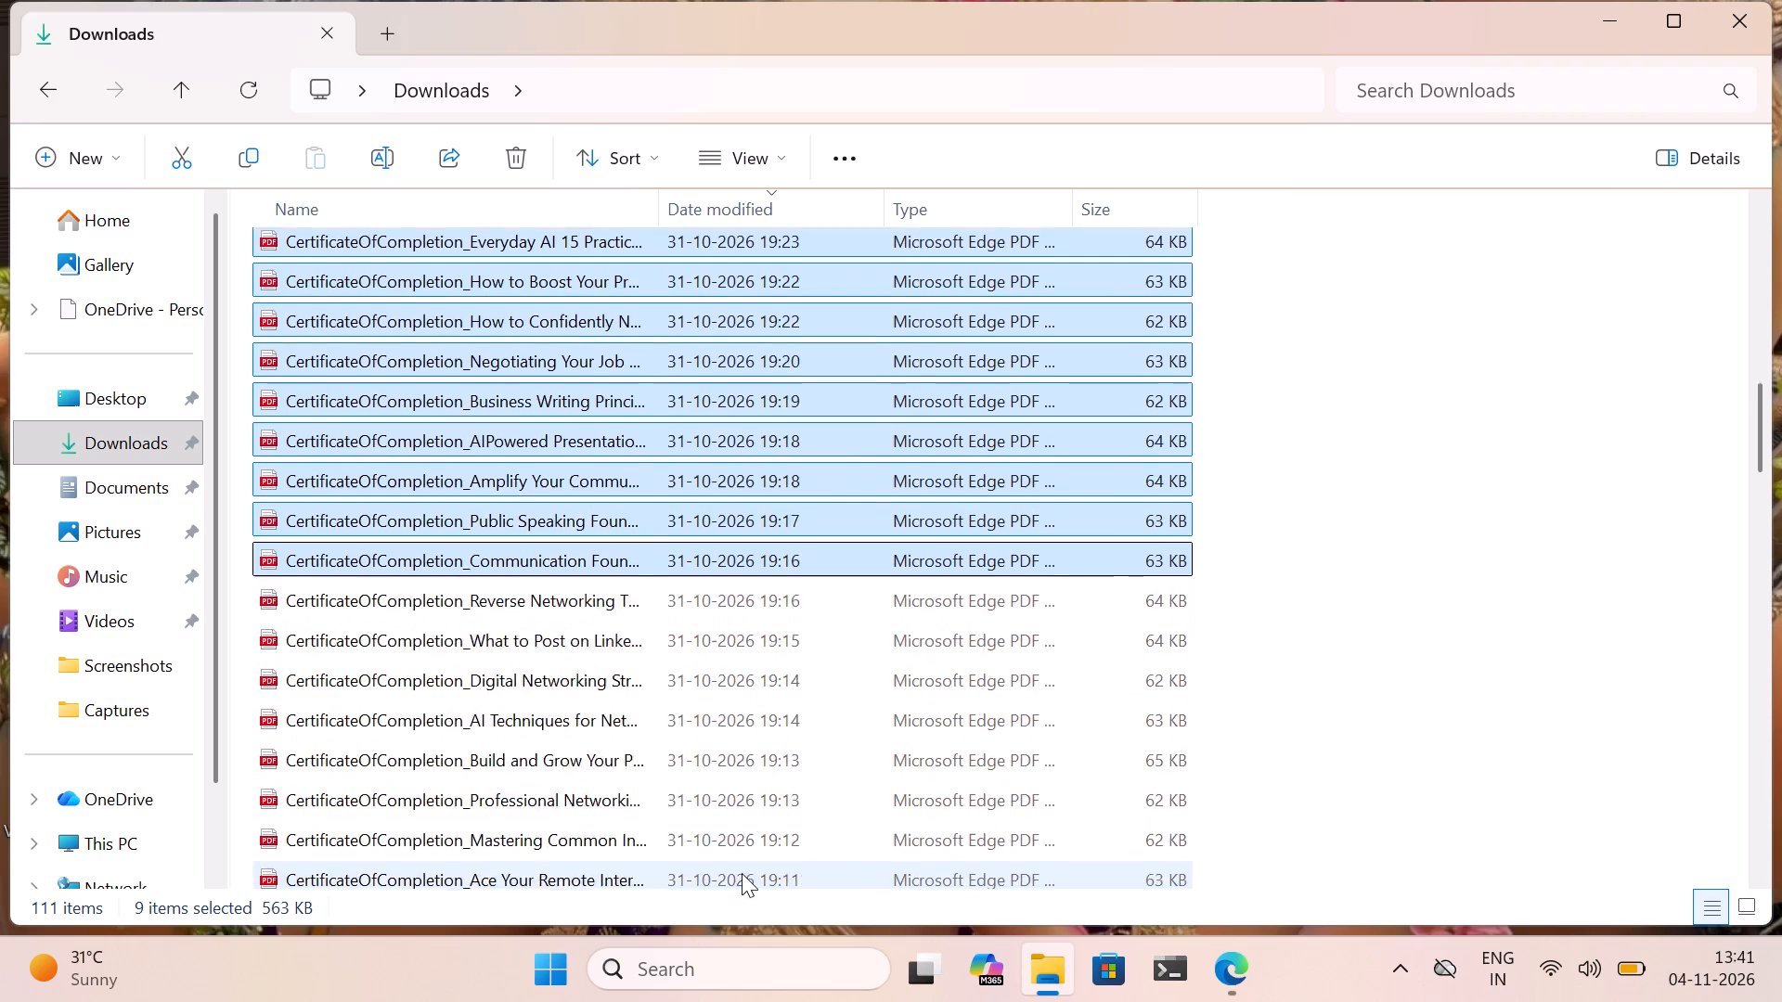
pyautogui.scroll(-2, 742, 873)
pyautogui.scroll(8, 742, 873)
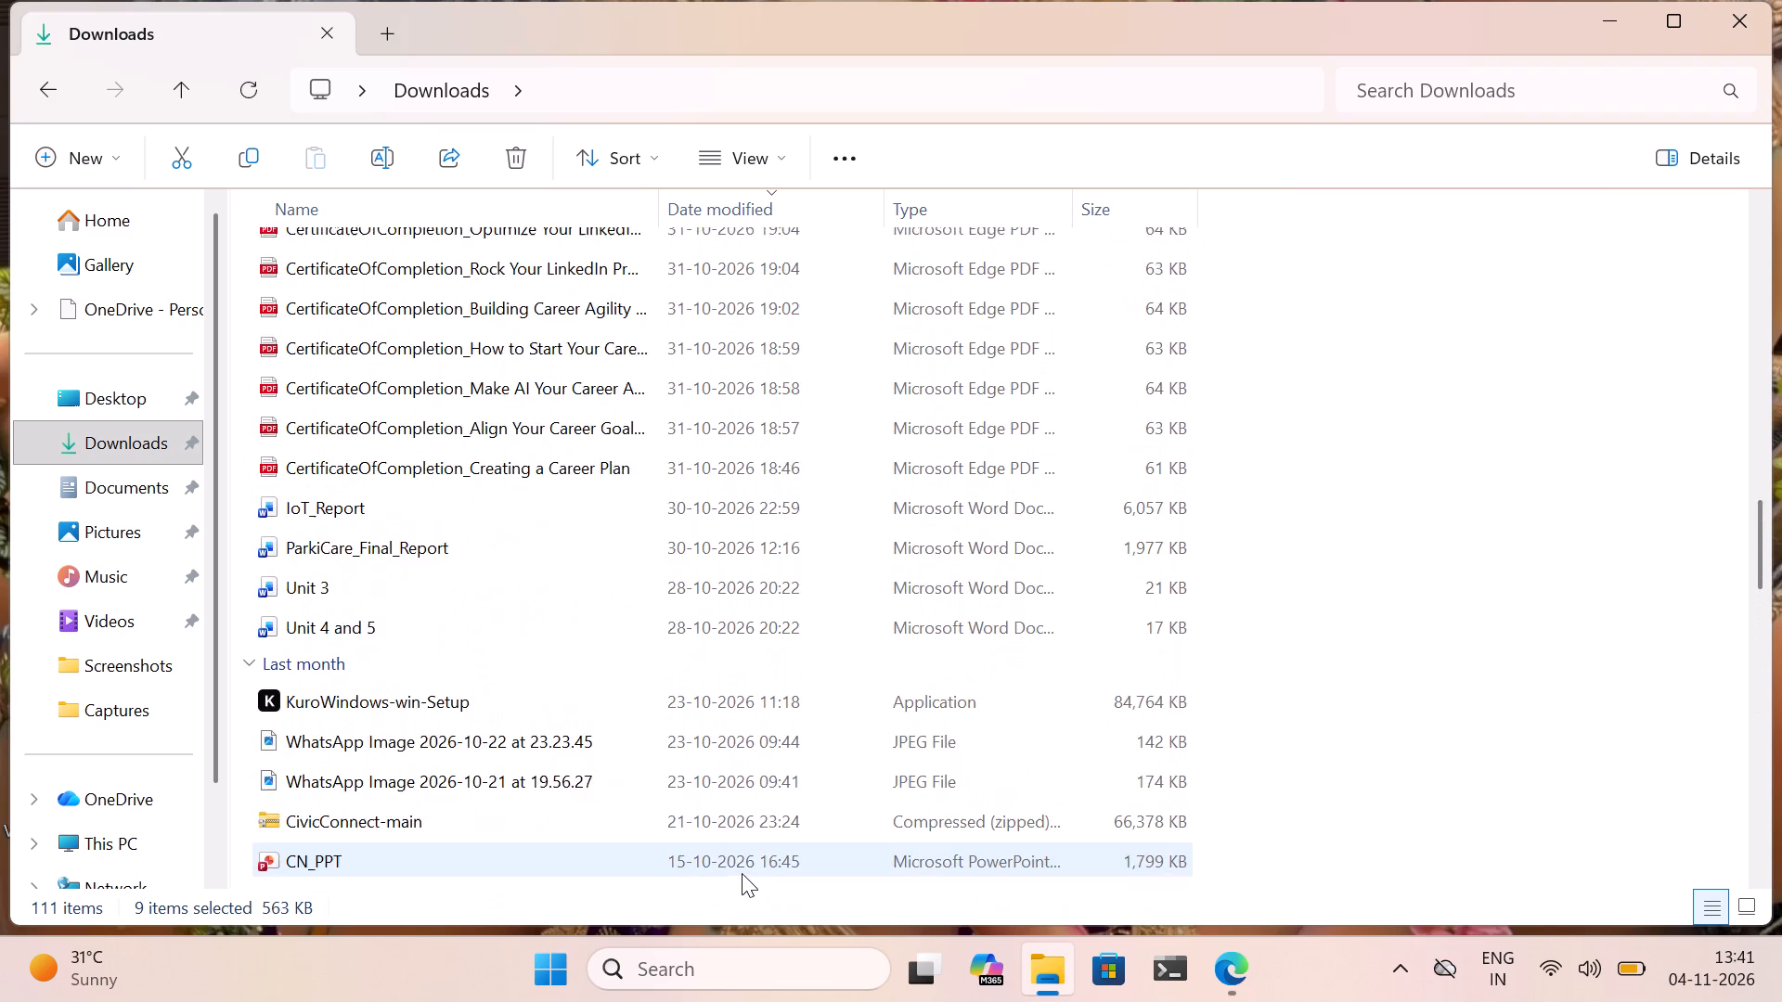
pyautogui.scroll(1, 742, 873)
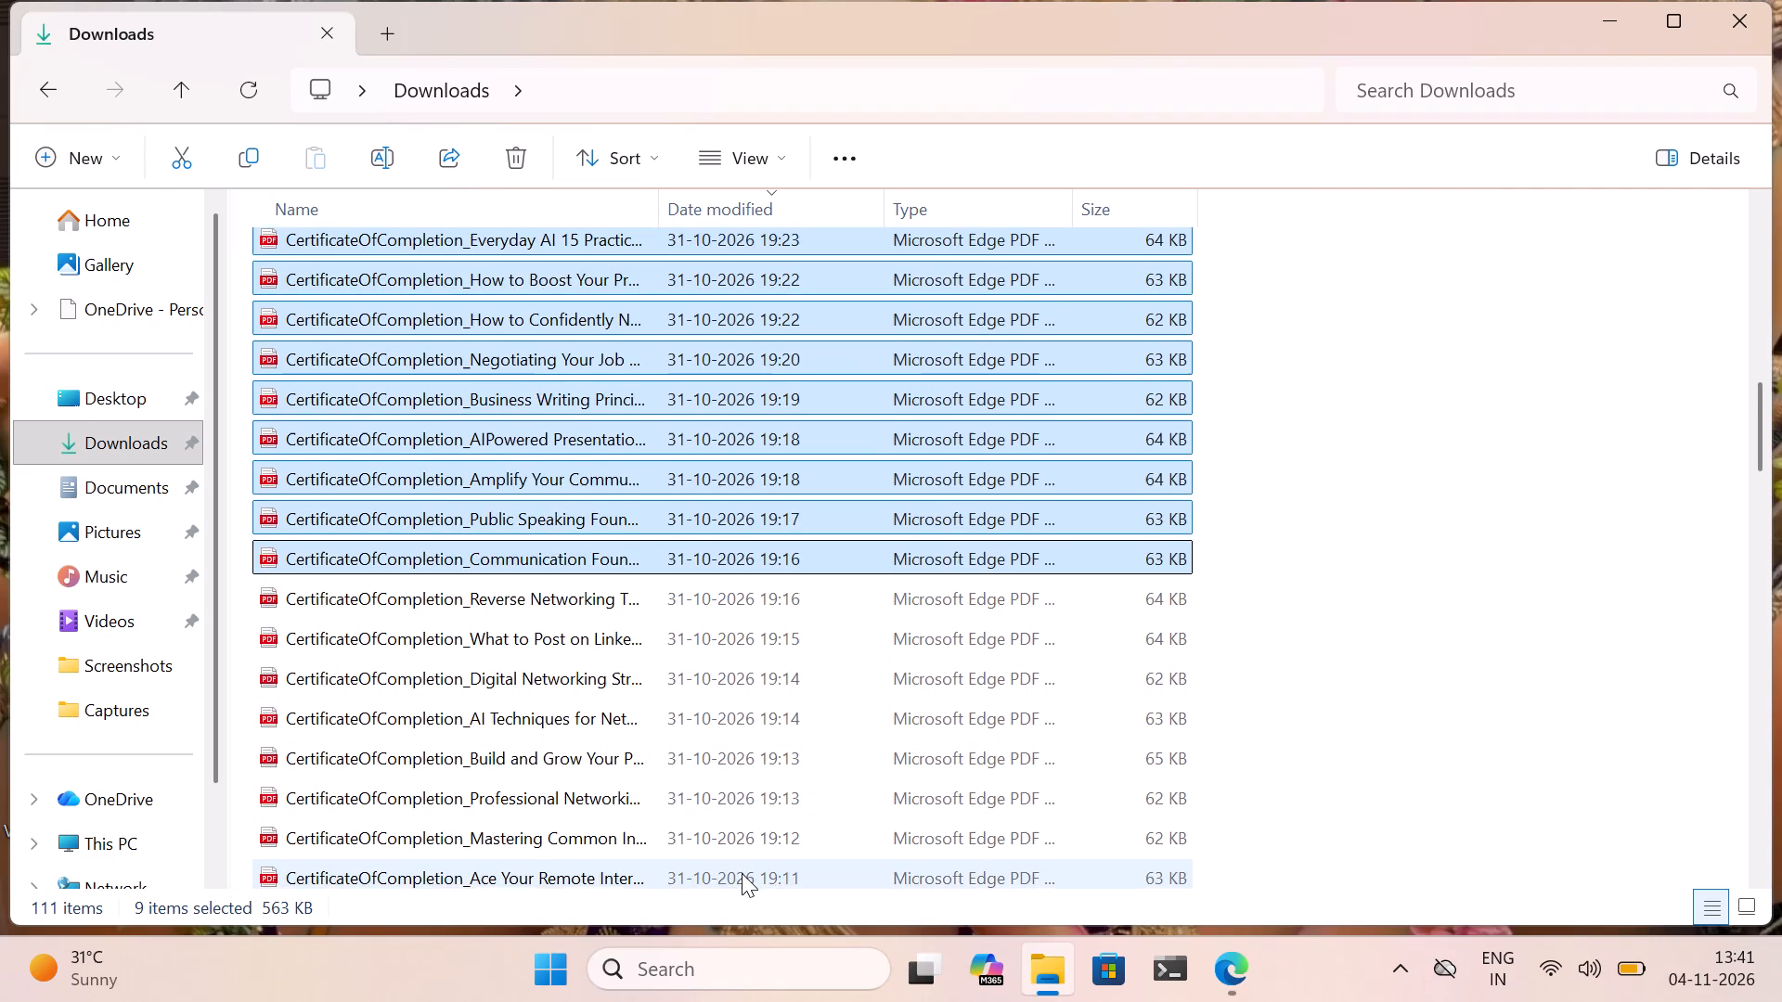
pyautogui.scroll(1, 742, 873)
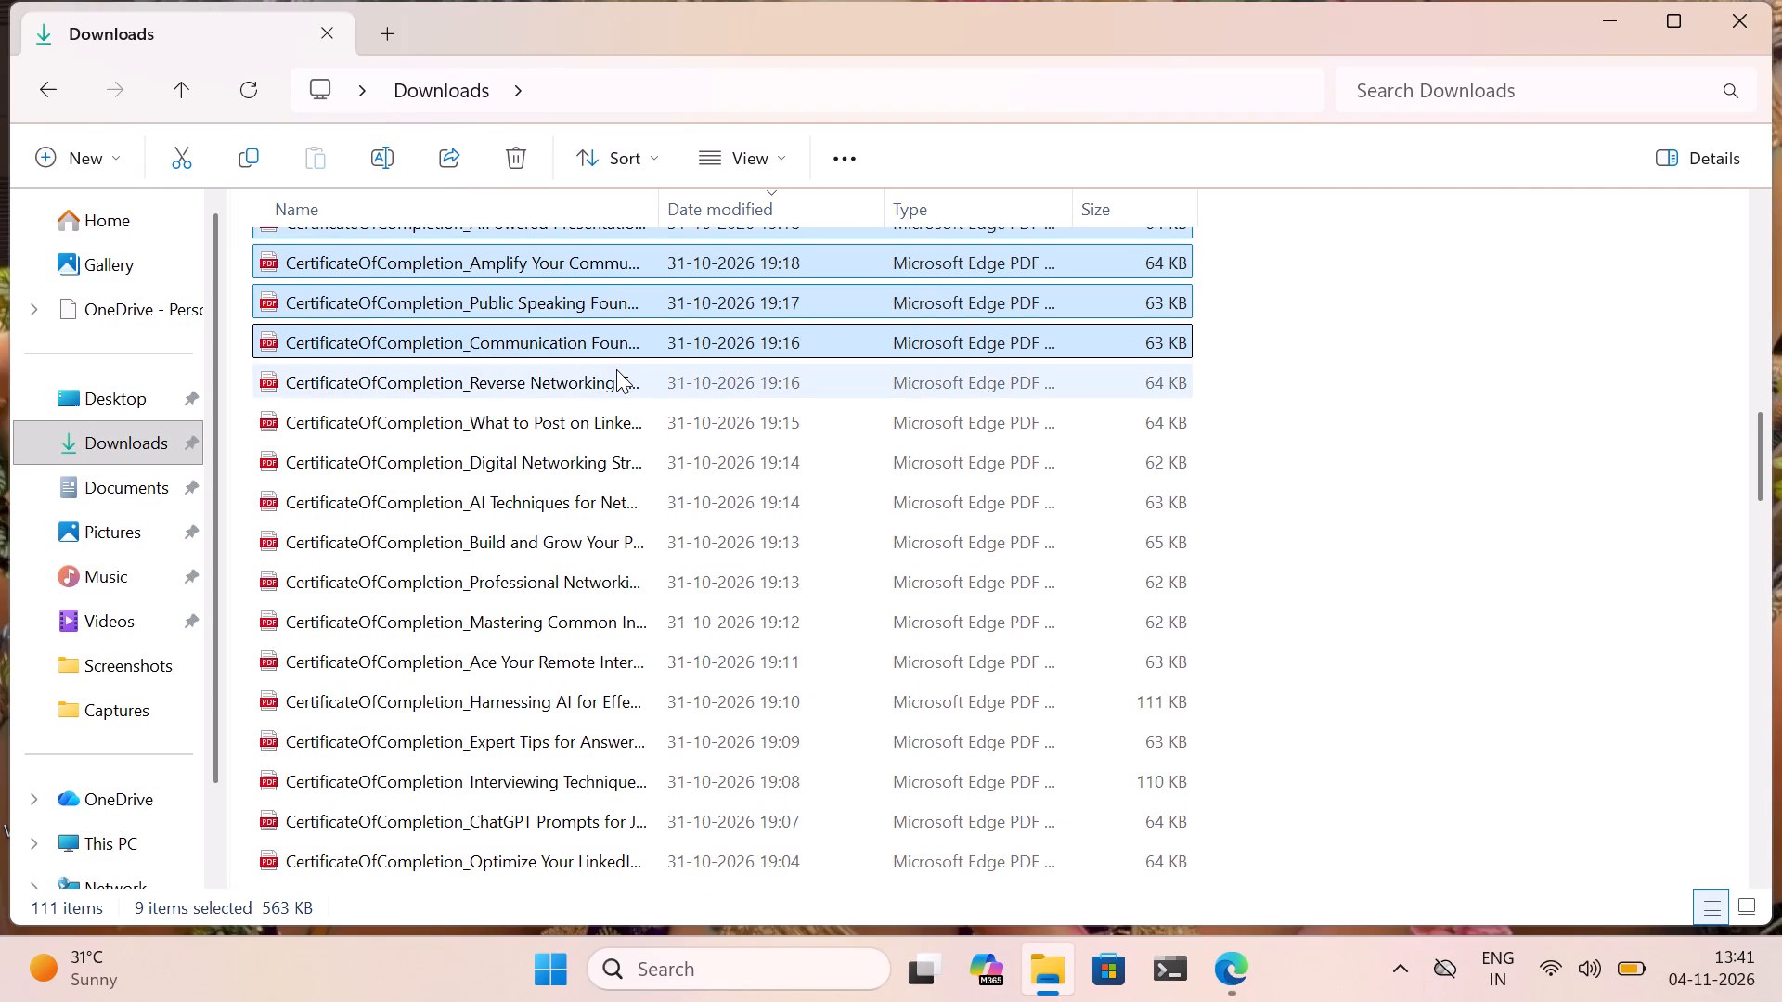
pyautogui.keyDown('ctrl'); pyautogui.click(616, 369); pyautogui.keyUp('ctrl')
pyautogui.keyDown('ctrl'); pyautogui.click(626, 404); pyautogui.keyUp('ctrl')
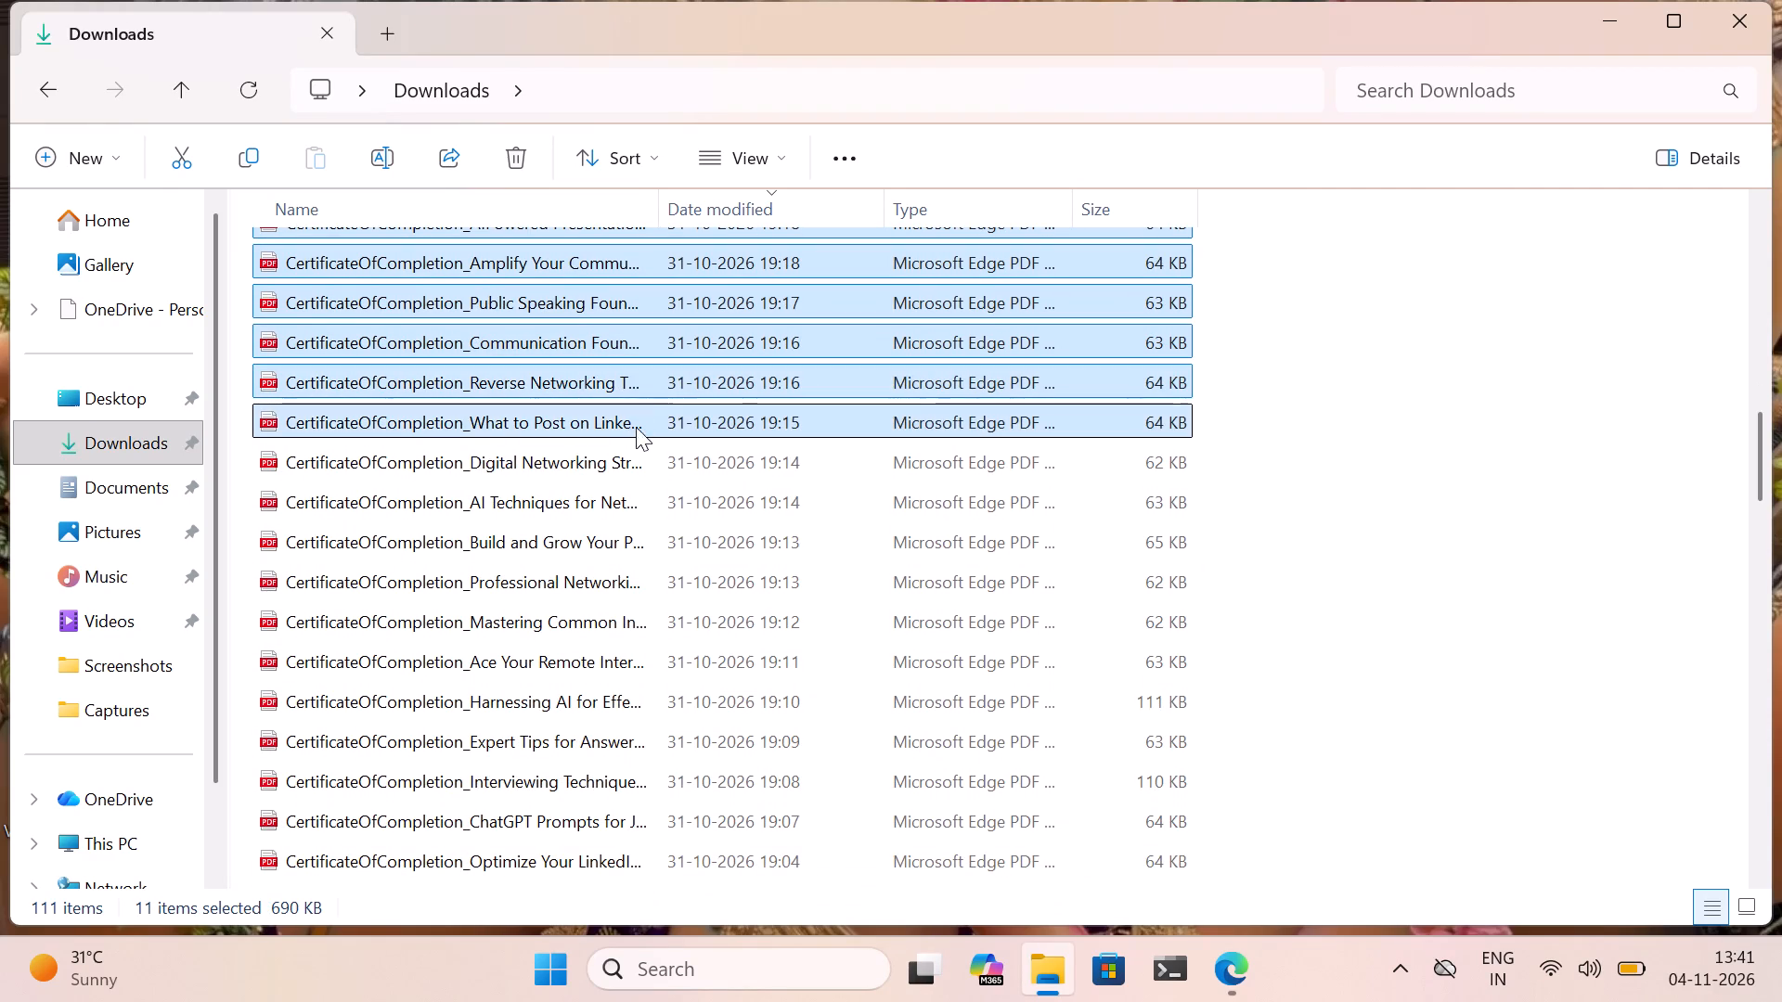
pyautogui.keyDown('ctrl'); pyautogui.click(646, 444); pyautogui.keyUp('ctrl')
pyautogui.keyDown('ctrl'); pyautogui.click(664, 488); pyautogui.keyUp('ctrl')
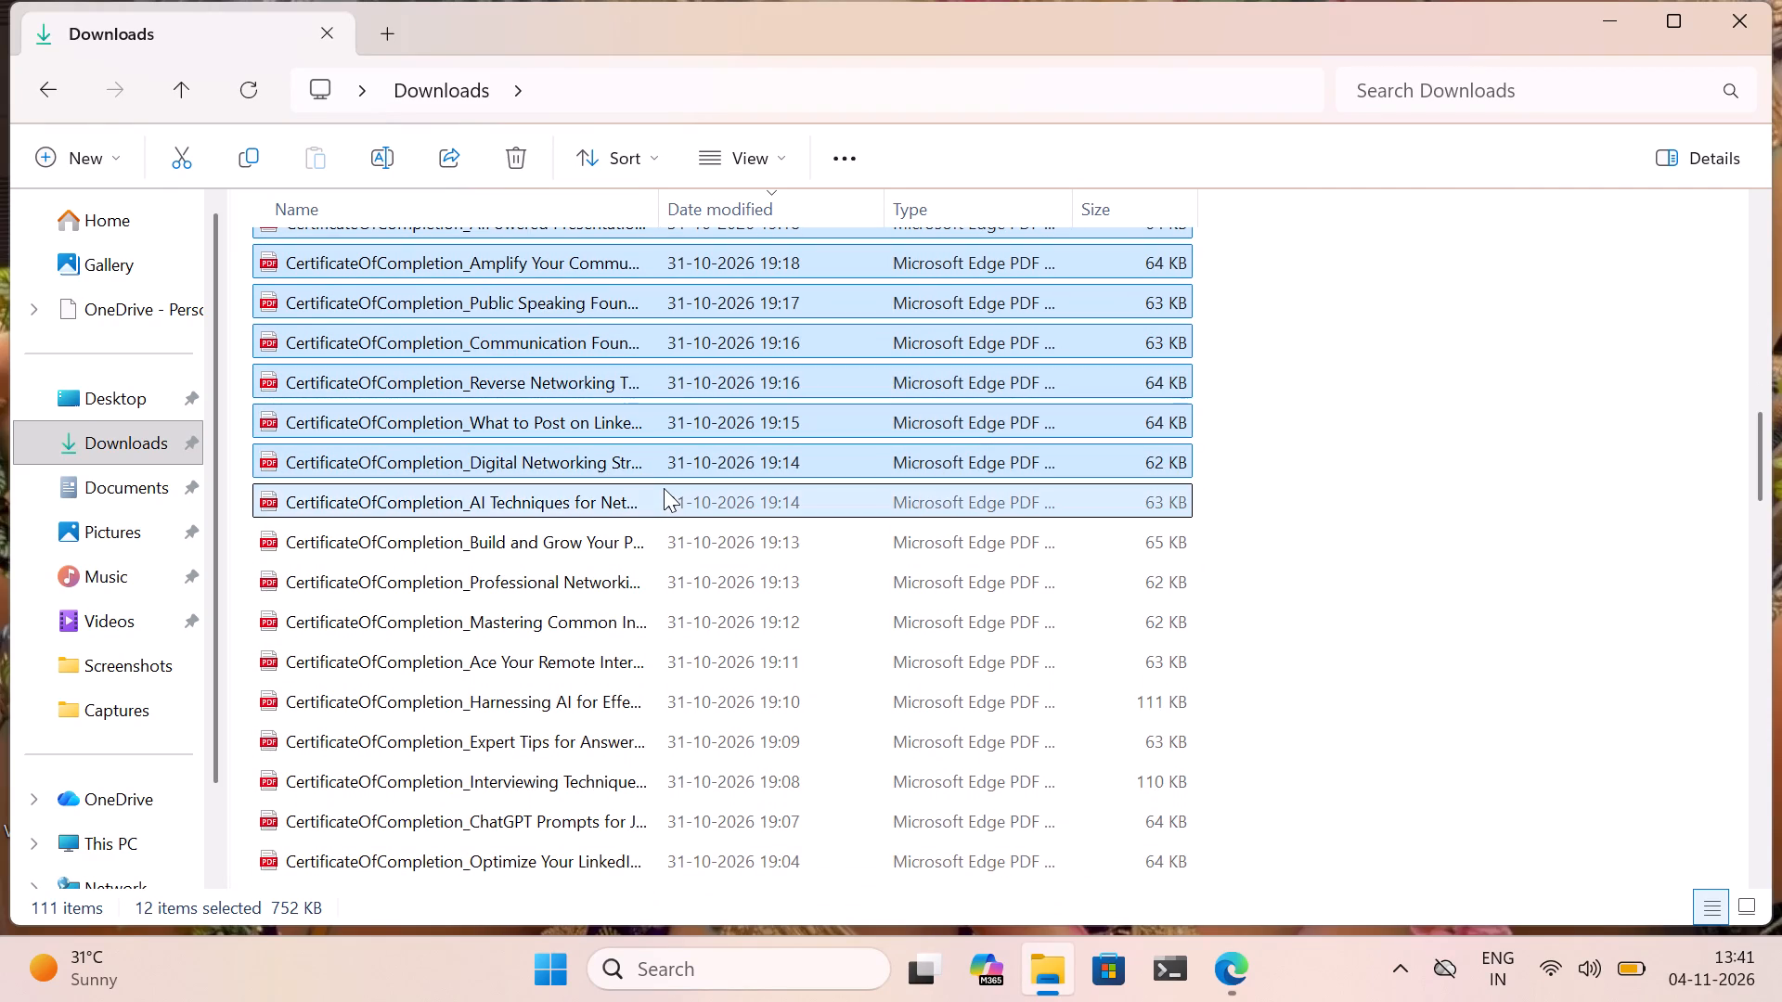
pyautogui.keyDown('ctrl'); pyautogui.click(690, 546); pyautogui.keyUp('ctrl')
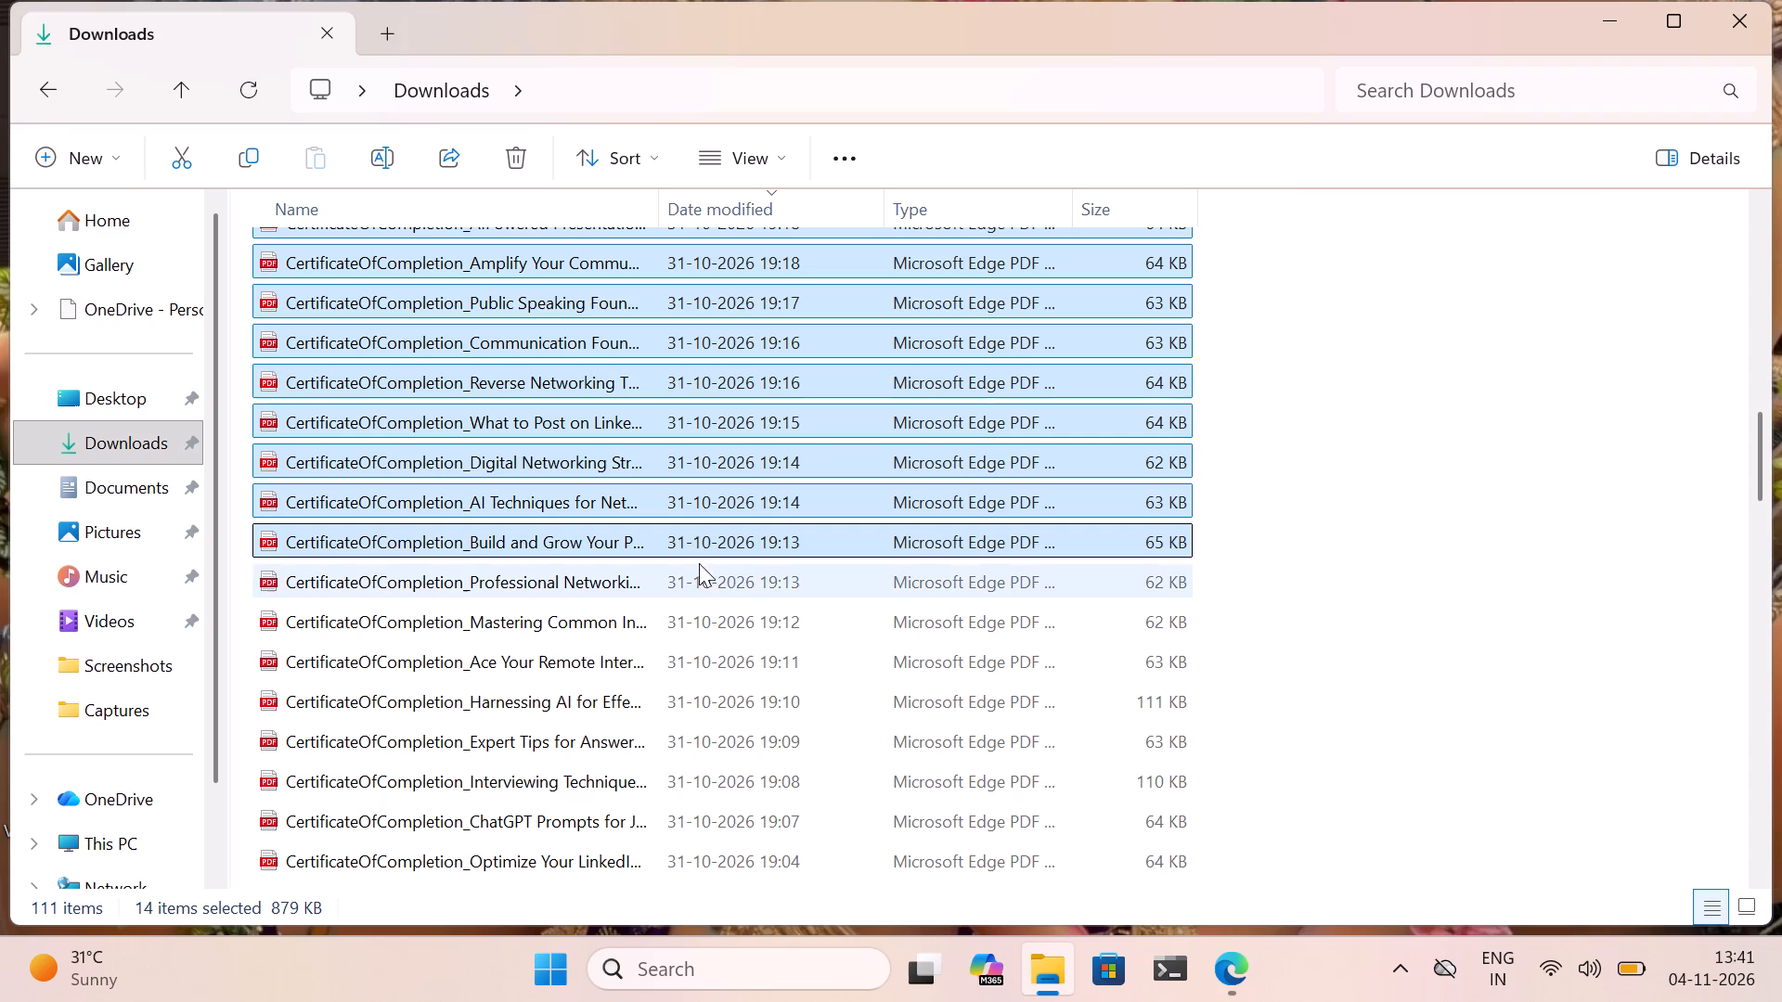
pyautogui.keyDown('ctrl'); pyautogui.click(704, 584); pyautogui.keyUp('ctrl')
pyautogui.keyDown('ctrl'); pyautogui.click(711, 623); pyautogui.keyUp('ctrl')
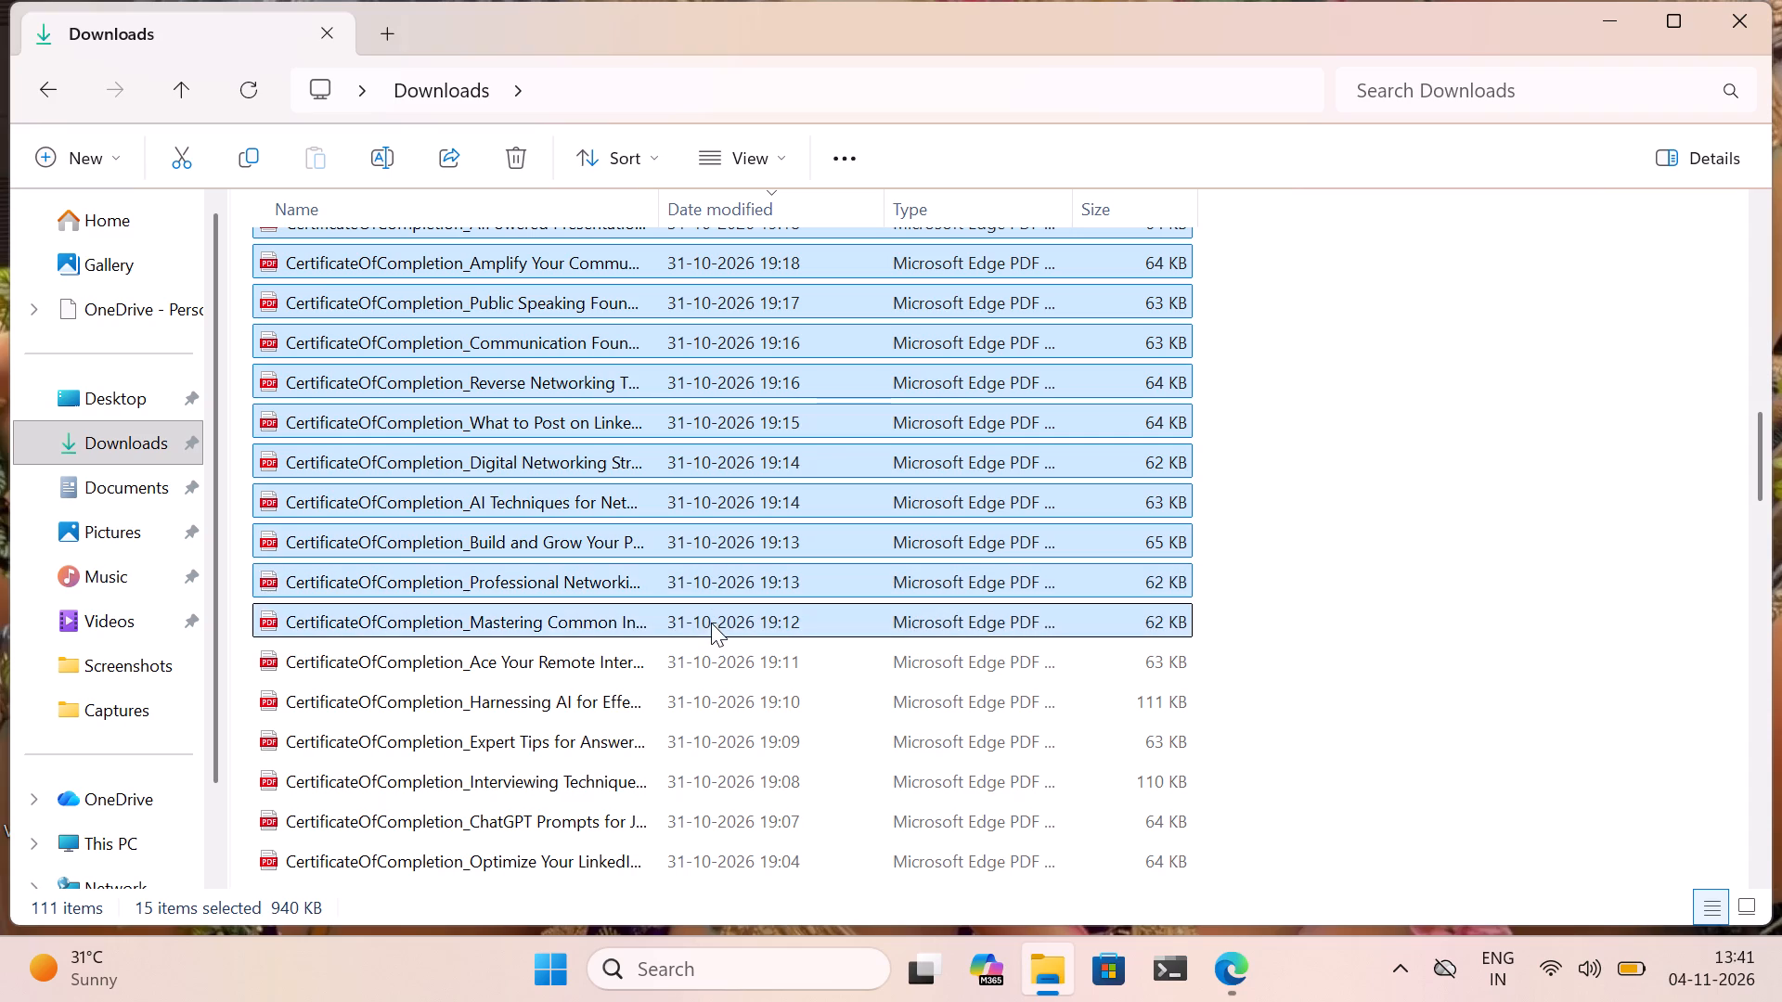
pyautogui.keyDown('ctrl'); pyautogui.click(717, 652); pyautogui.keyUp('ctrl')
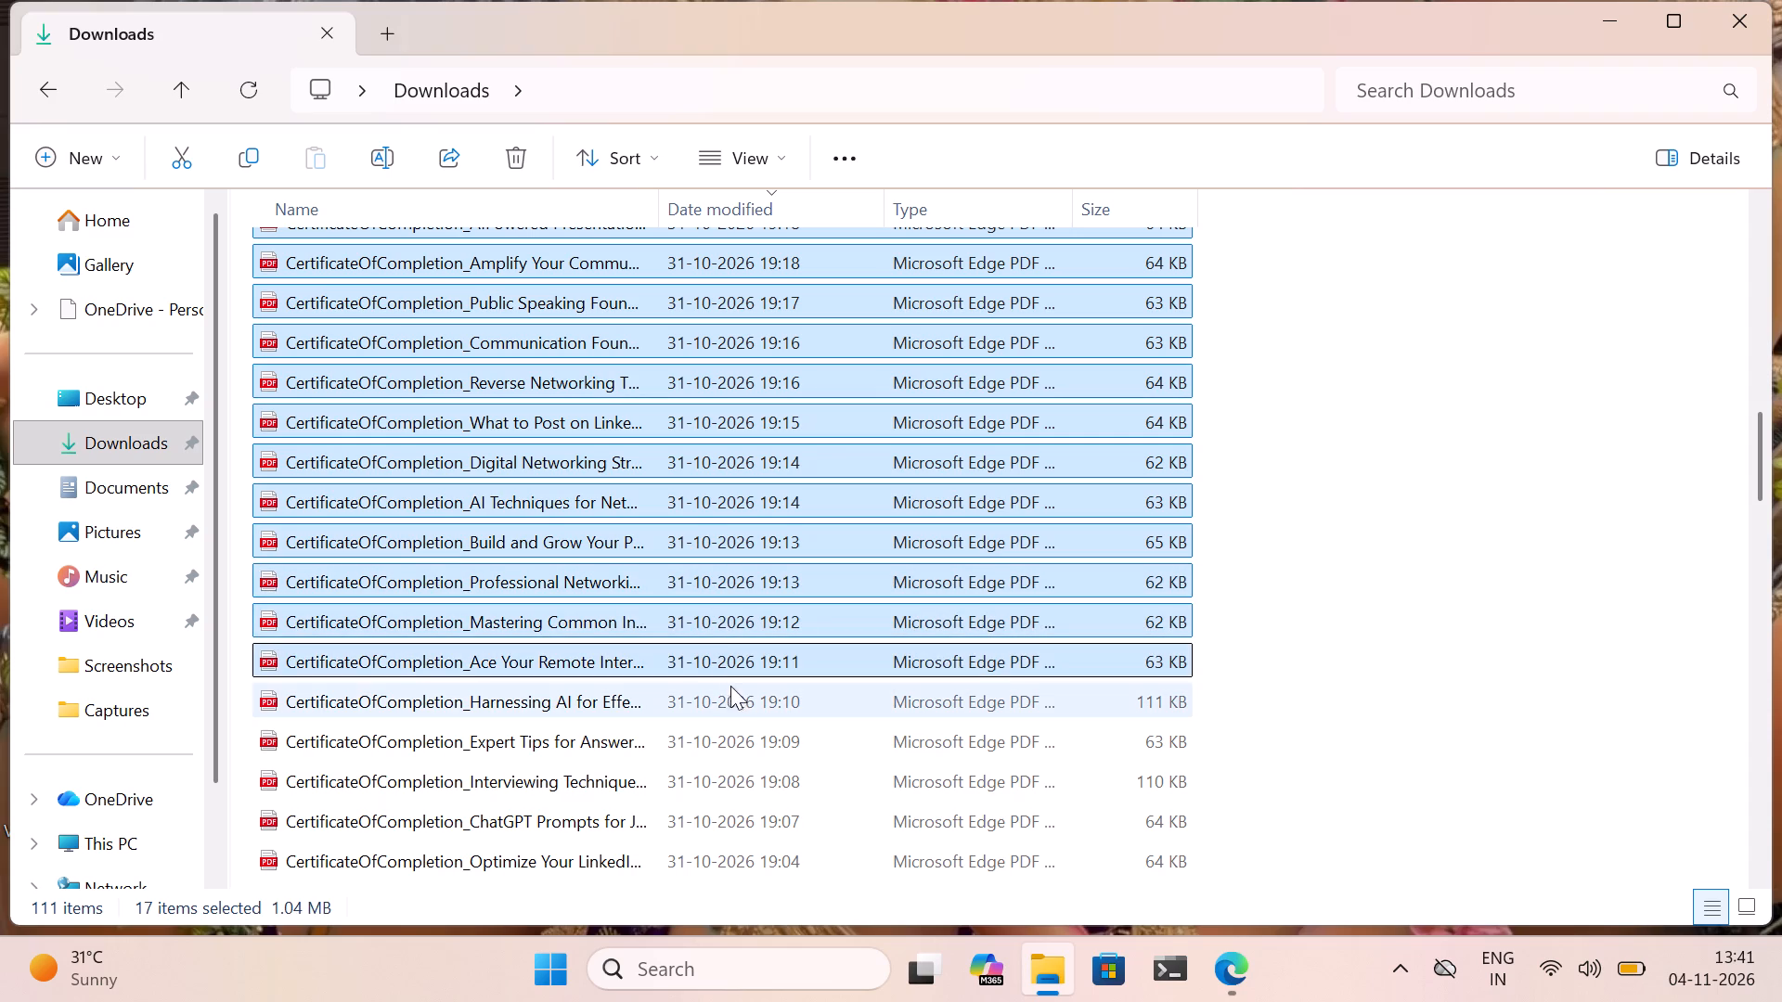
pyautogui.keyDown('ctrl'); pyautogui.click(737, 697); pyautogui.keyUp('ctrl')
pyautogui.keyDown('ctrl'); pyautogui.click(751, 729); pyautogui.keyUp('ctrl')
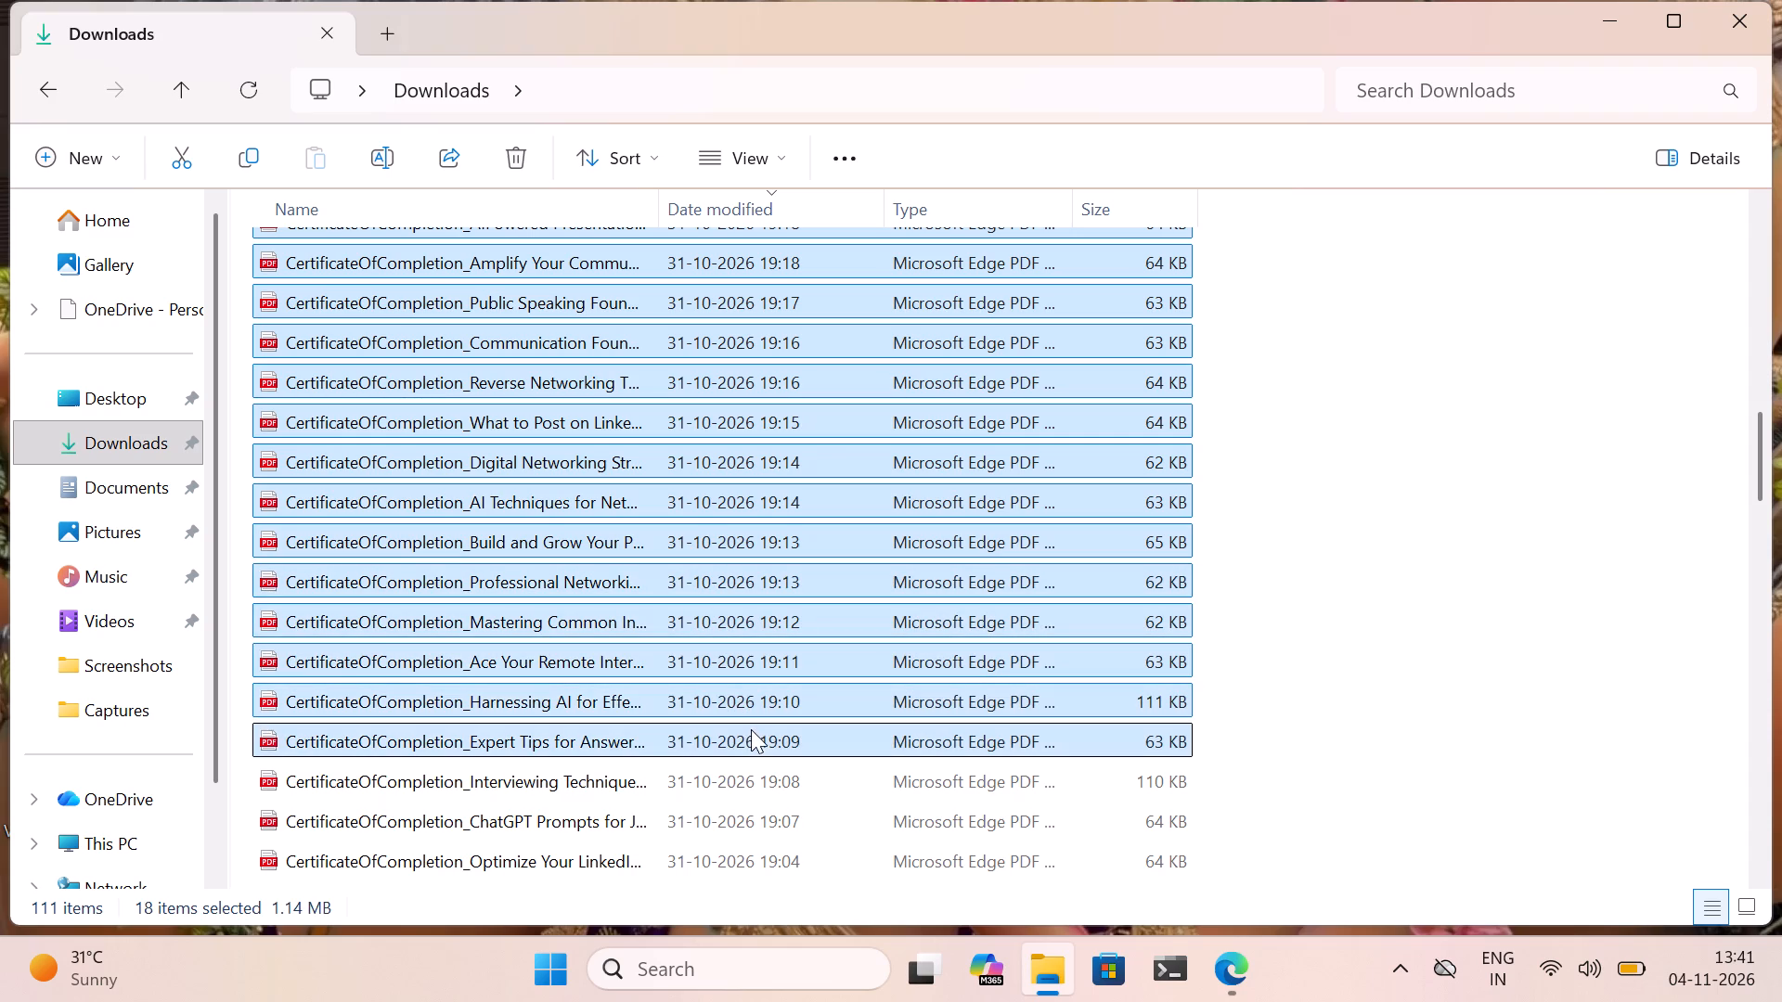
pyautogui.keyDown('ctrl'); pyautogui.click(769, 771); pyautogui.keyUp('ctrl')
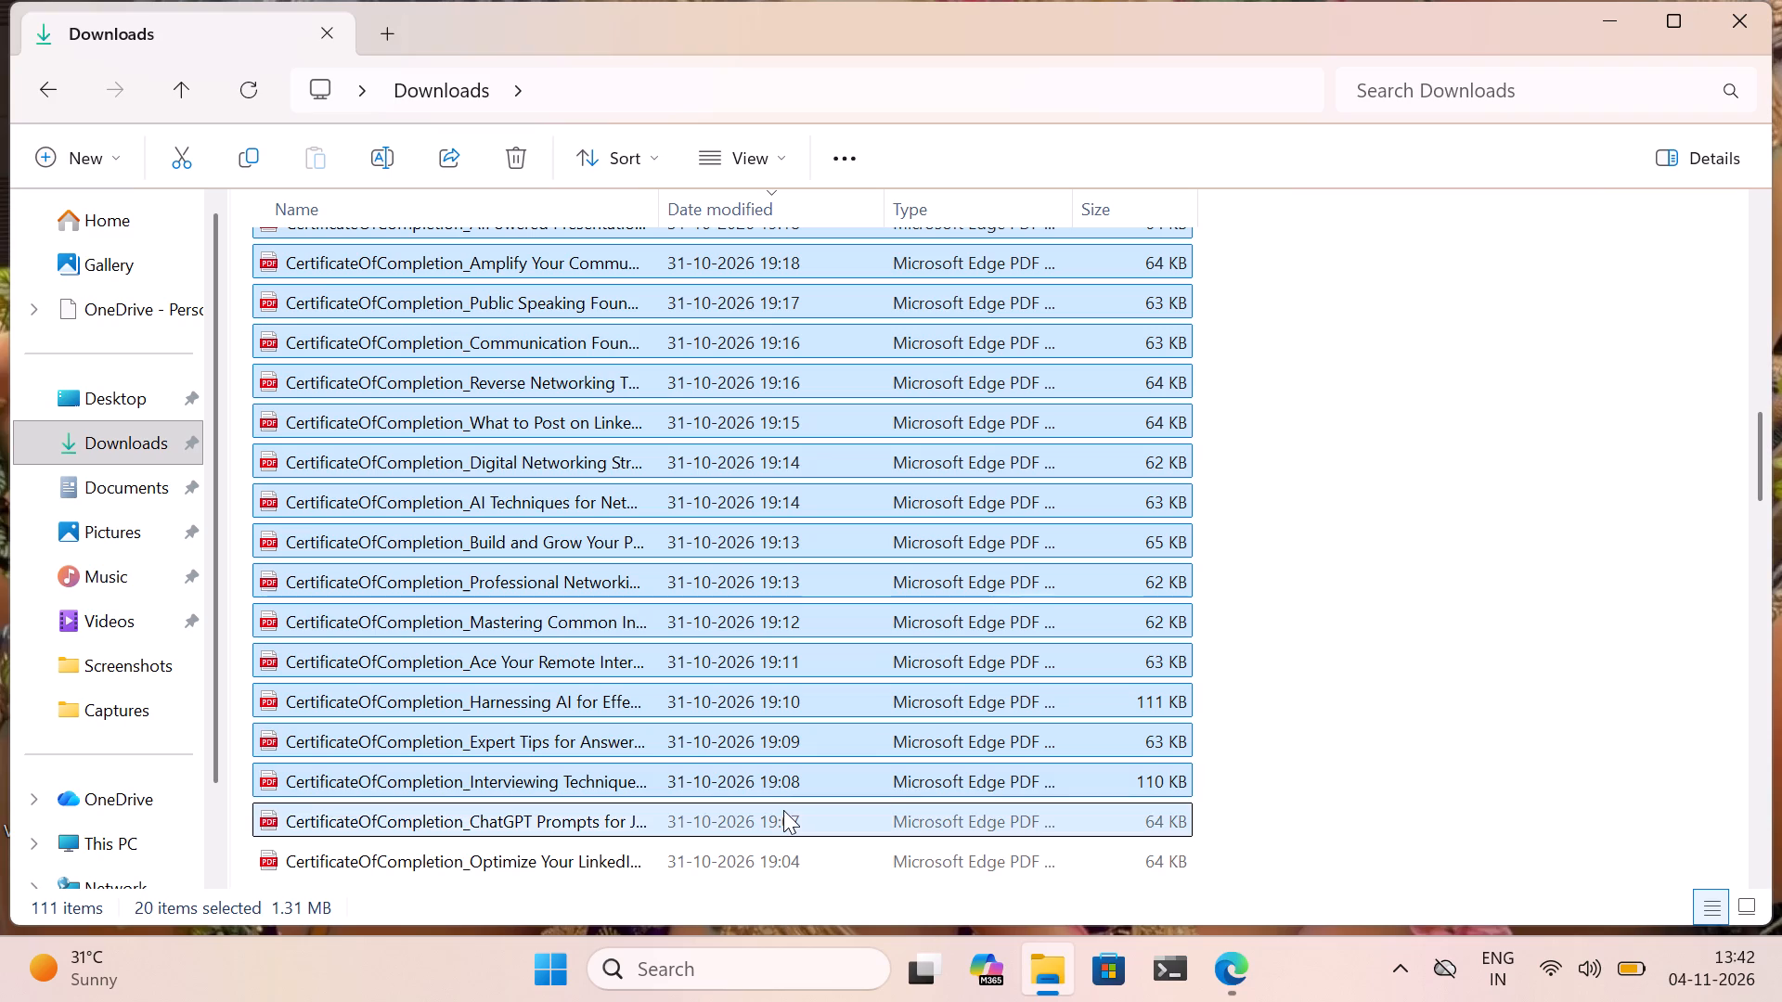
pyautogui.keyDown('ctrl'); pyautogui.click(783, 810); pyautogui.keyUp('ctrl')
pyautogui.keyDown('ctrl'); pyautogui.click(806, 844); pyautogui.keyUp('ctrl')
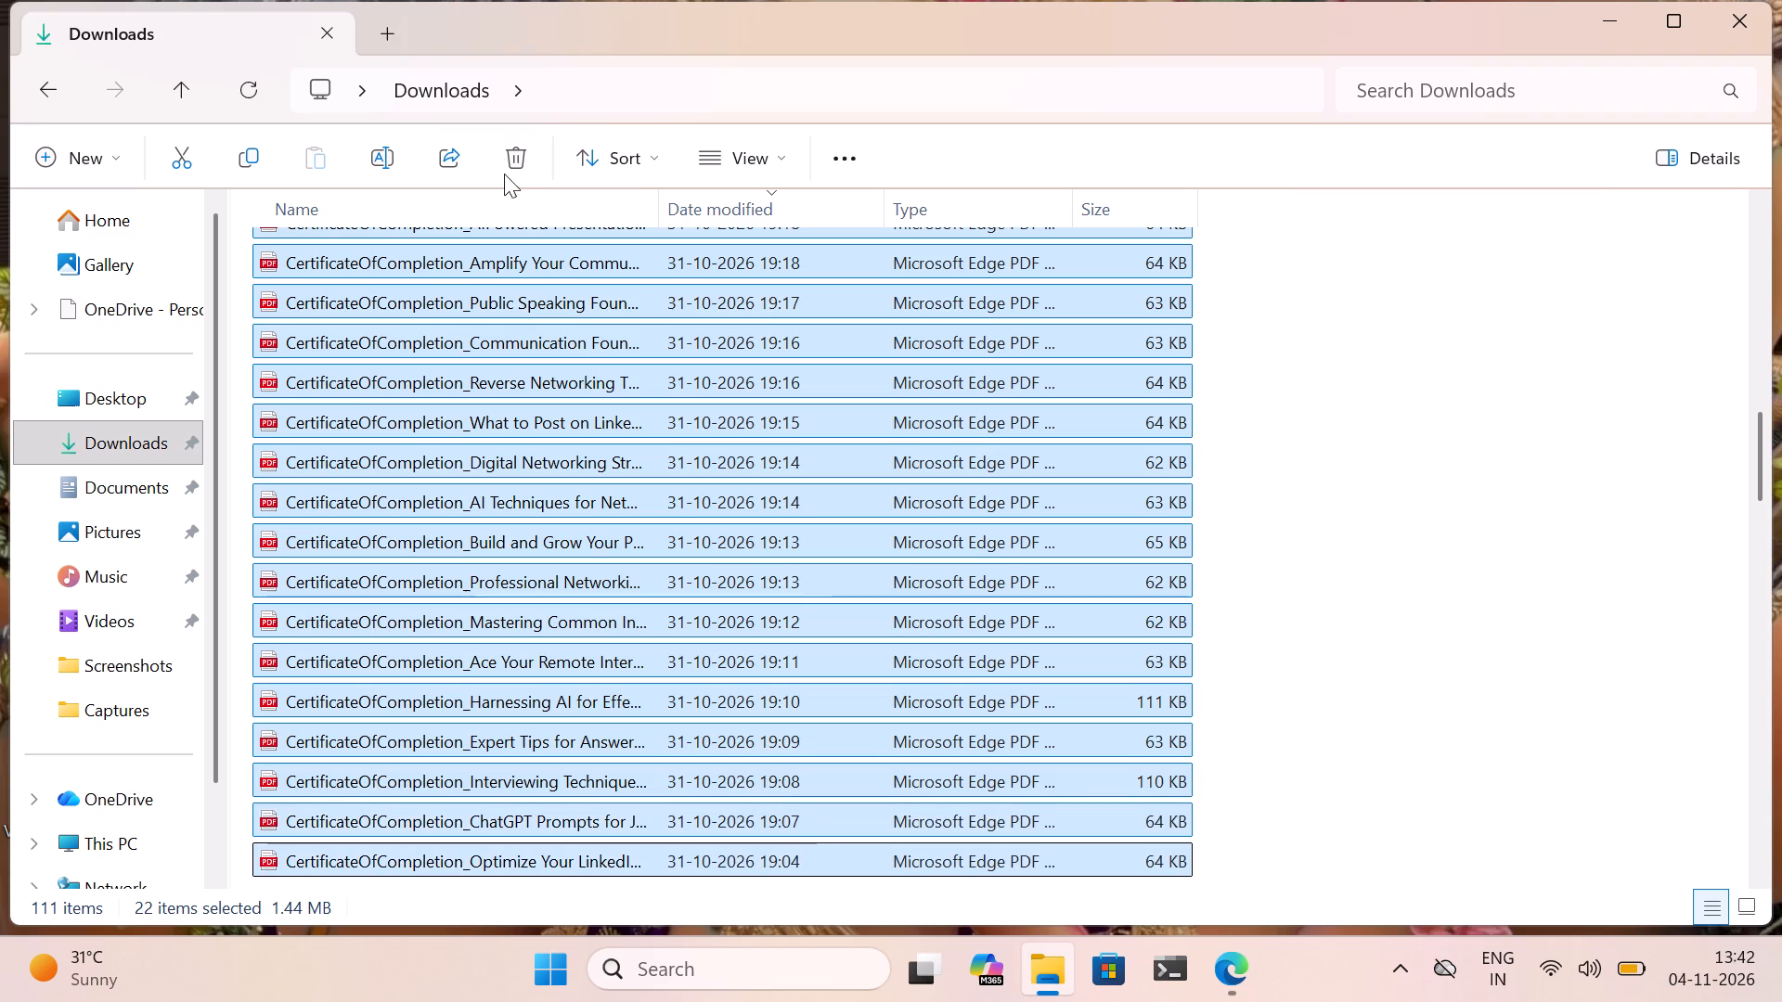
pyautogui.click(515, 153)
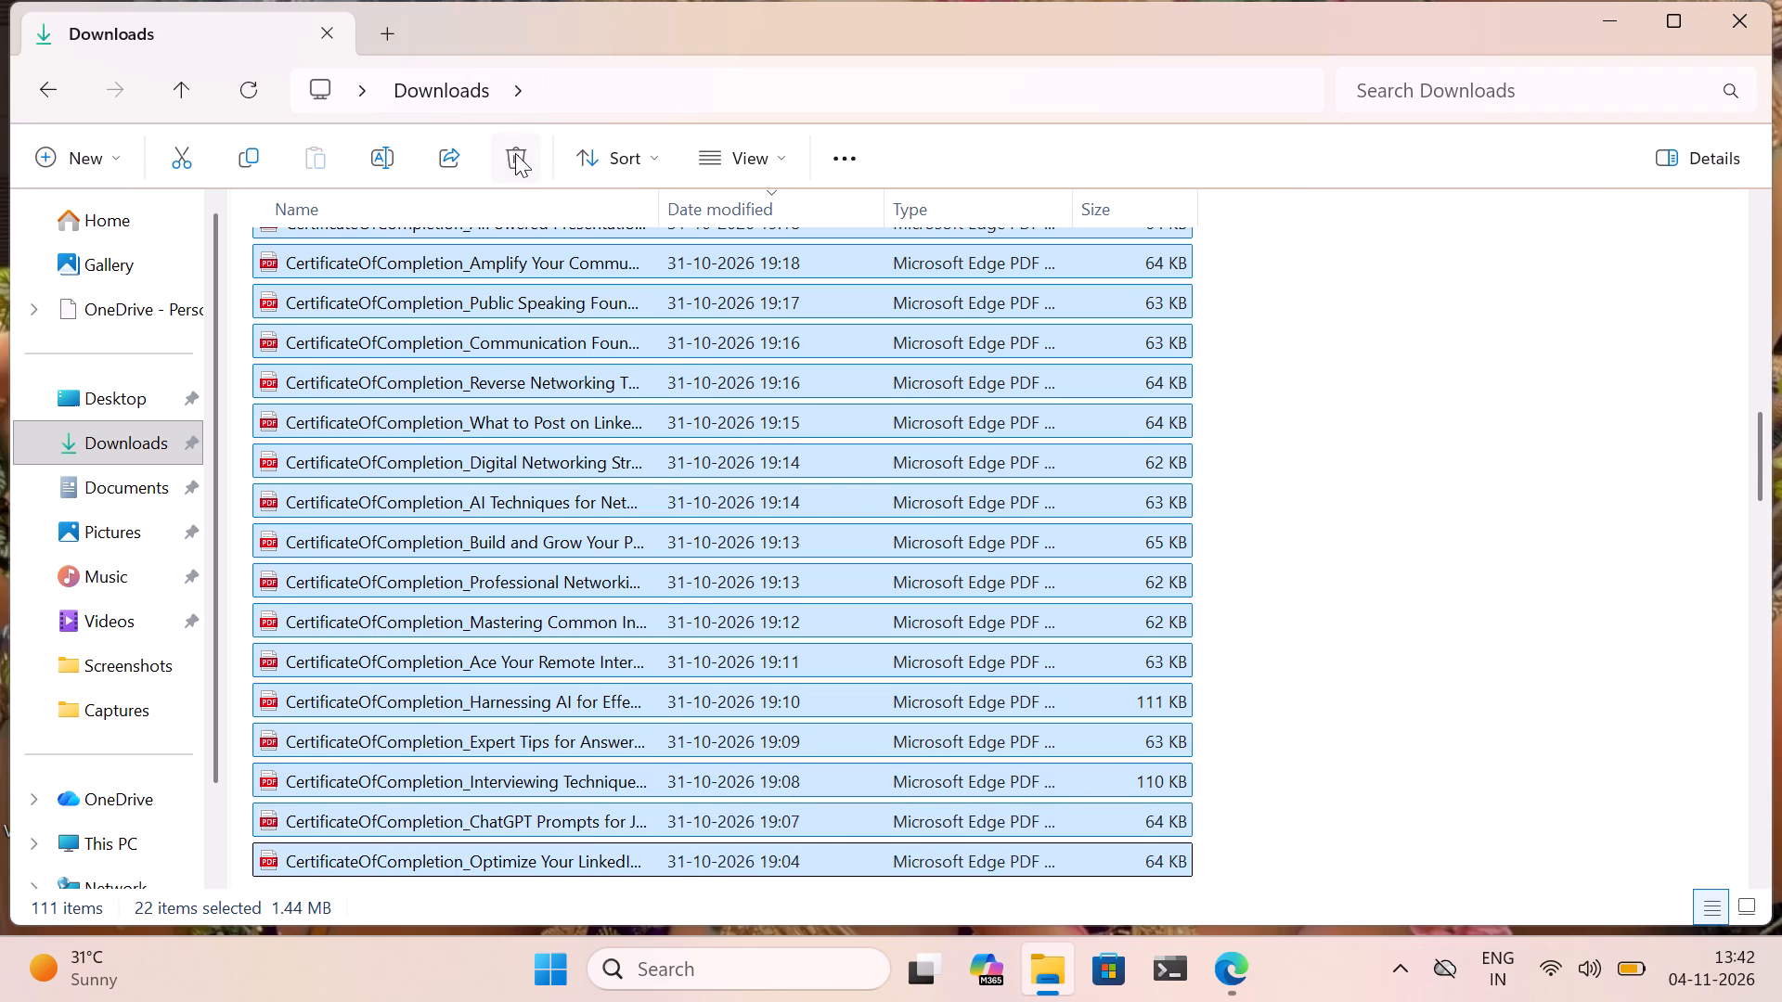
# Open the Smart_Loan_Repayment_Prediction PowerPoint presentation without the (1) suffix from the Downloads folder.
pyautogui.scroll(-4, 528, 589)
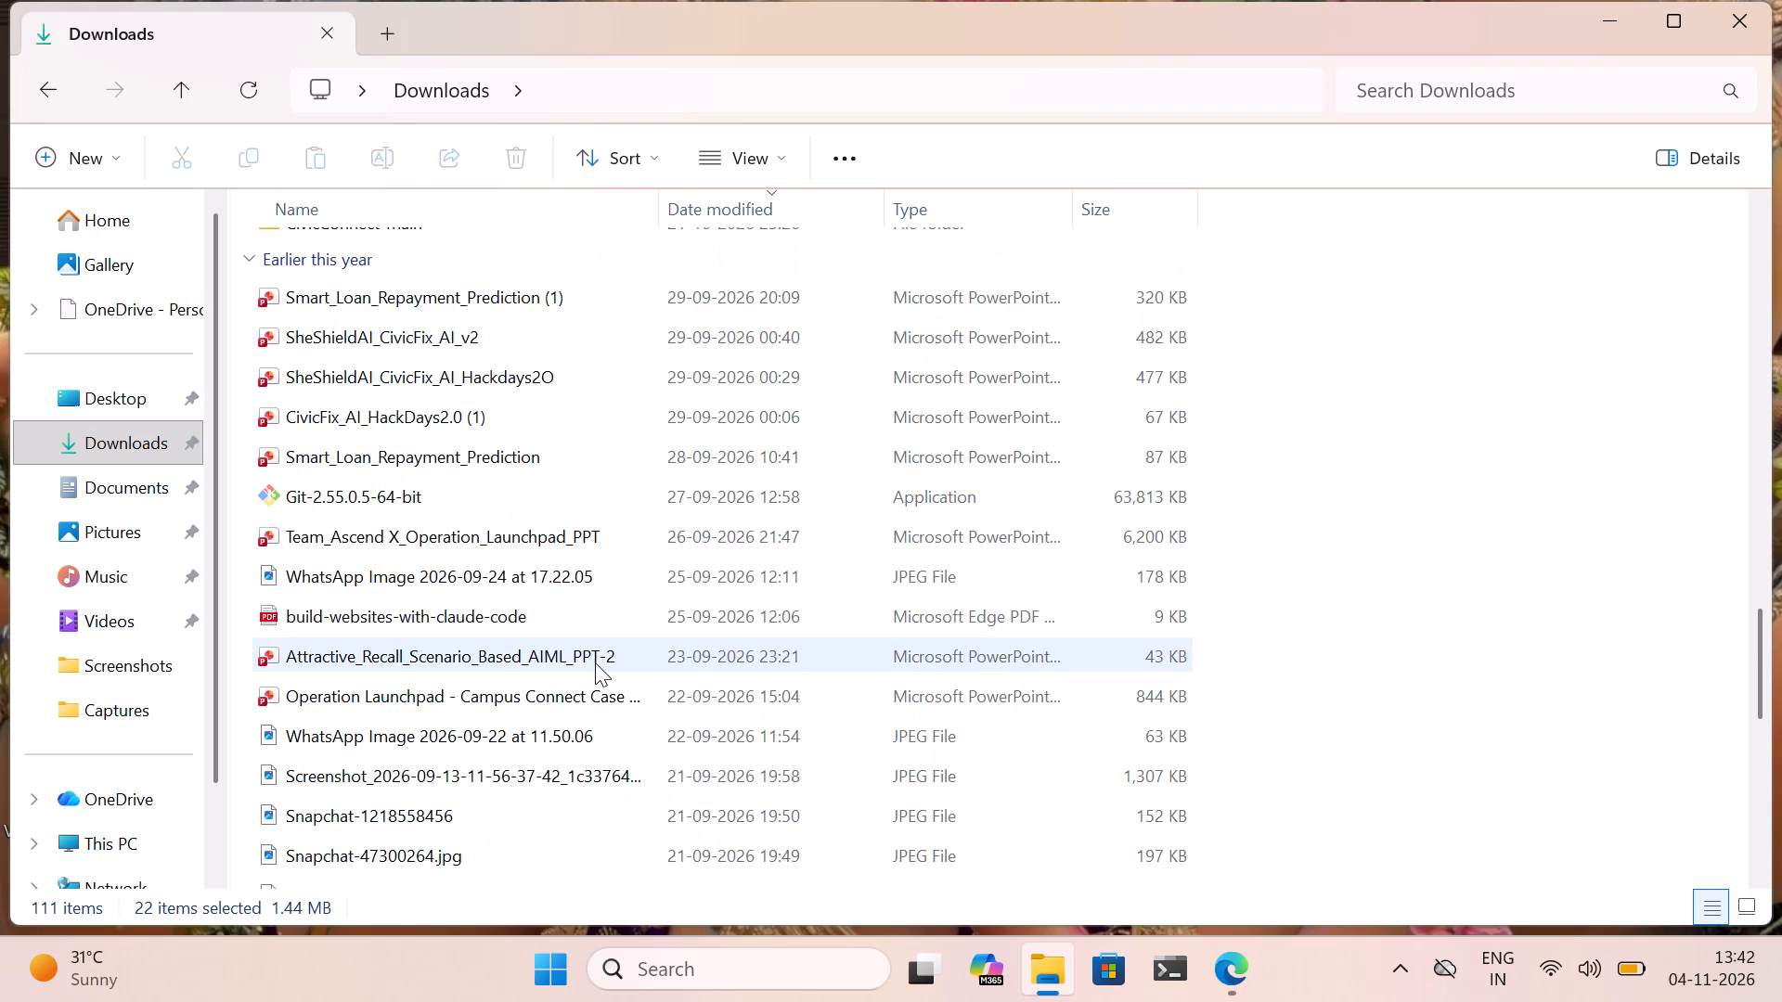
pyautogui.doubleClick(600, 448)
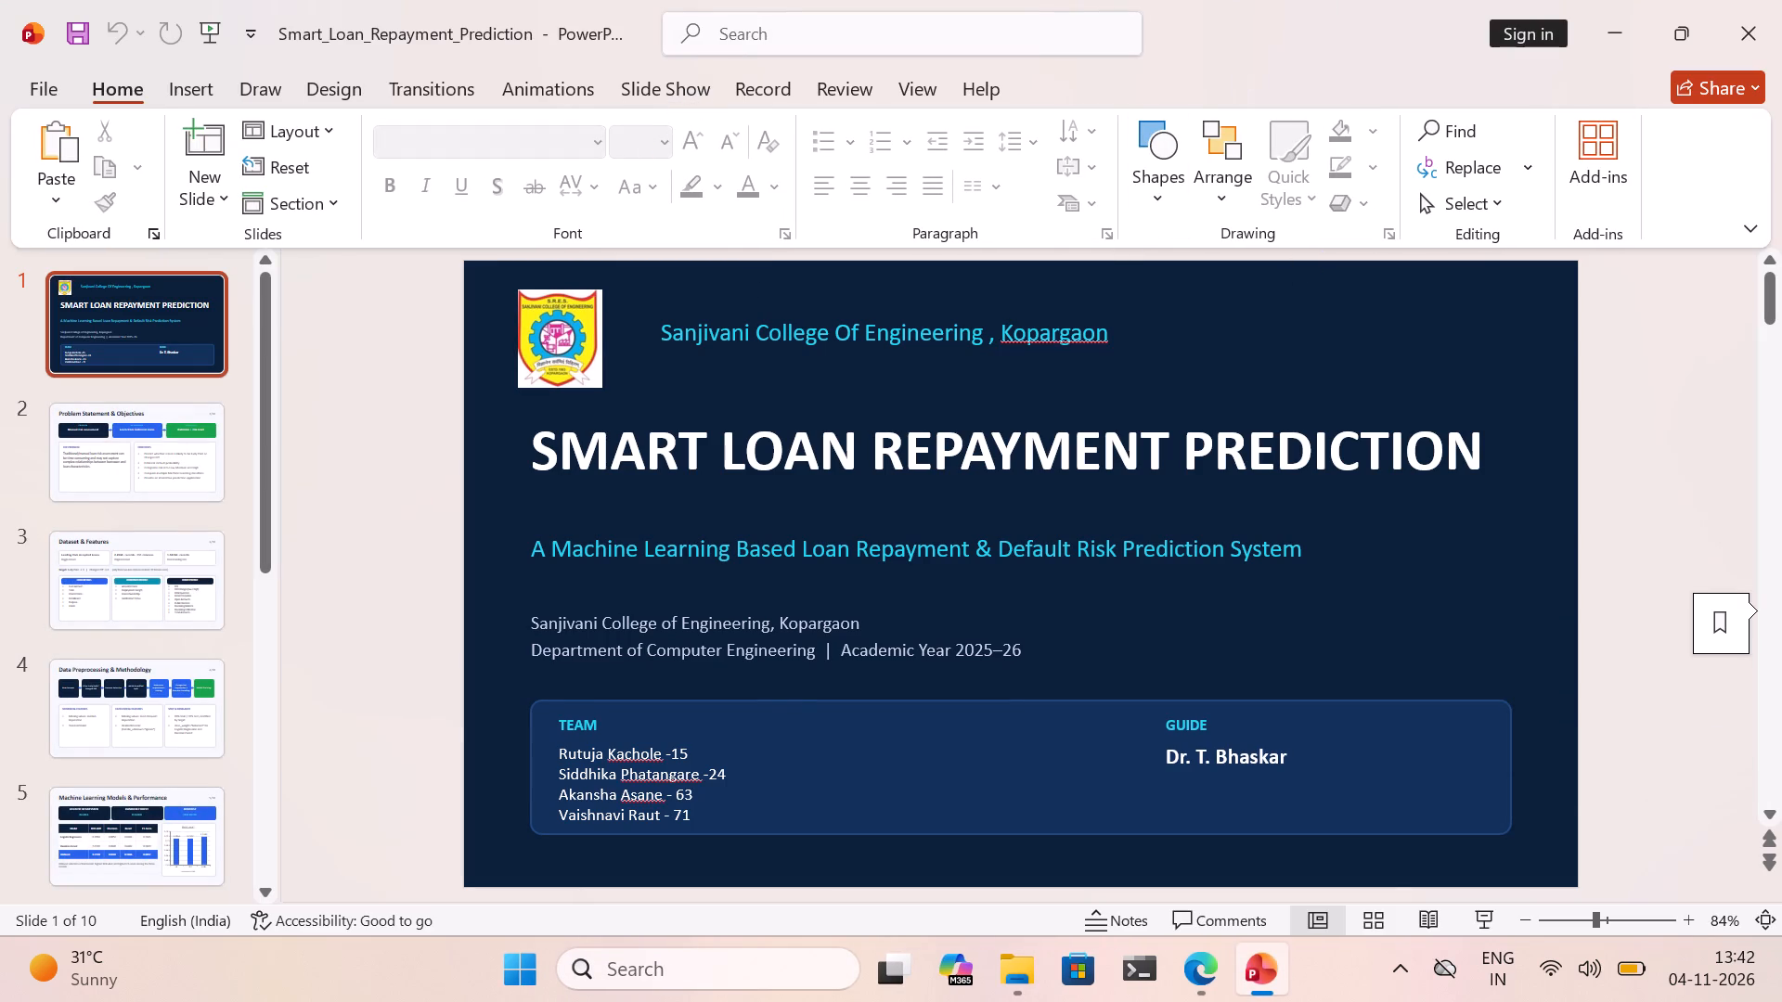
# Delete the first two team members' names and roll numbers, 15 and 24, from the title slide's team list.
pyautogui.click(728, 775)
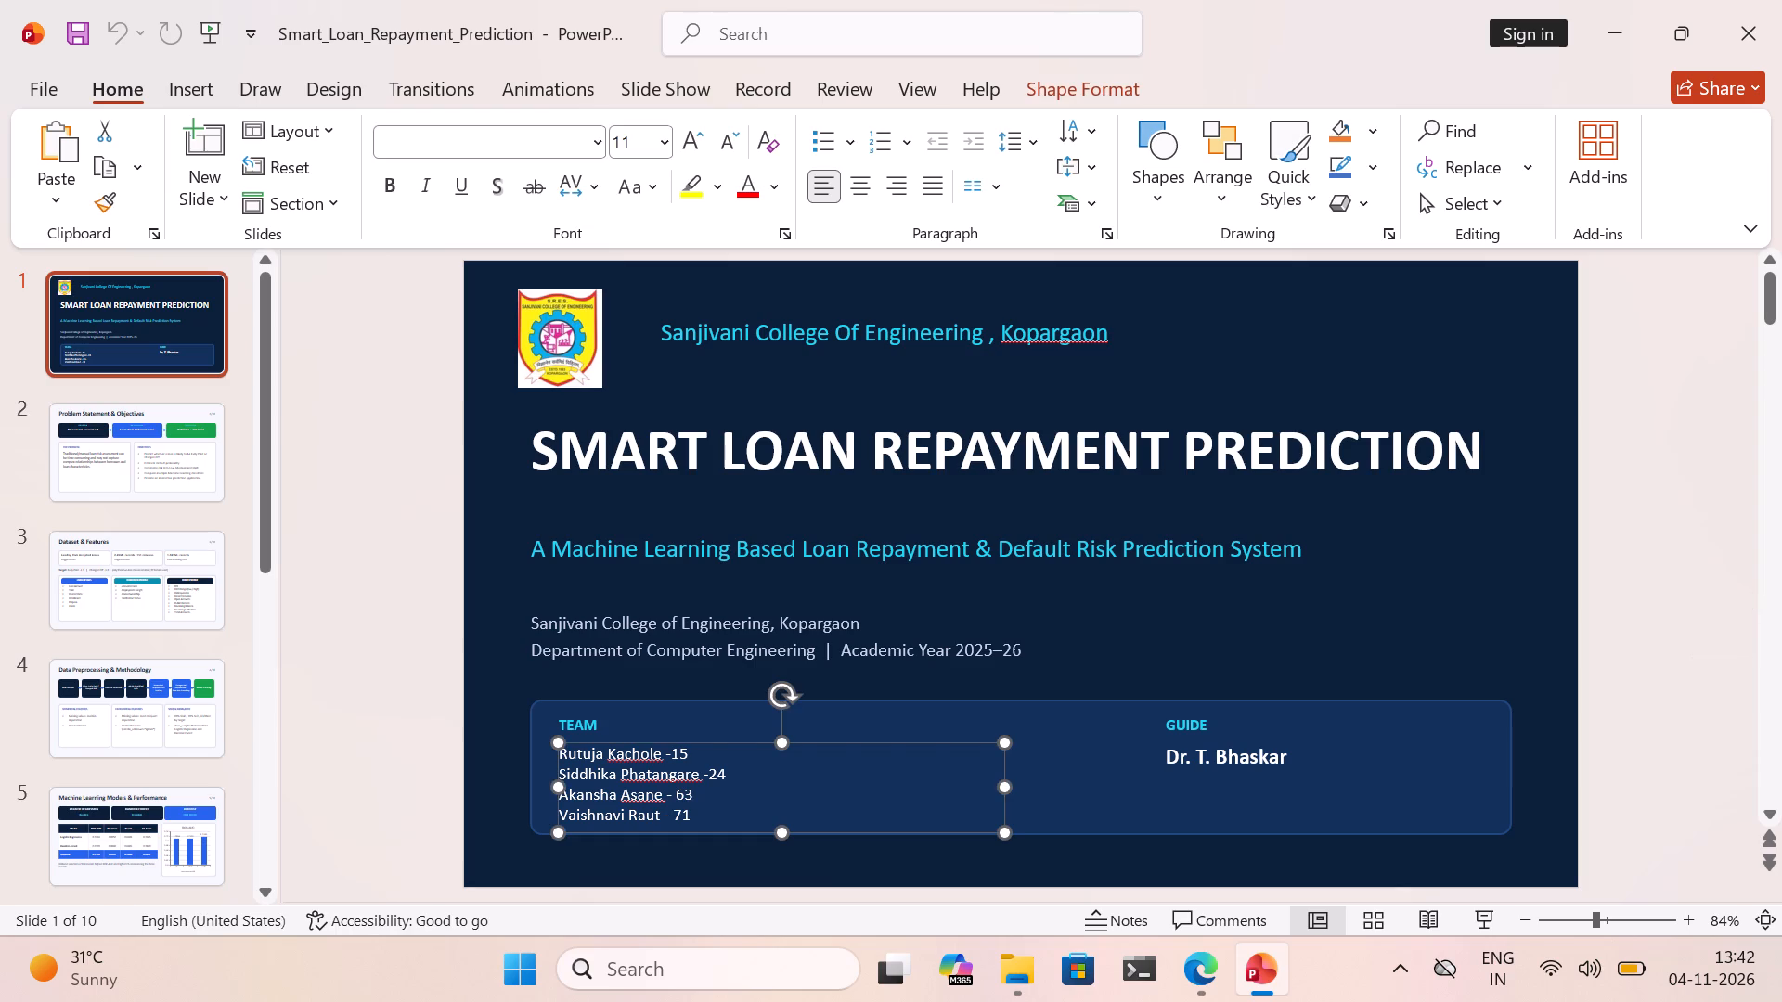
pyautogui.click(722, 773)
pyautogui.press('BackSpace')
pyautogui.press('BackSpace')
pyautogui.press('BackSpace')
pyautogui.press('BackSpace')
pyautogui.press('BackSpace')
pyautogui.press('BackSpace')
pyautogui.press('BackSpace')
pyautogui.press('BackSpace')
pyautogui.press('BackSpace')
pyautogui.press('BackSpace')
pyautogui.press('BackSpace')
pyautogui.press('BackSpace')
pyautogui.press('BackSpace')
pyautogui.press('BackSpace')
pyautogui.press('BackSpace')
pyautogui.press('BackSpace')
pyautogui.press('BackSpace')
pyautogui.press('BackSpace')
pyautogui.press('BackSpace')
pyautogui.press('BackSpace')
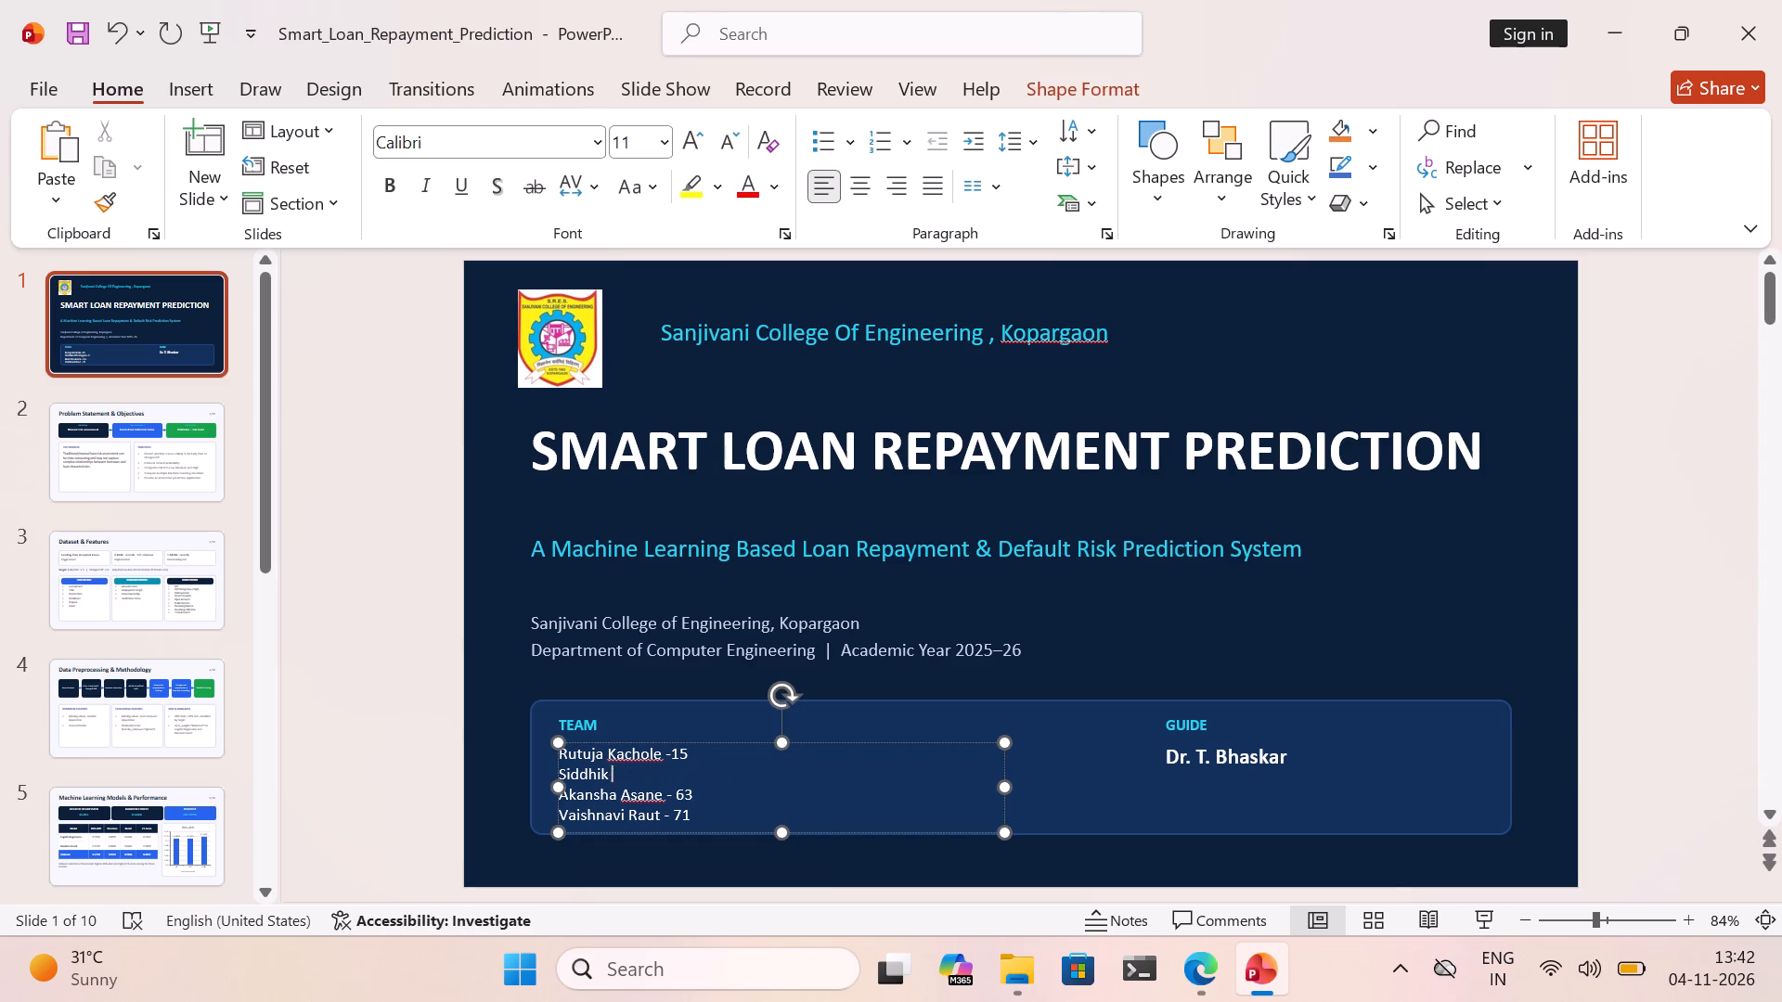
pyautogui.press('BackSpace')
pyautogui.press('BackSpace')
pyautogui.press('BackSpace')
pyautogui.press('BackSpace')
pyautogui.press('BackSpace')
pyautogui.press('BackSpace')
pyautogui.press('BackSpace')
pyautogui.press('BackSpace')
pyautogui.press('BackSpace')
pyautogui.press('BackSpace')
pyautogui.press('BackSpace')
pyautogui.press('BackSpace')
pyautogui.press('BackSpace')
pyautogui.press('BackSpace')
pyautogui.press('BackSpace')
pyautogui.press('BackSpace')
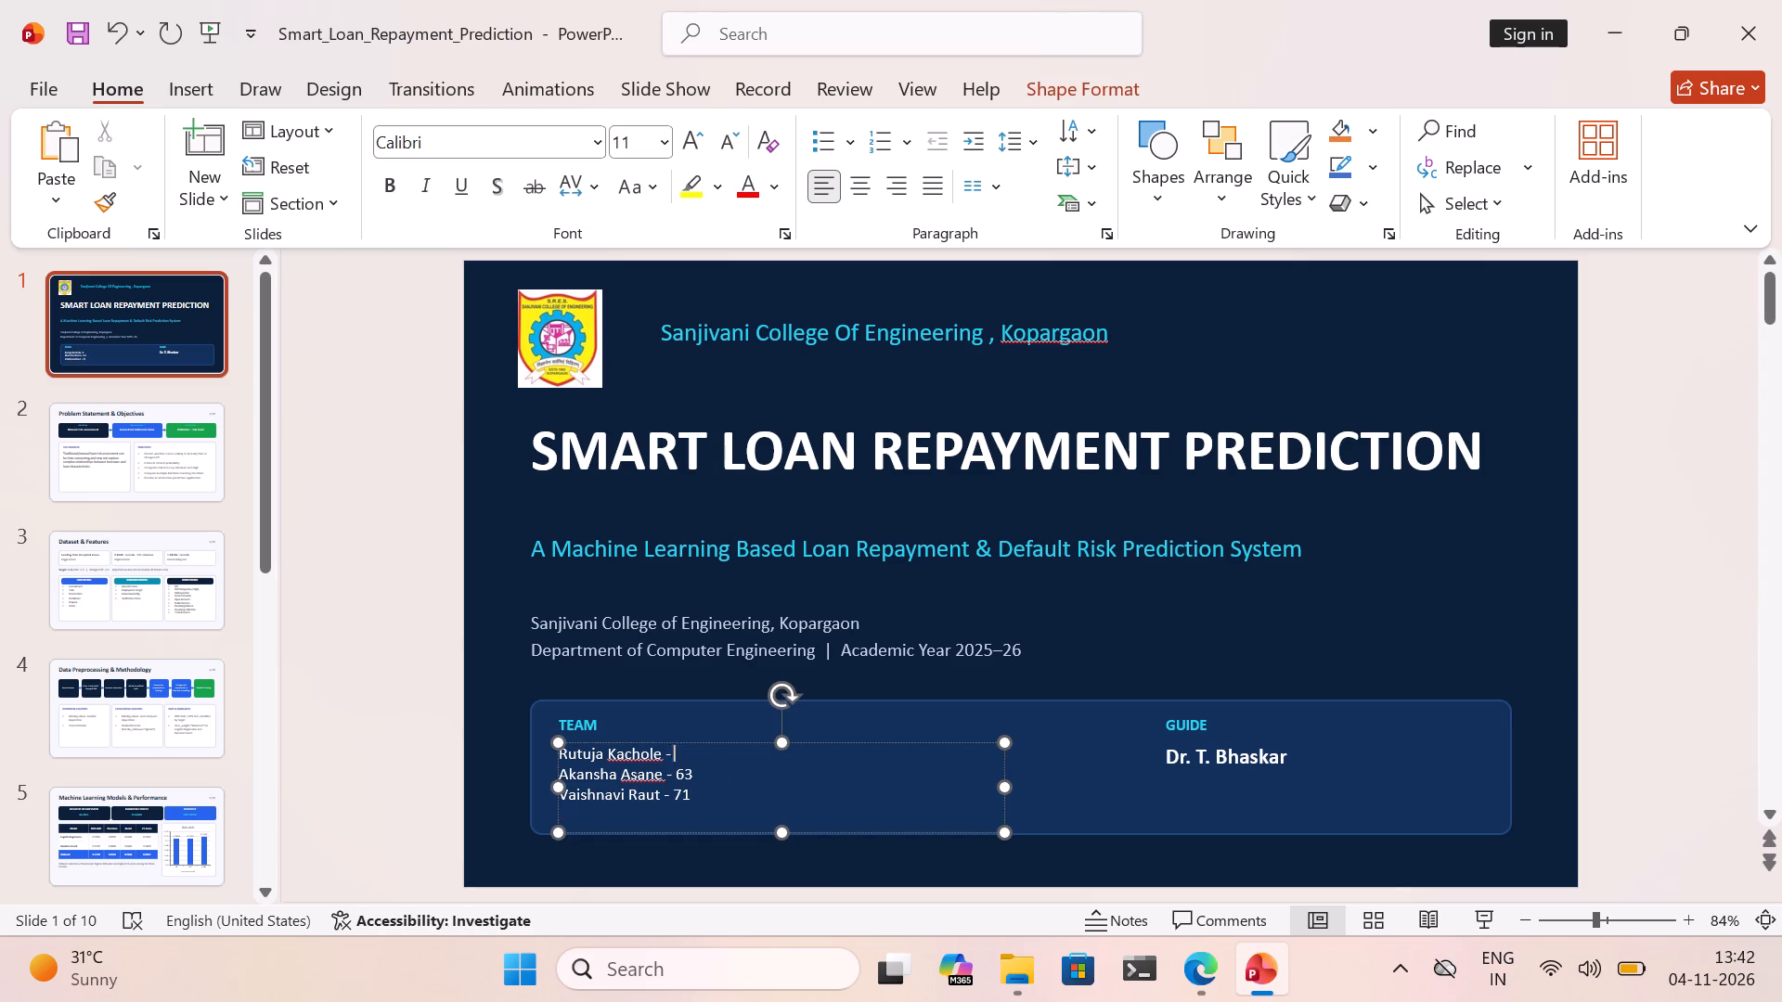
pyautogui.press('BackSpace')
pyautogui.press('BackSpace')
pyautogui.press('BackSpace')
pyautogui.press('BackSpace')
pyautogui.press('BackSpace')
pyautogui.press('BackSpace')
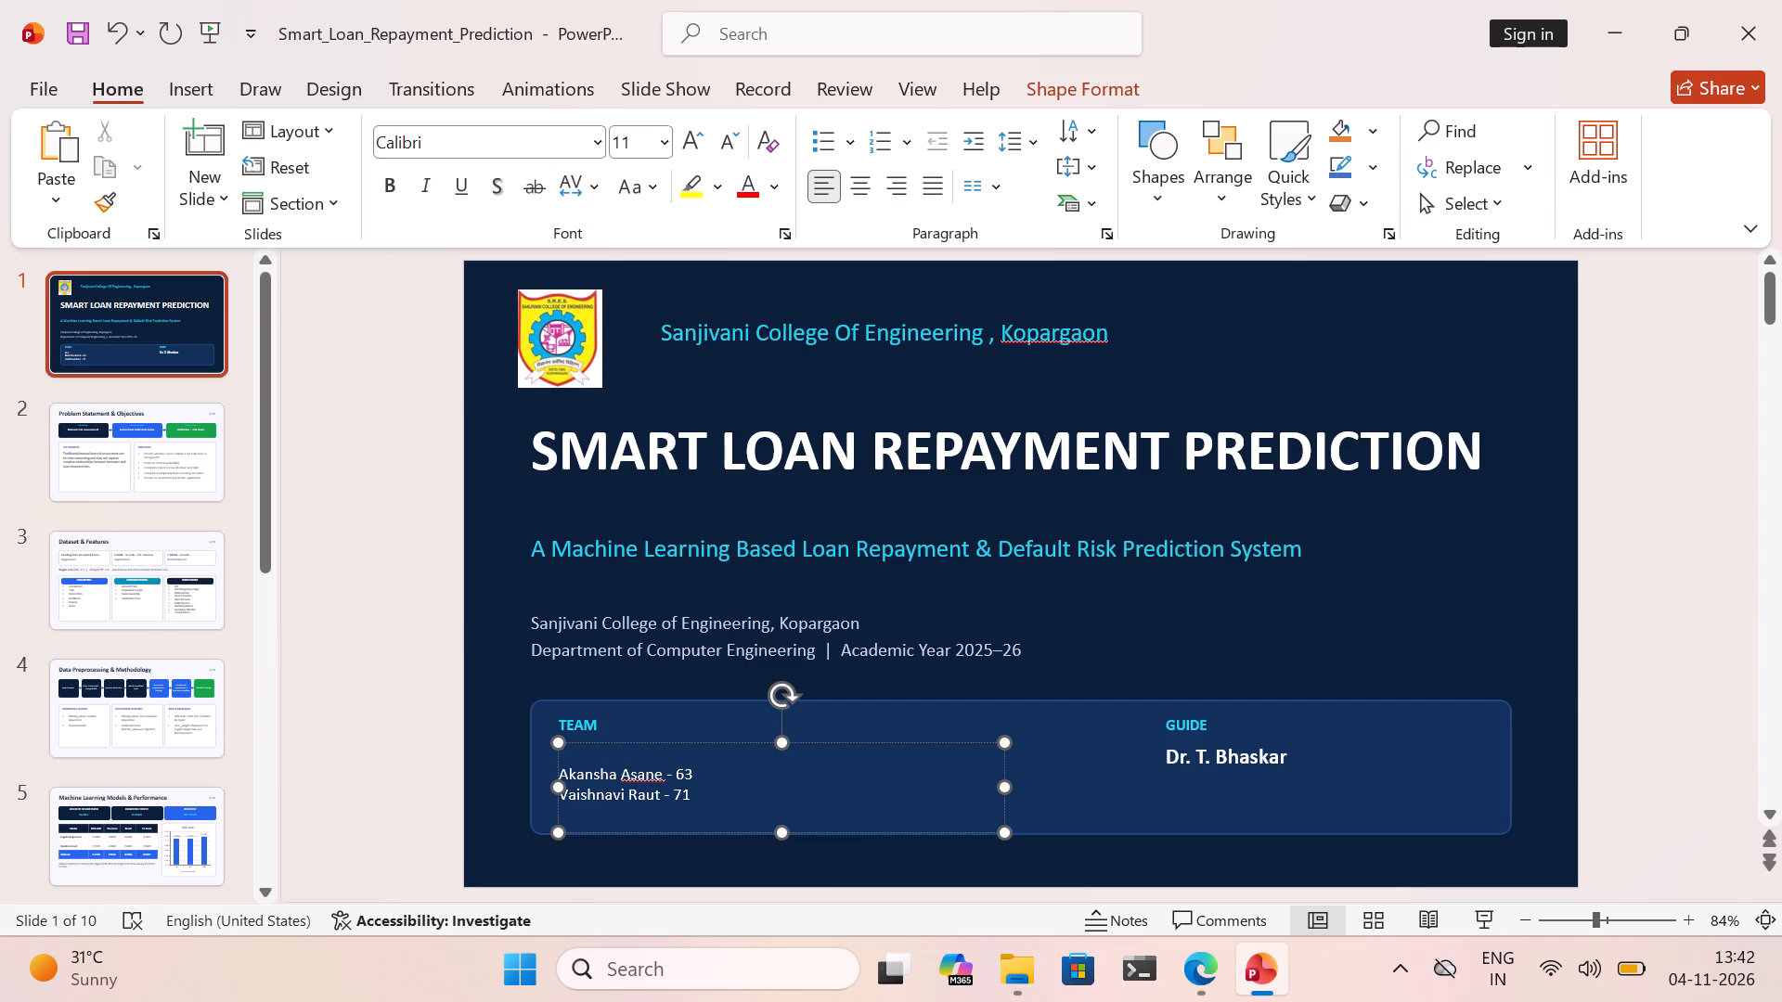
pyautogui.press('BackSpace')
pyautogui.press('BackSpace')
# Add the third team member, Renuka, with surname and roll number 72 on a new line ending the title slide's team list.
pyautogui.click(690, 800)
pyautogui.press('Return')
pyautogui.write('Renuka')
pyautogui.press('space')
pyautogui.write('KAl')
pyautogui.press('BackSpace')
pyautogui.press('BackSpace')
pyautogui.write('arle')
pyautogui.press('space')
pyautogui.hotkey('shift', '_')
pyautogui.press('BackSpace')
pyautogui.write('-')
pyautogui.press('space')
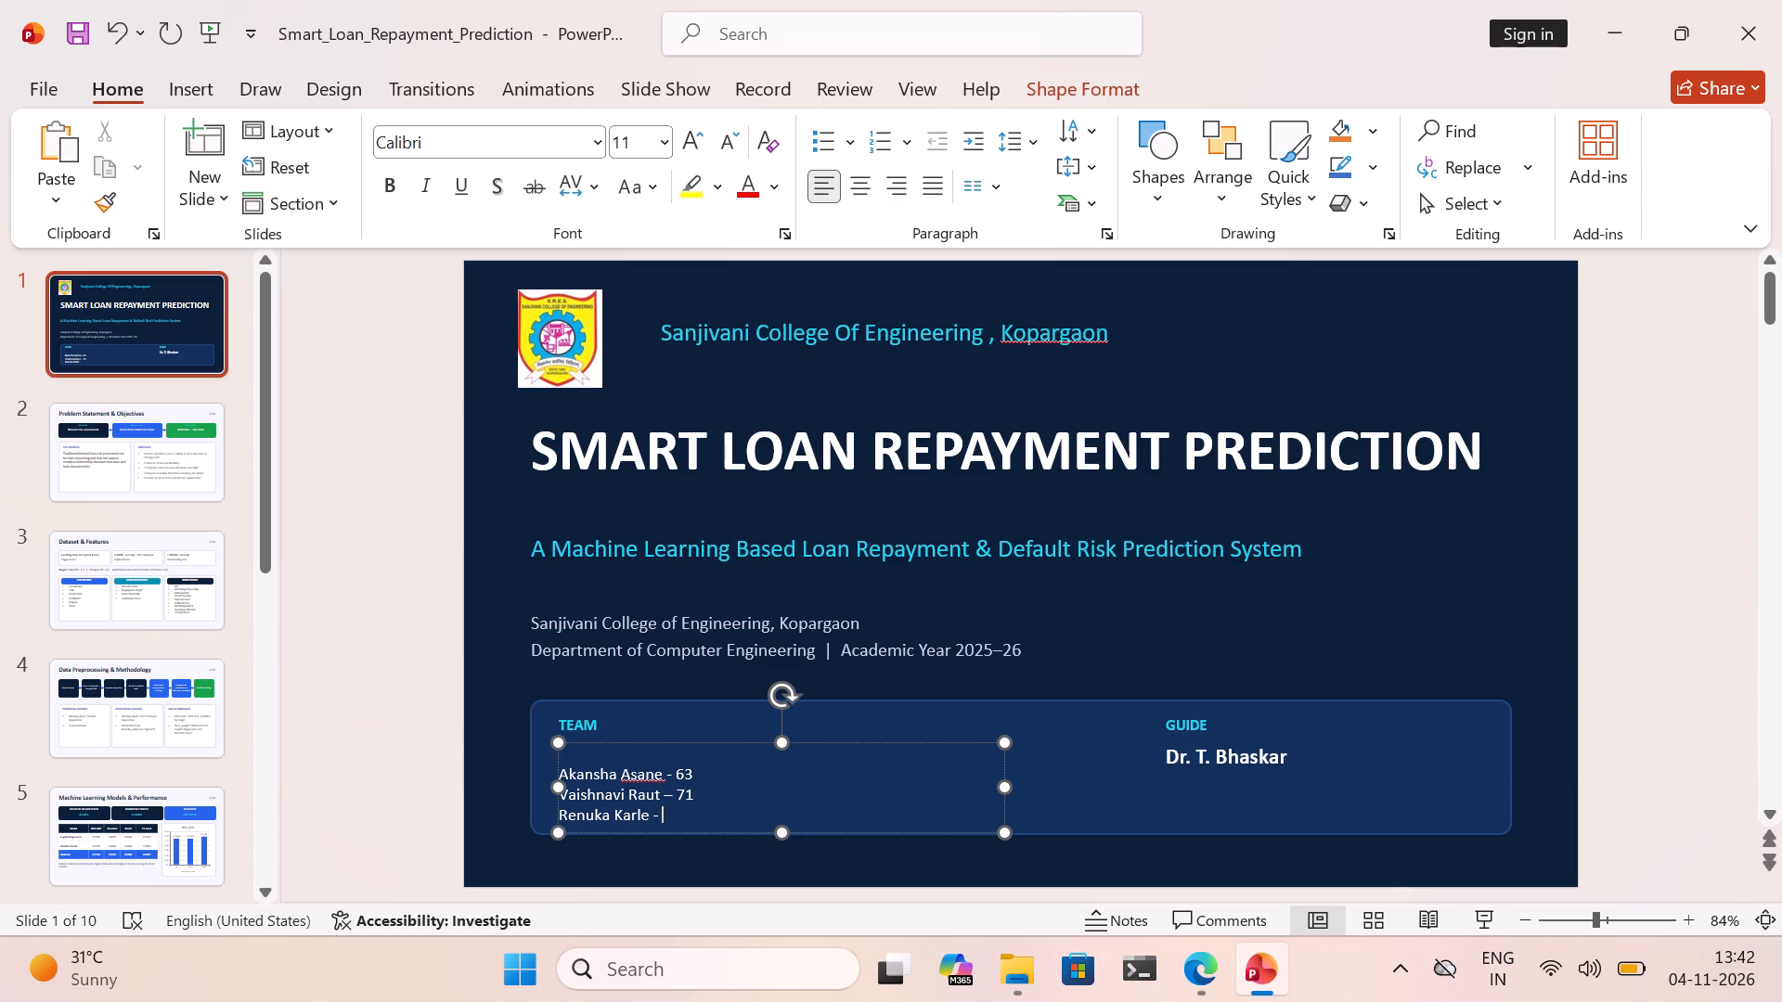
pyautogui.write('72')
# Remove the blank line above the first name in the title slide's team list.
pyautogui.click(571, 769)
pyautogui.press('Left')
pyautogui.press('Left')
pyautogui.press('Down')
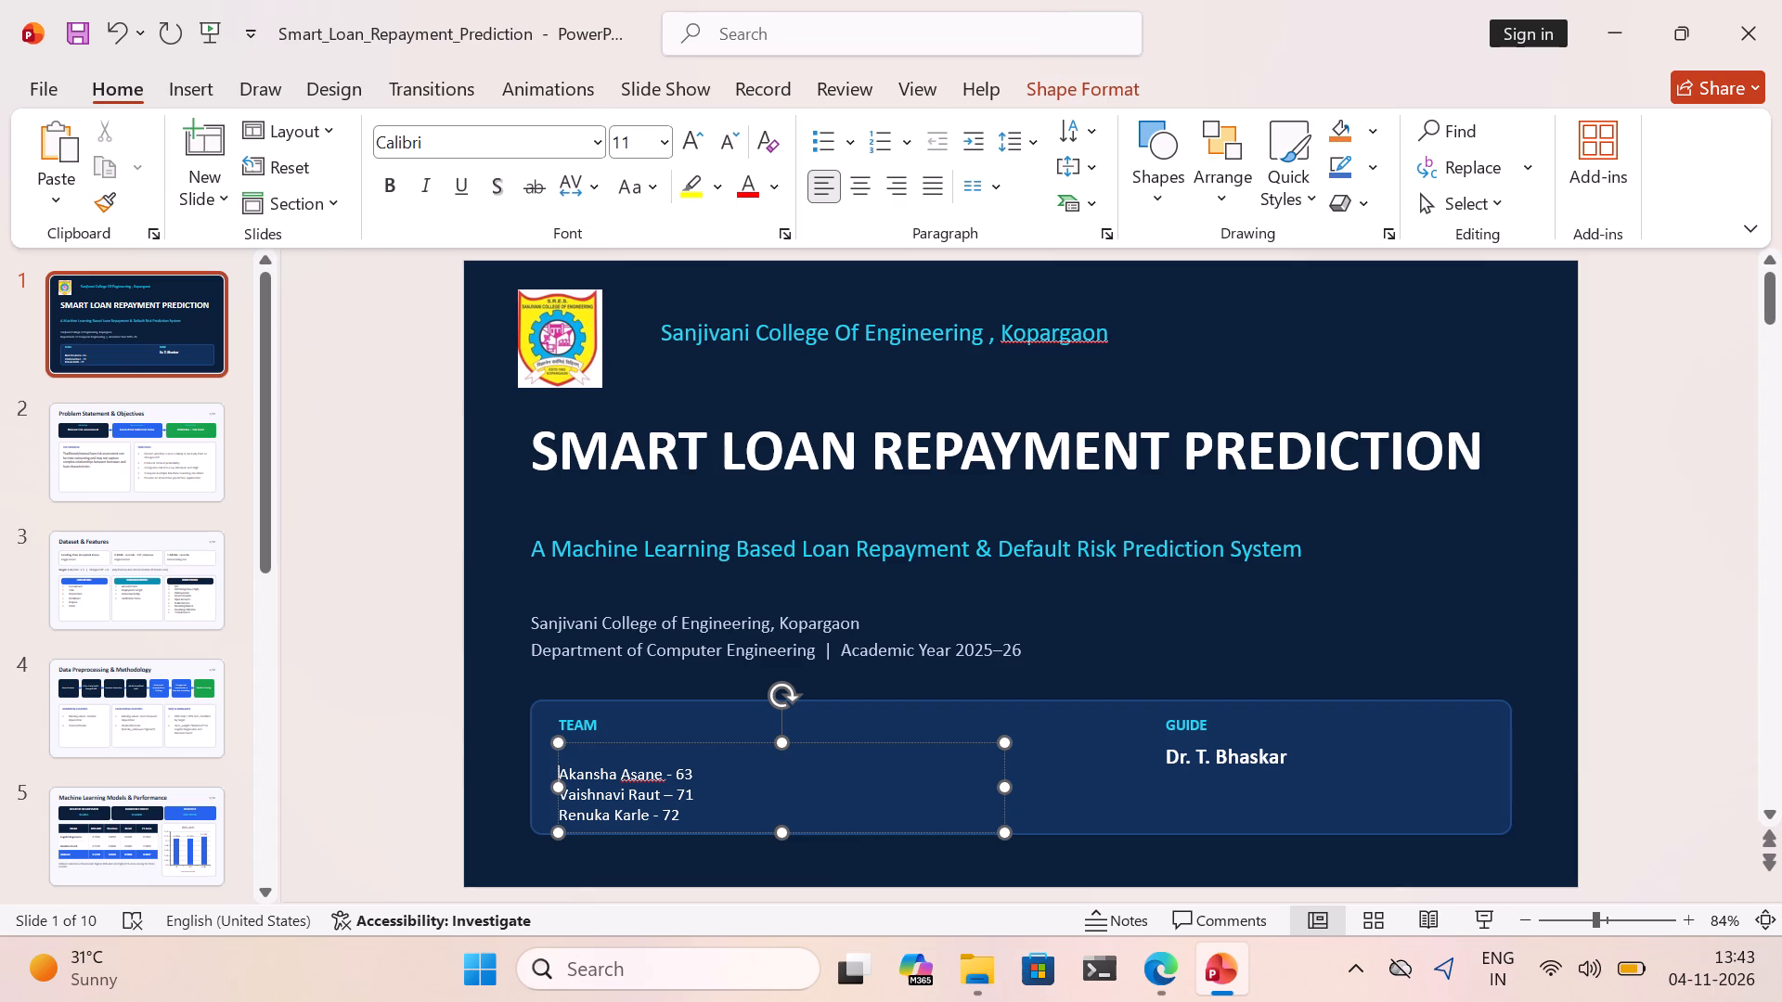
pyautogui.press('BackSpace')
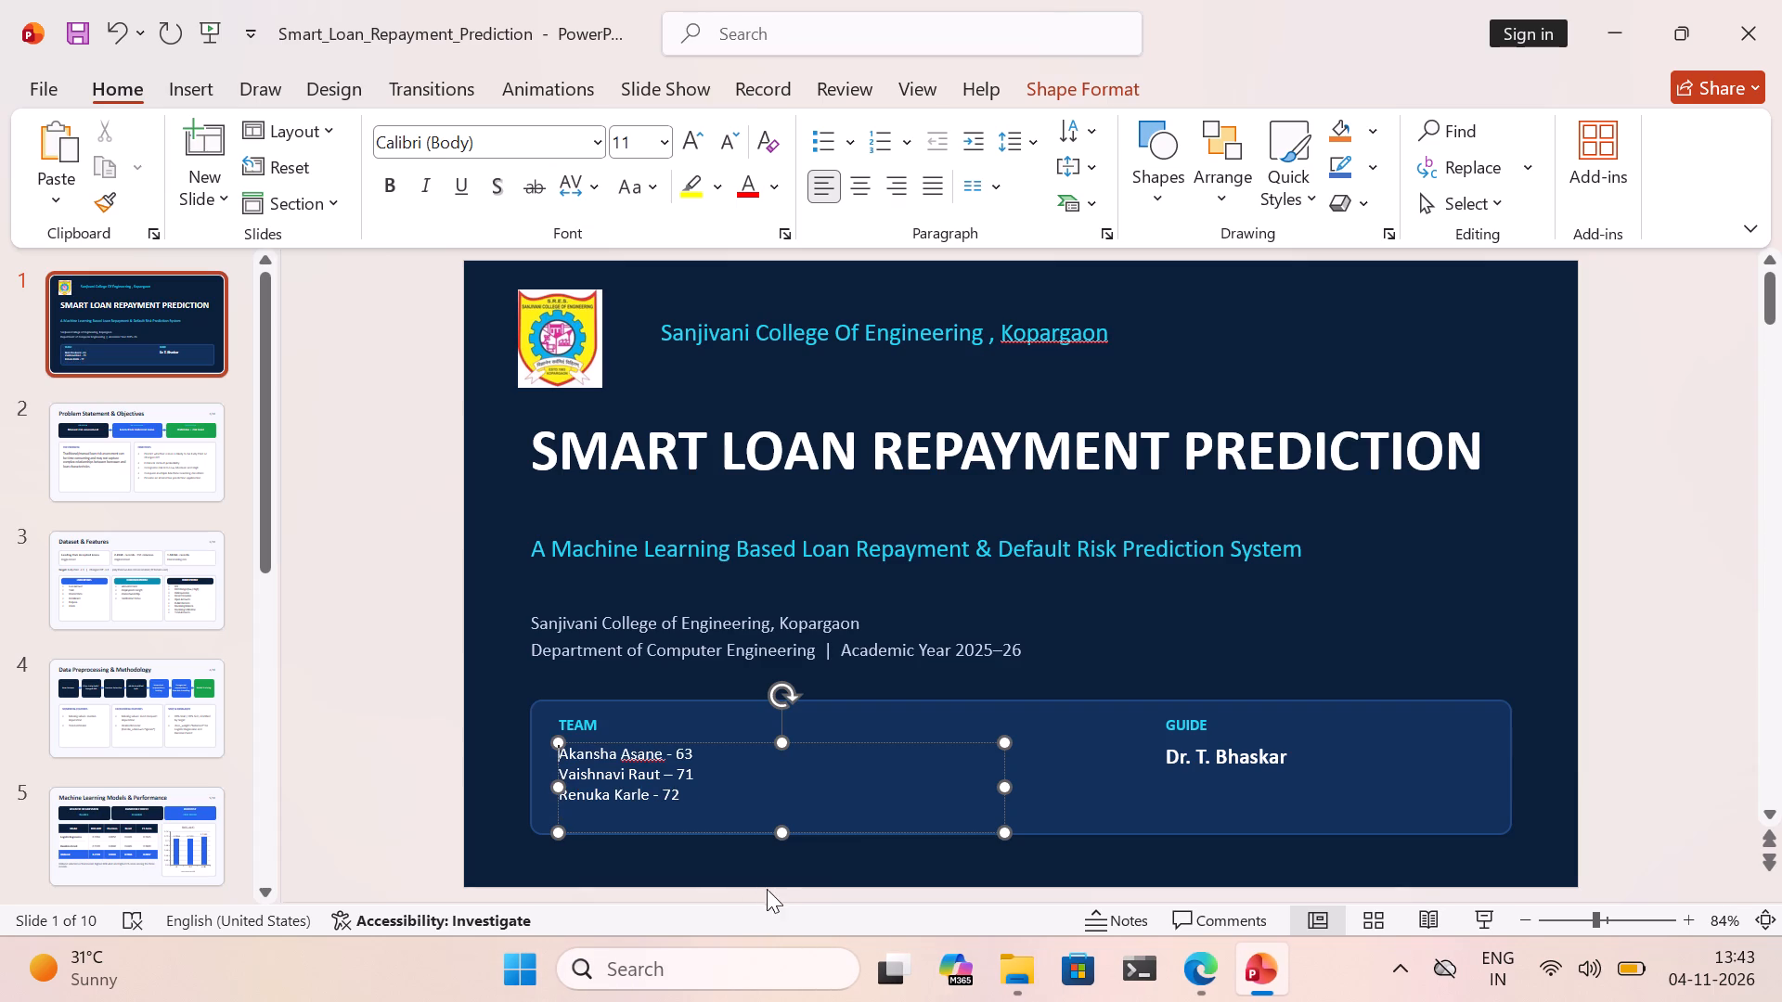
pyautogui.click(681, 797)
pyautogui.press('Return')
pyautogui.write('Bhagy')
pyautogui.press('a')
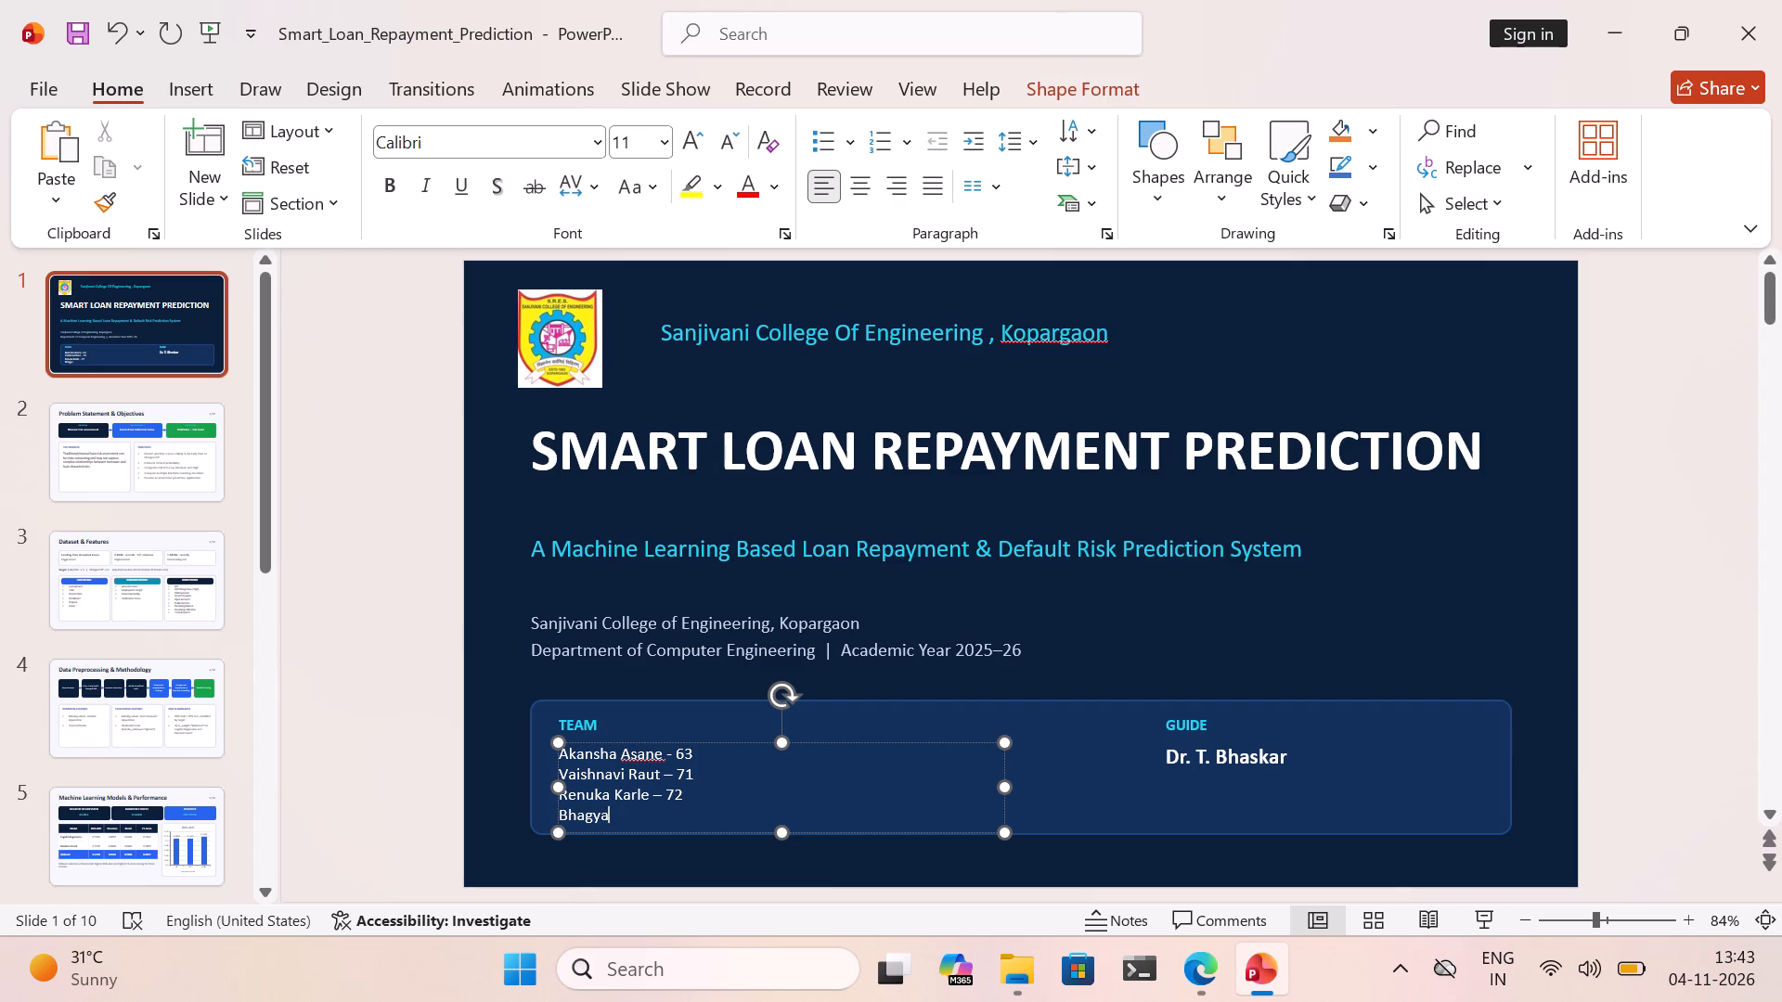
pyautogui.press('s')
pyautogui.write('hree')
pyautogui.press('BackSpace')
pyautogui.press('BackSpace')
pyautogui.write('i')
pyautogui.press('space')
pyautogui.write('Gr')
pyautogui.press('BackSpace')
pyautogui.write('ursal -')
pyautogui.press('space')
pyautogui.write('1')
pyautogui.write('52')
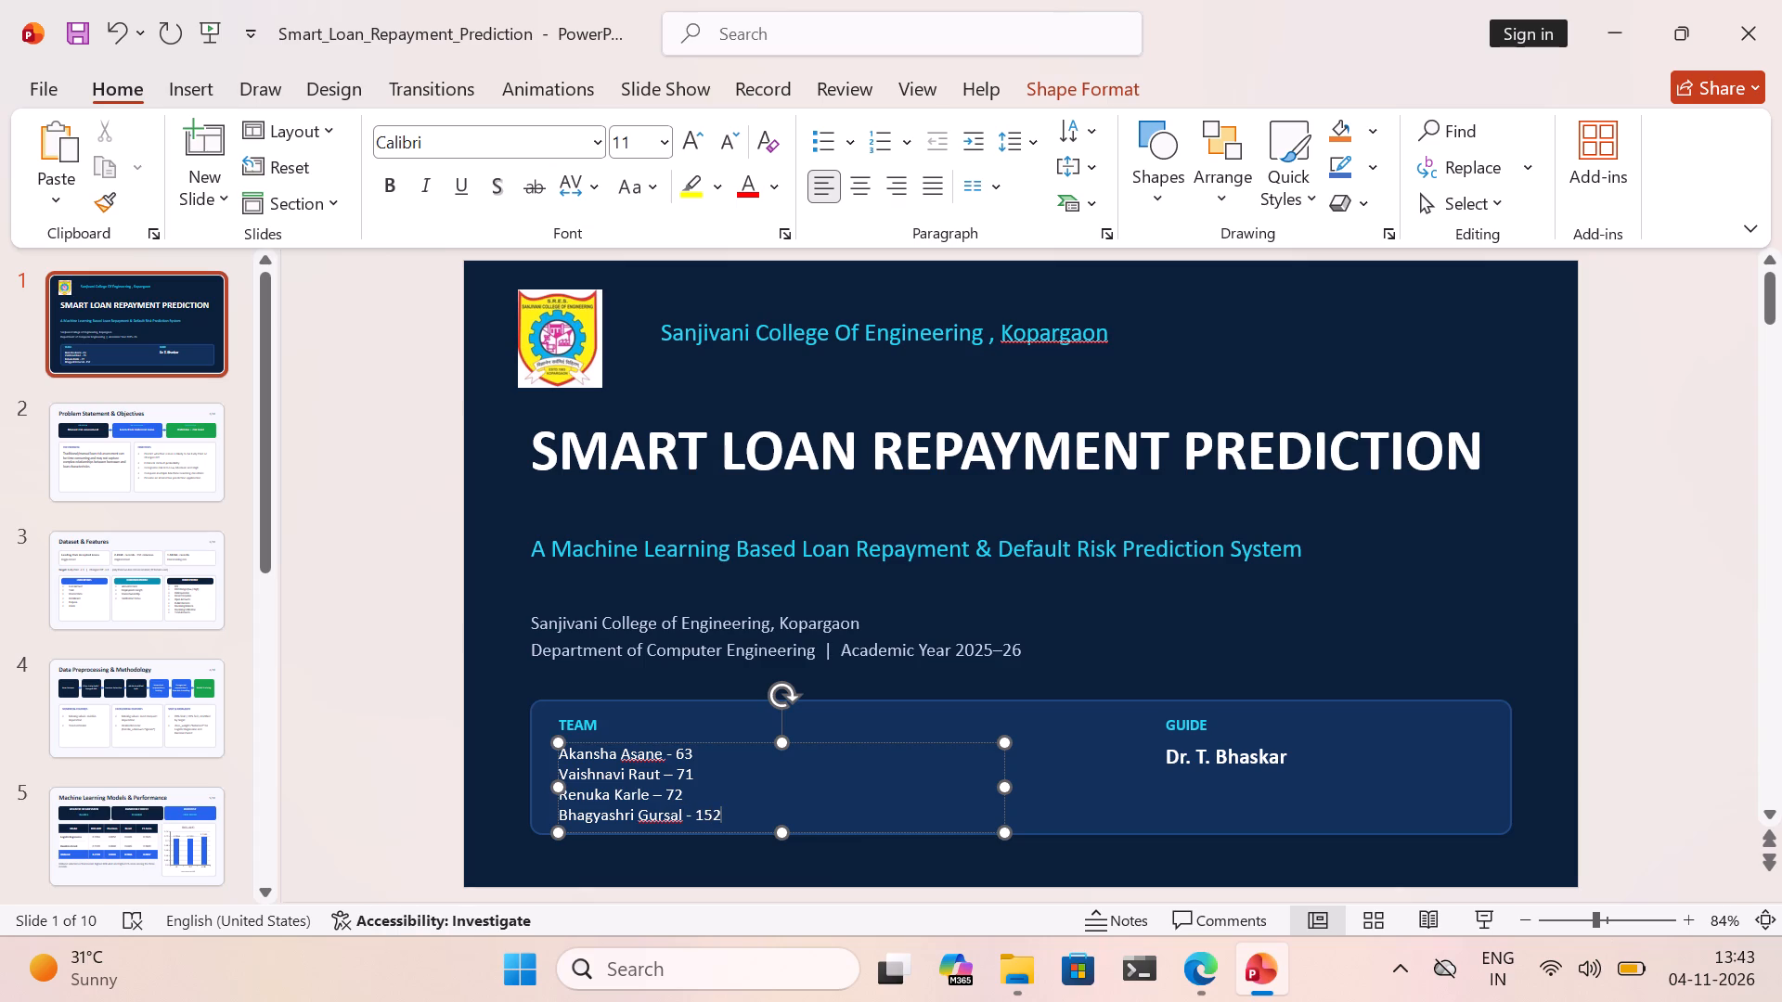
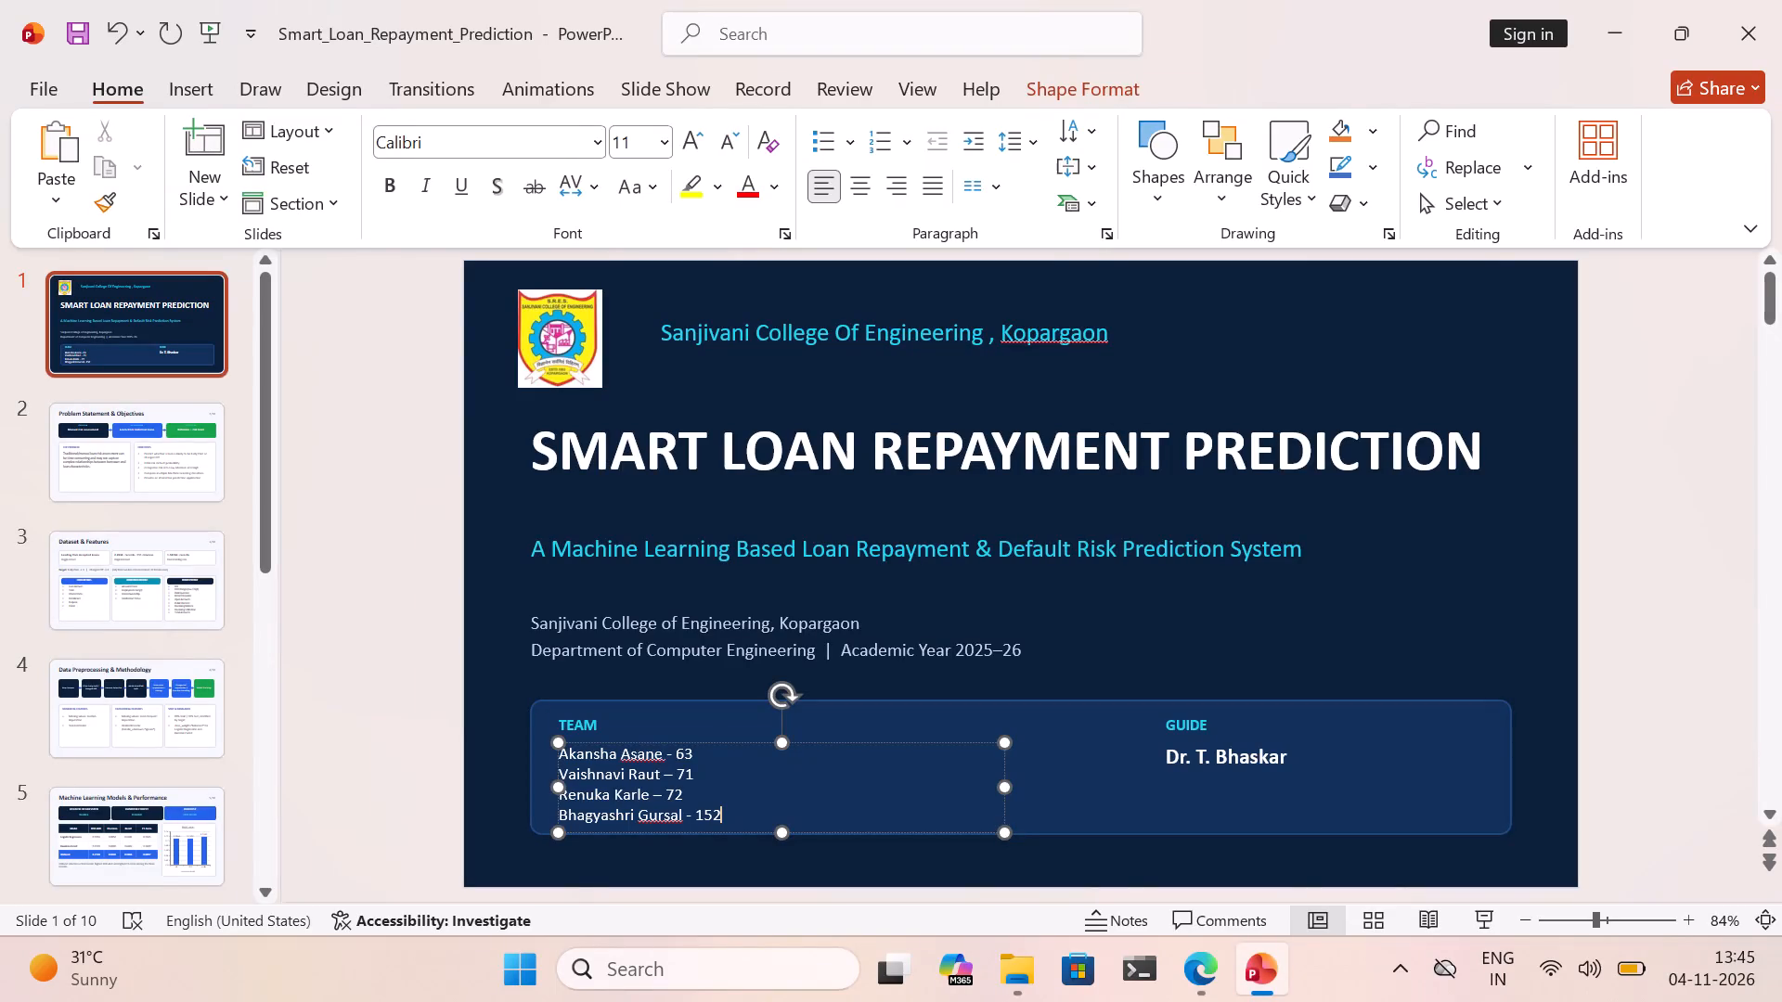
# Replace the guide's name on the title slide with the title Prof, initials P.M. and the new guide's surname.
pyautogui.scroll(-1, 1270, 684)
pyautogui.scroll(4, 1270, 684)
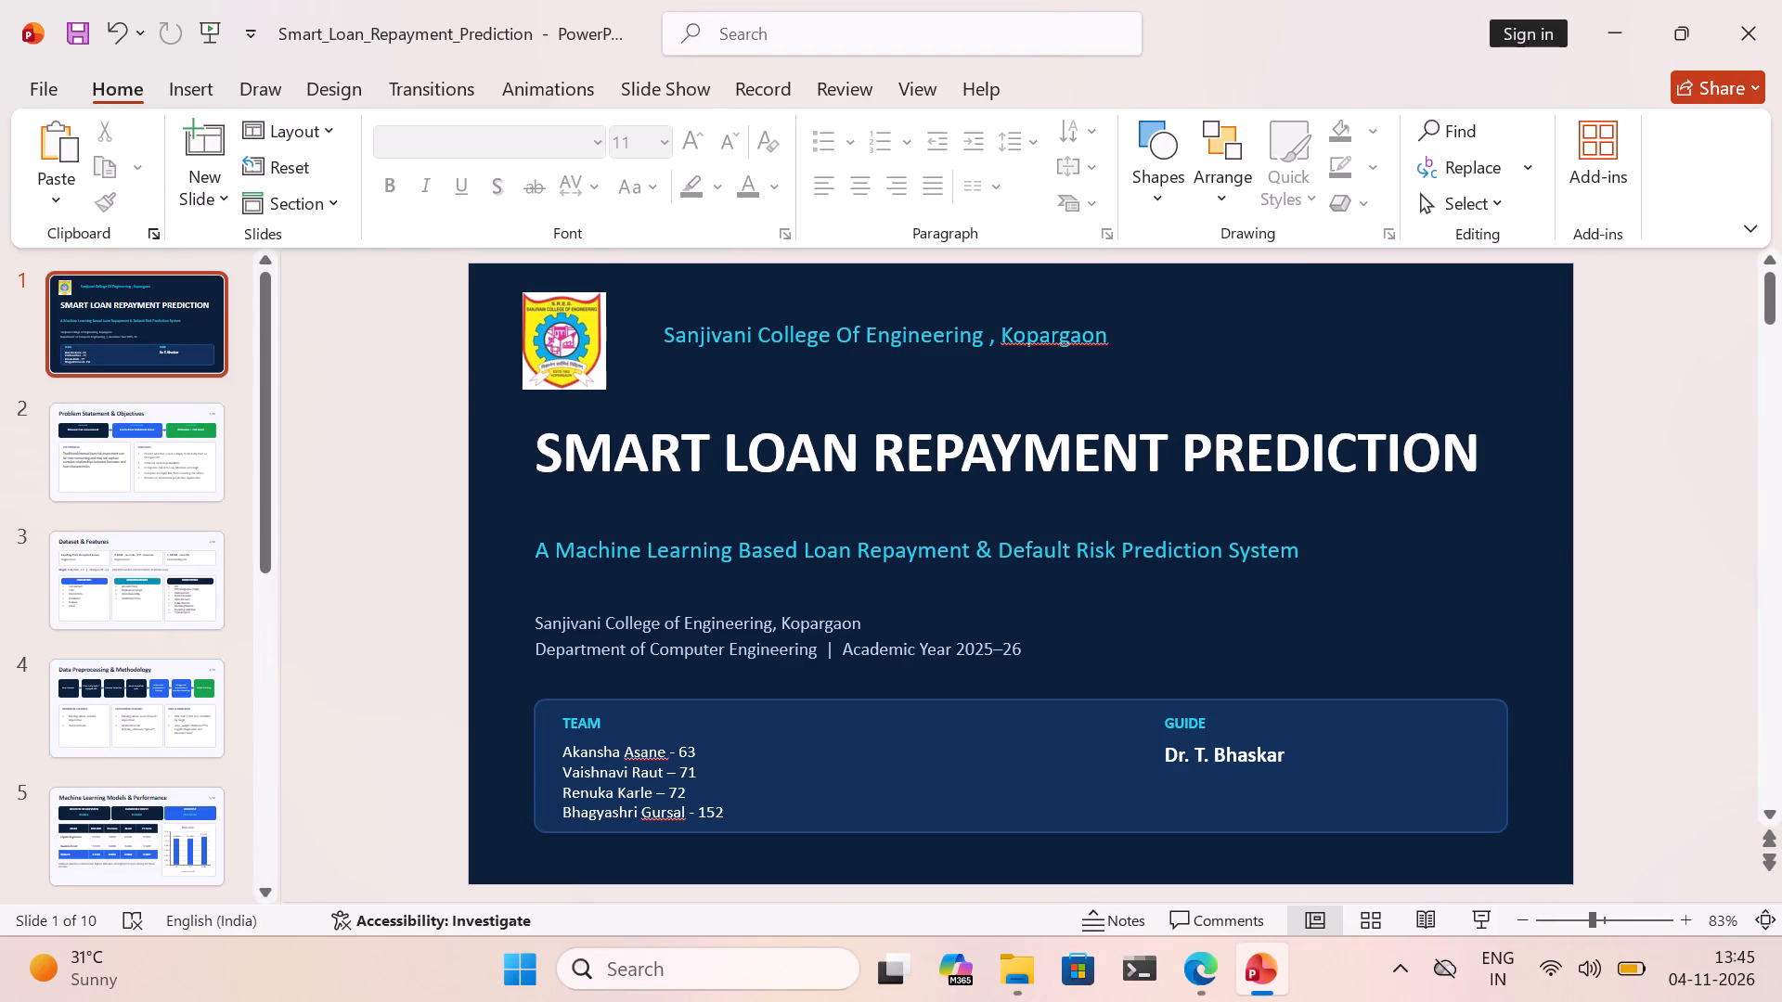
pyautogui.click(1285, 759)
pyautogui.press('BackSpace')
pyautogui.press('BackSpace')
pyautogui.press('BackSpace')
pyautogui.press('BackSpace')
pyautogui.press('BackSpace')
pyautogui.press('BackSpace')
pyautogui.press('BackSpace')
pyautogui.press('BackSpace')
pyautogui.press('BackSpace')
pyautogui.press('BackSpace')
pyautogui.press('BackSpace')
pyautogui.press('BackSpace')
pyautogui.press('BackSpace')
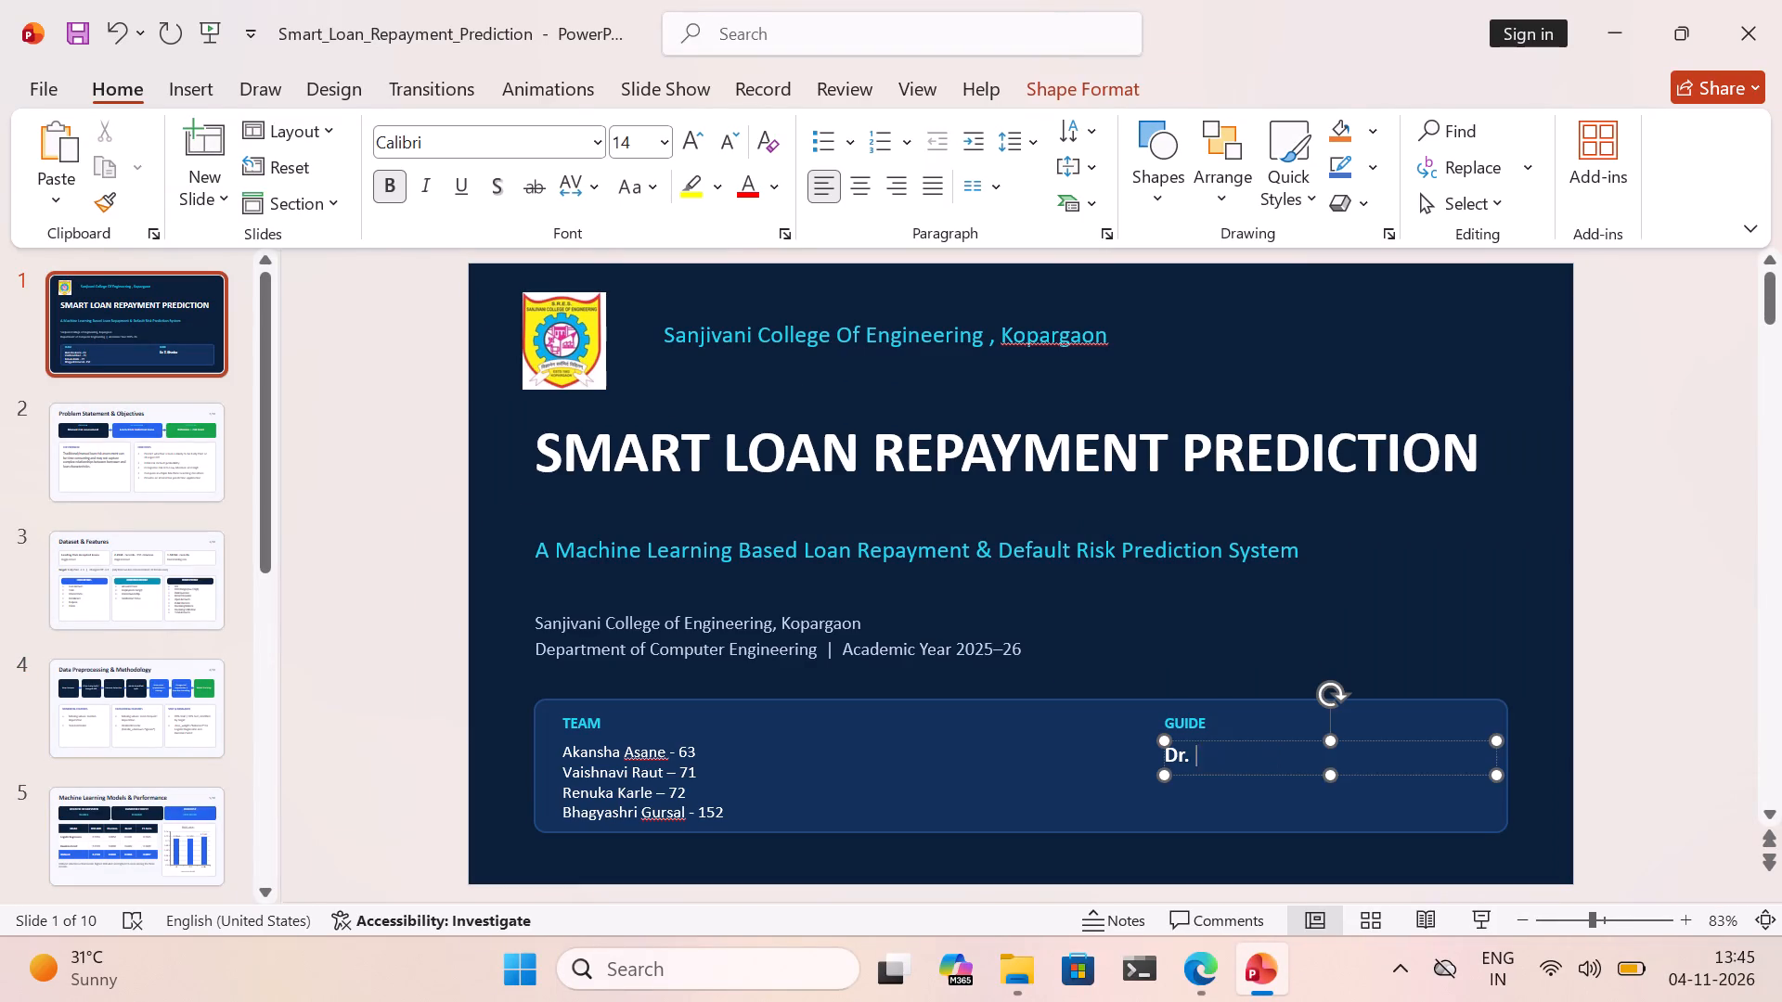
pyautogui.press('BackSpace')
pyautogui.press('p')
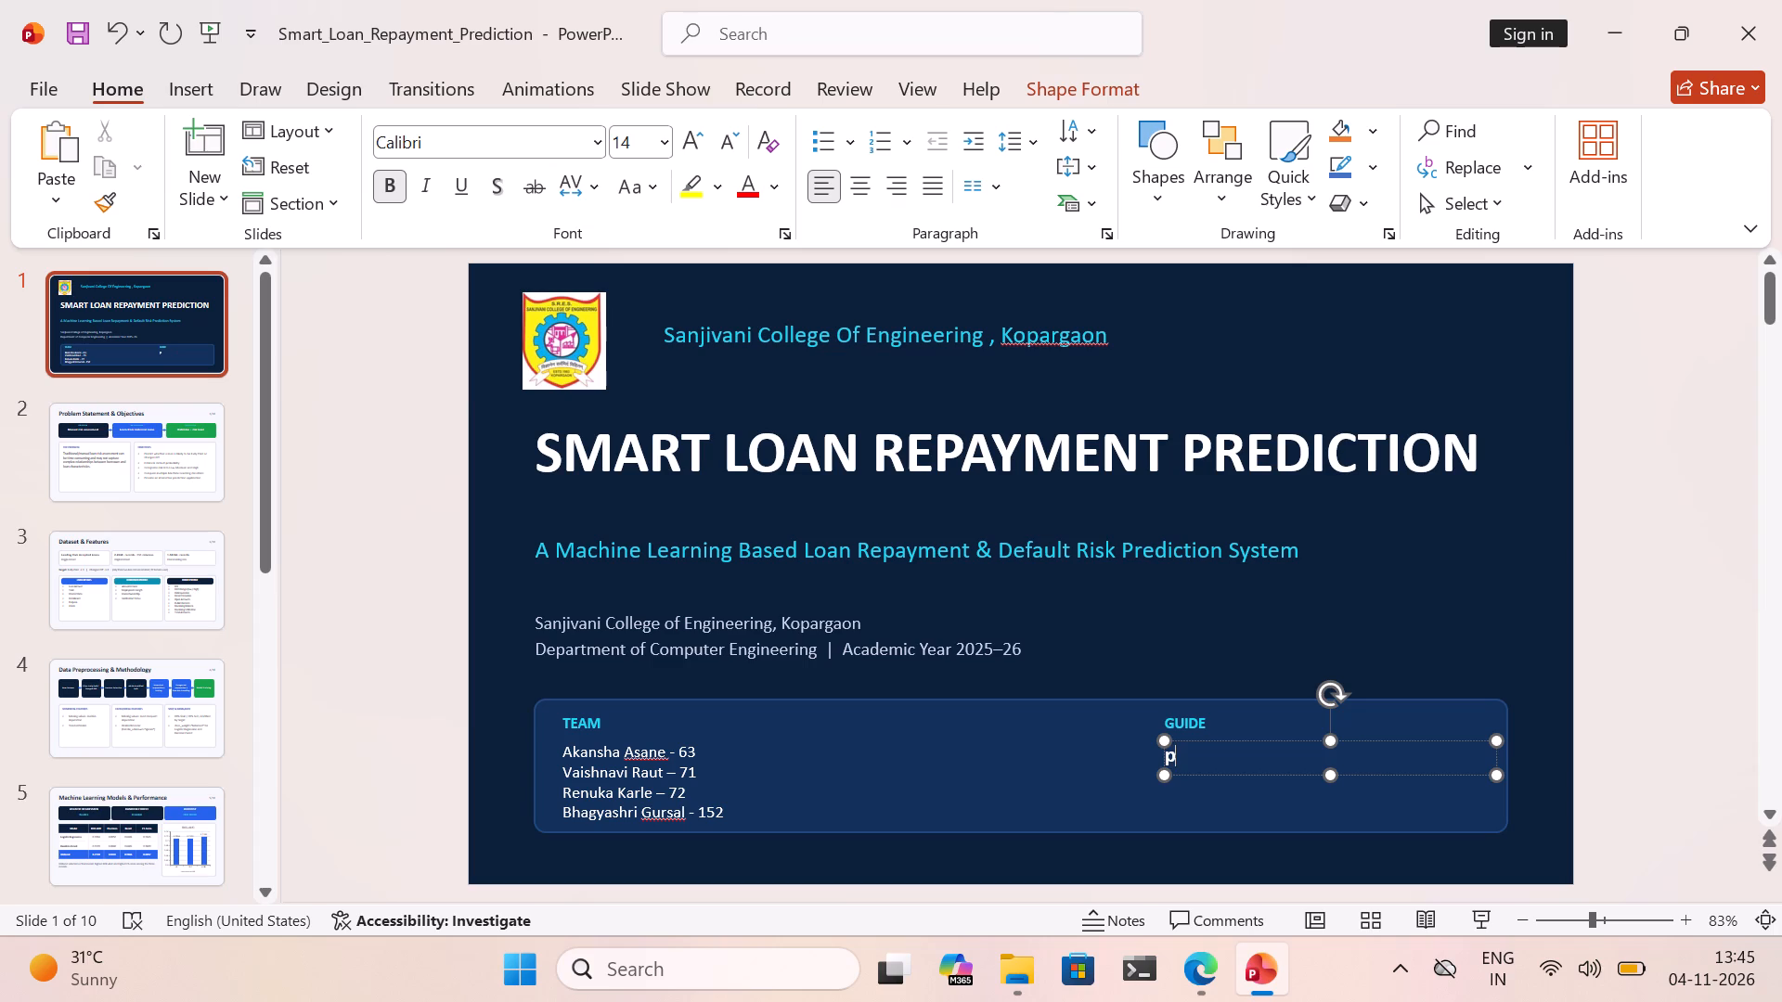
pyautogui.press('BackSpace')
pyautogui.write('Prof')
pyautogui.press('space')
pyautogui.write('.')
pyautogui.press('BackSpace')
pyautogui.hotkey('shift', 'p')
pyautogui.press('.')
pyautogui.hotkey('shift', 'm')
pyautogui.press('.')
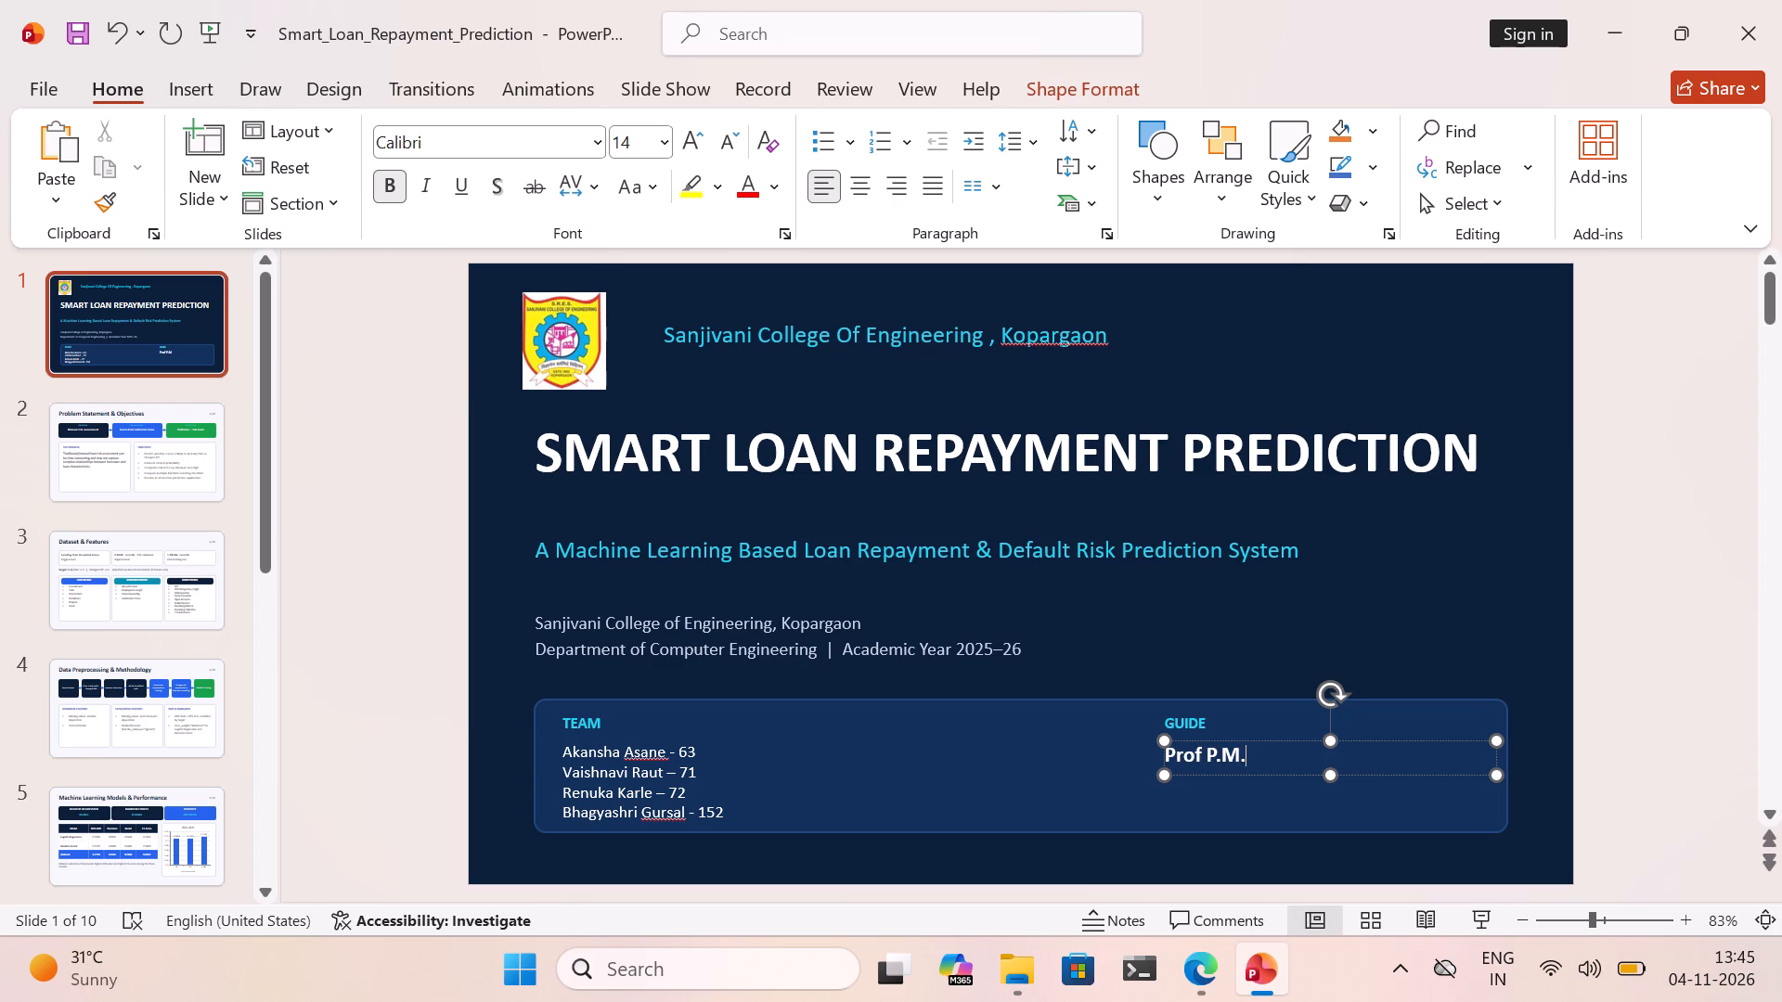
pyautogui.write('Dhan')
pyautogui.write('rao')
# Review slides 2 to 10, from Problem Statement & Objectives through Conclusion, checking their content.
pyautogui.scroll(-1, 1285, 759)
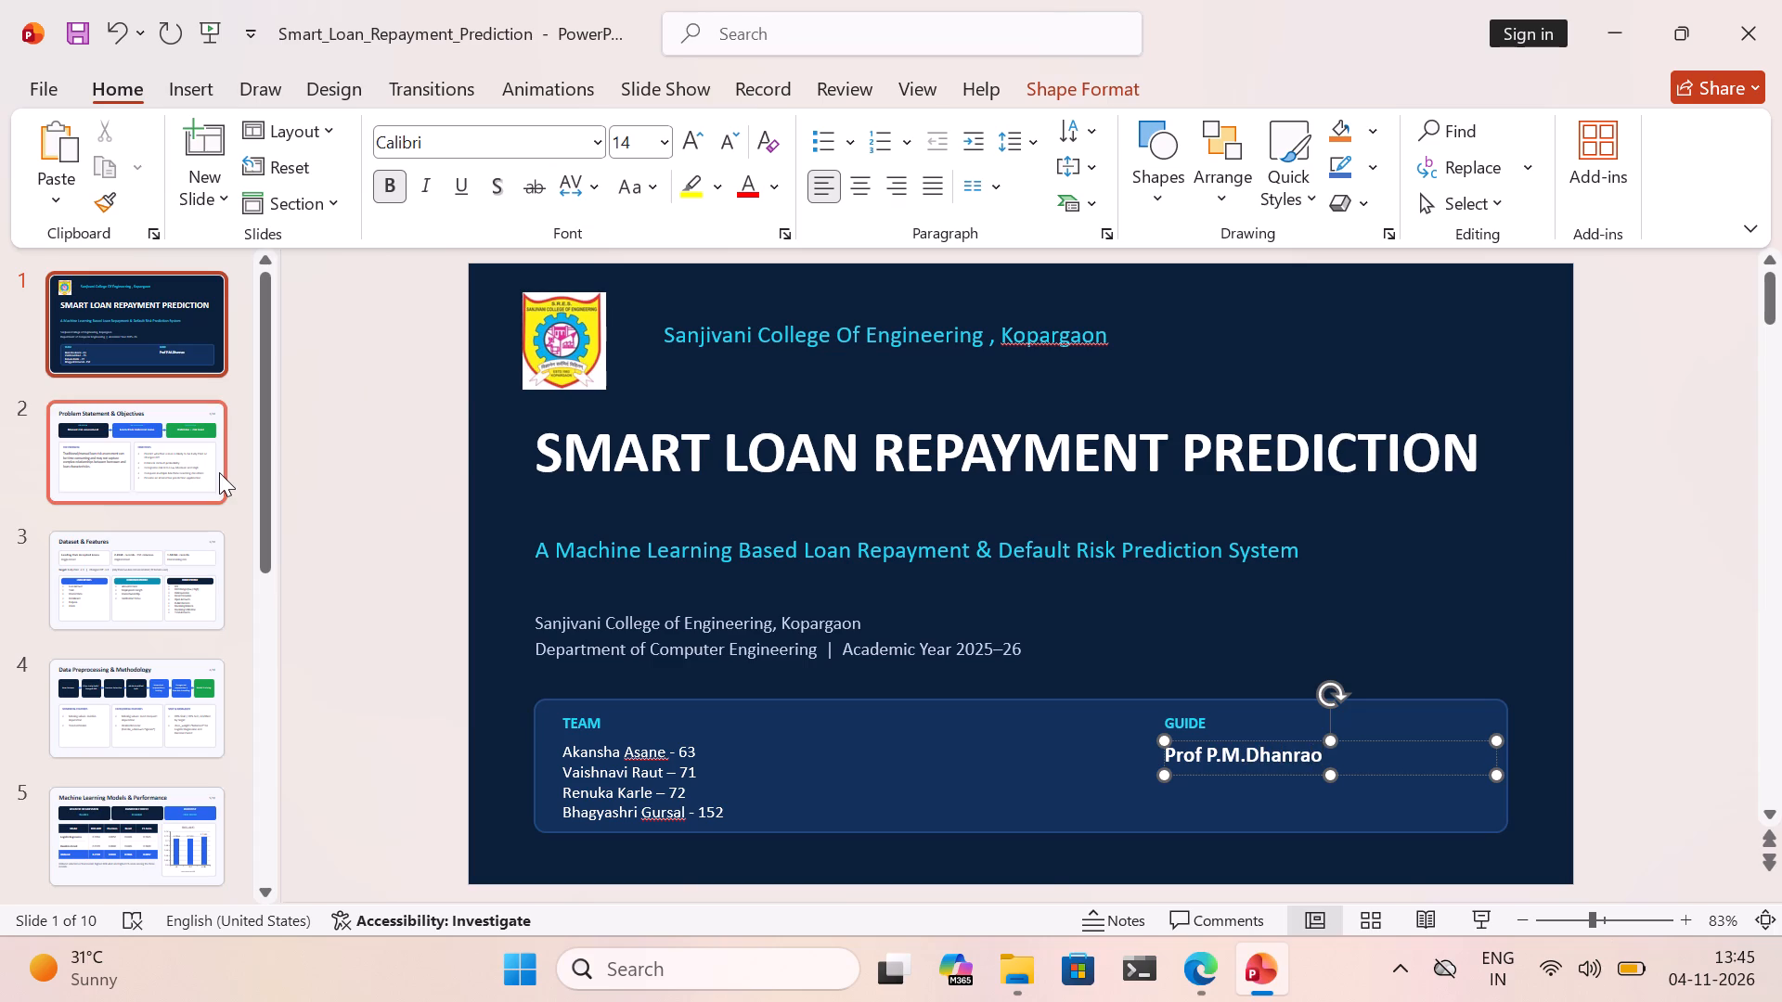
pyautogui.click(219, 472)
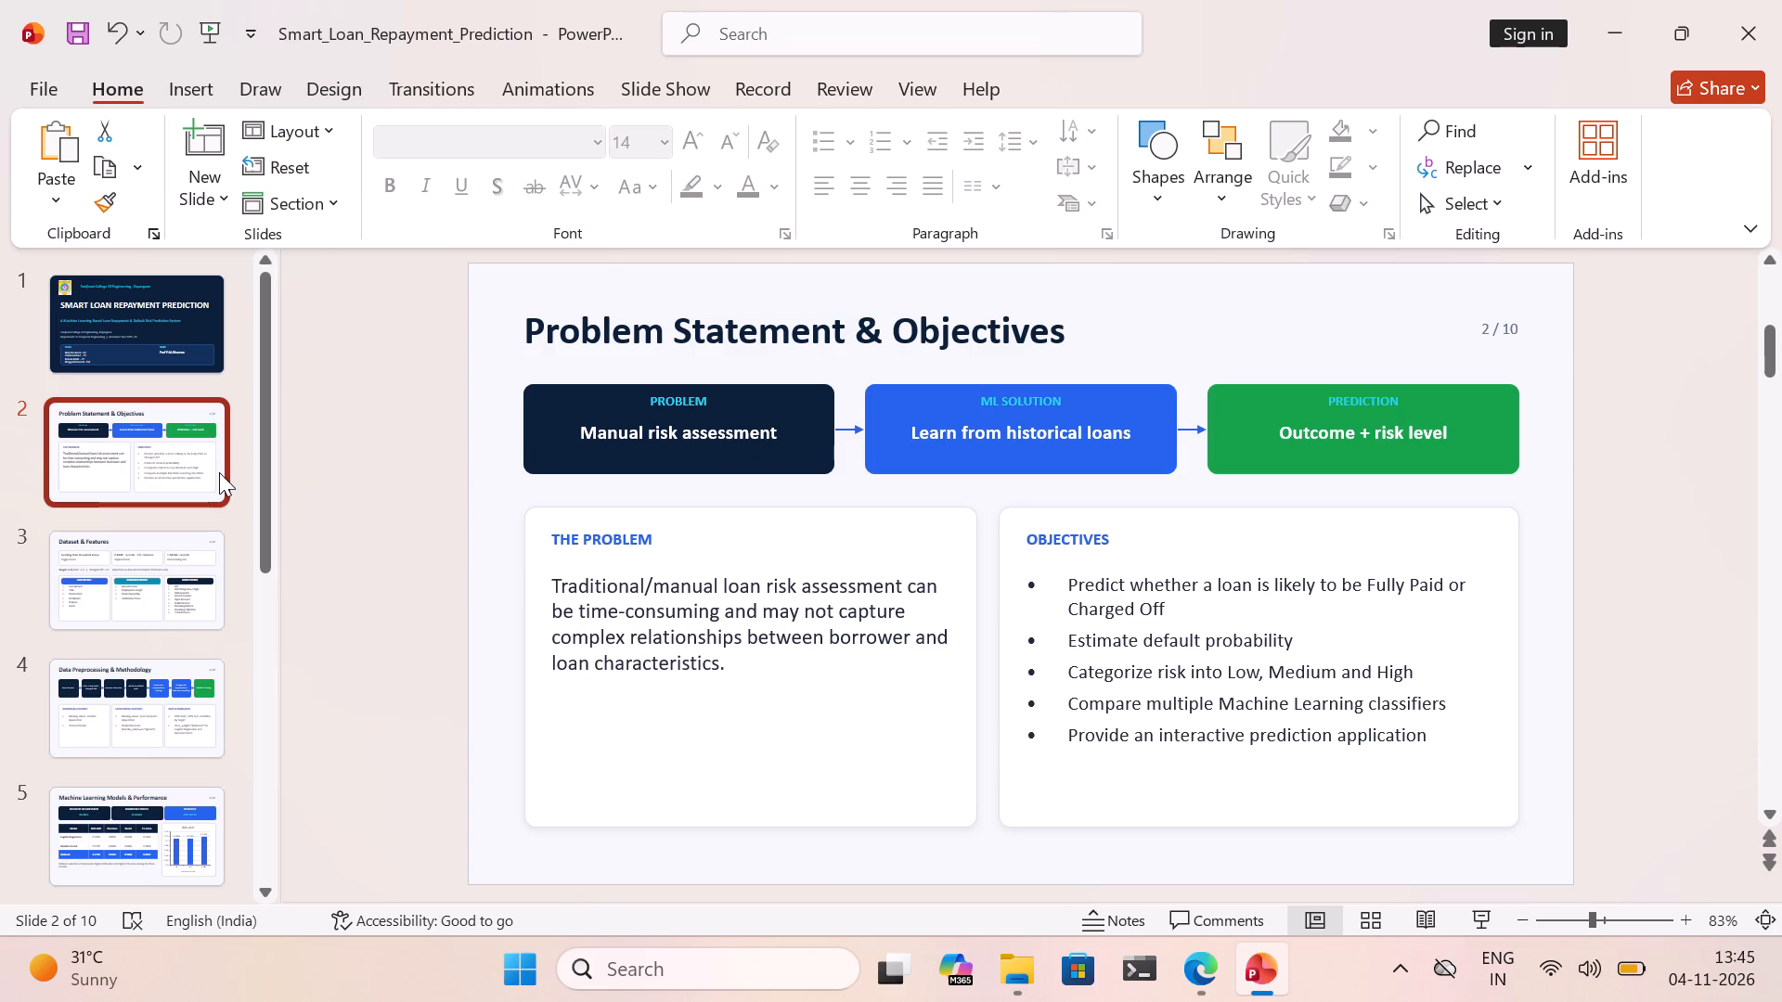
pyautogui.press('Right')
pyautogui.press('Down')
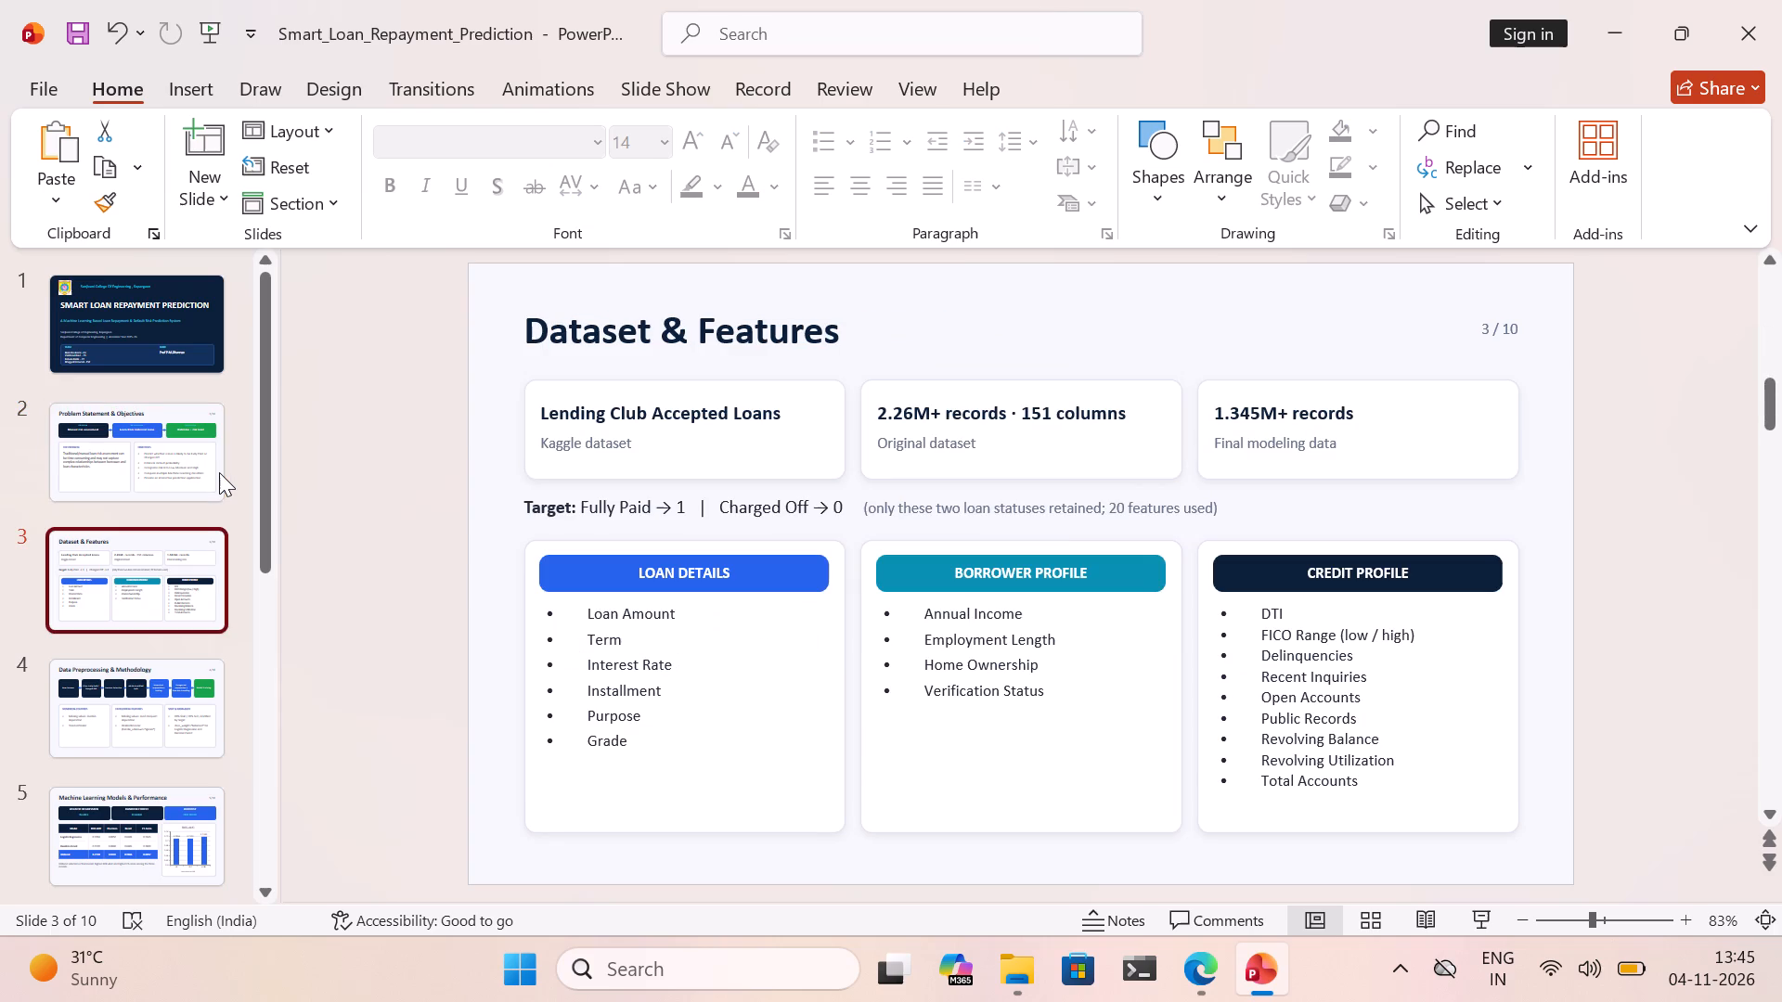
pyautogui.press('Up')
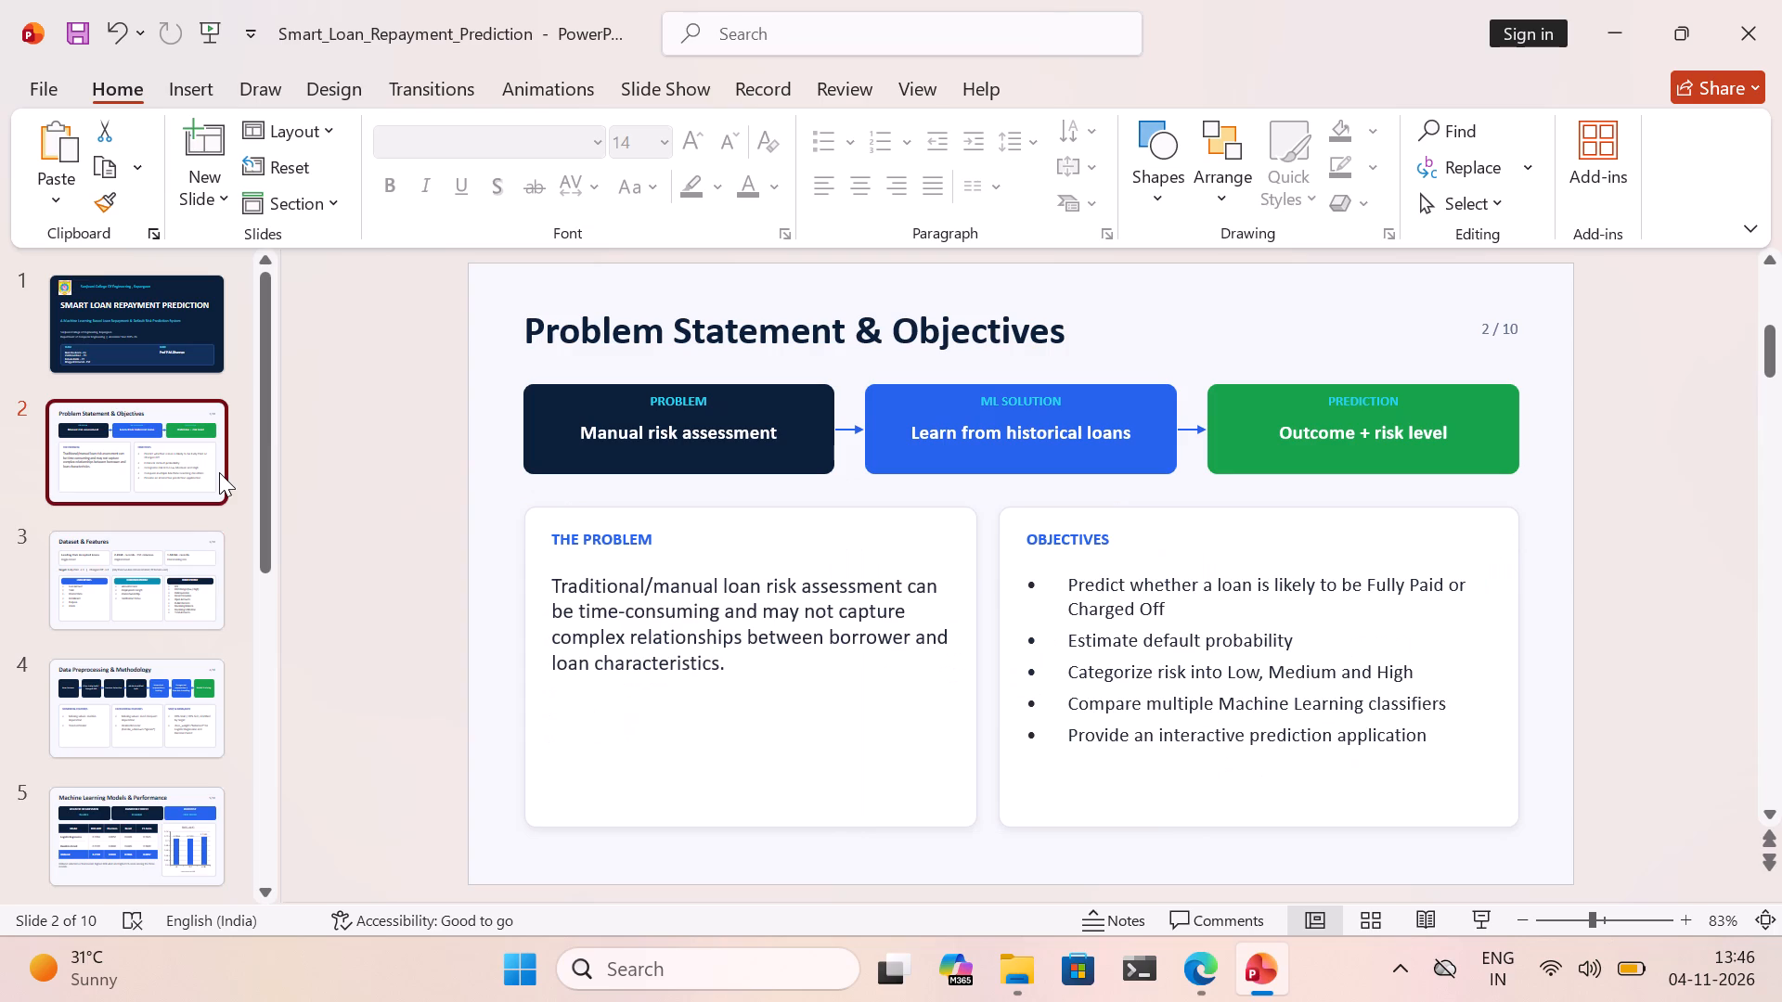
pyautogui.press('Down')
pyautogui.press('Down')
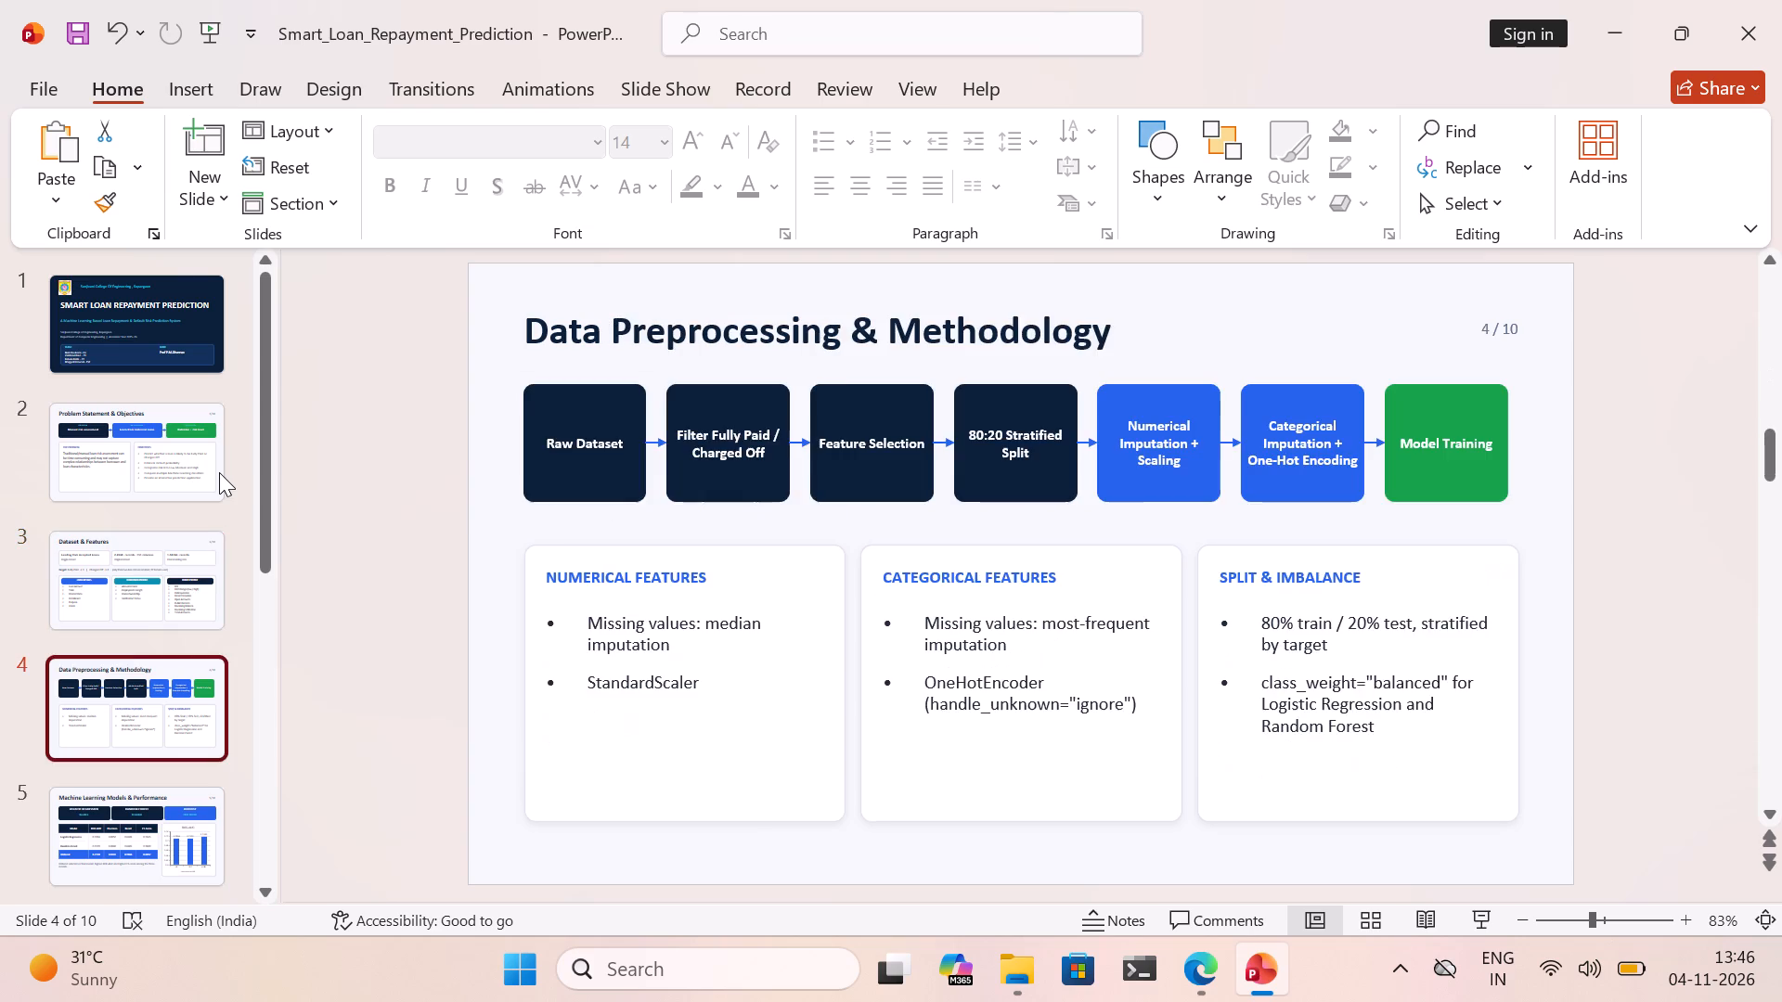
pyautogui.press('Down')
pyautogui.press('Down')
pyautogui.press('Down')
pyautogui.press('Down')
pyautogui.press('Down')
pyautogui.press('Down')
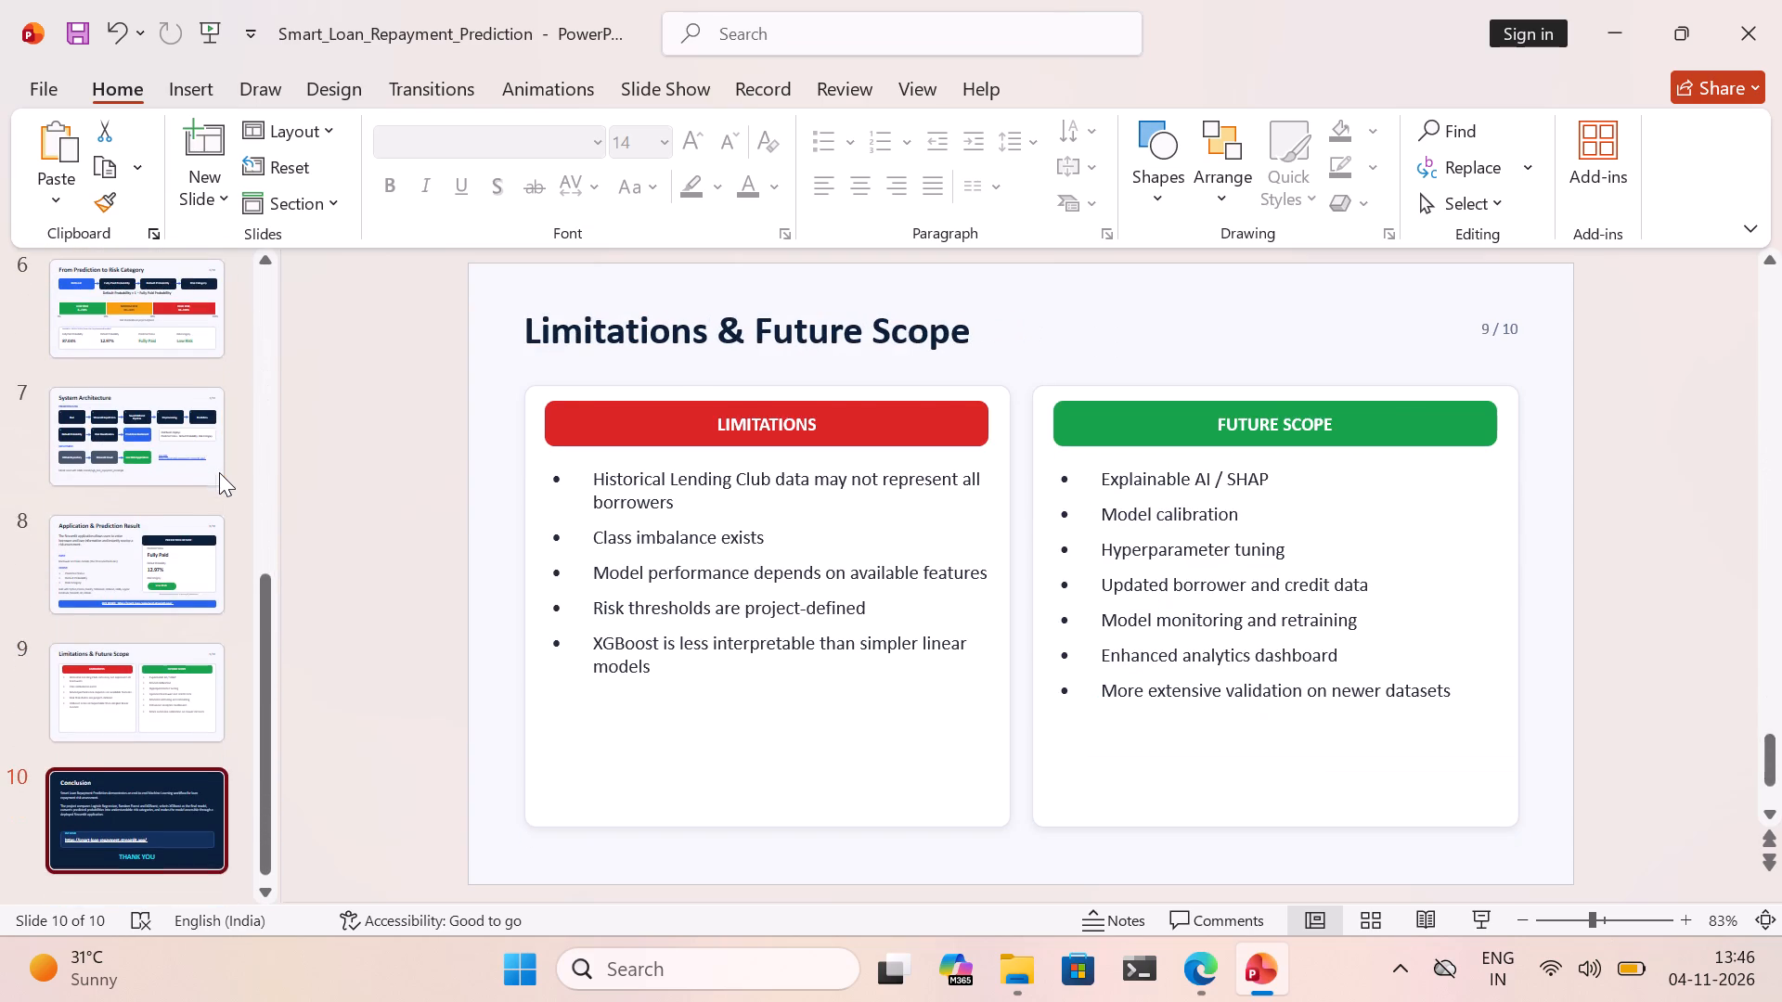
pyautogui.press('Down')
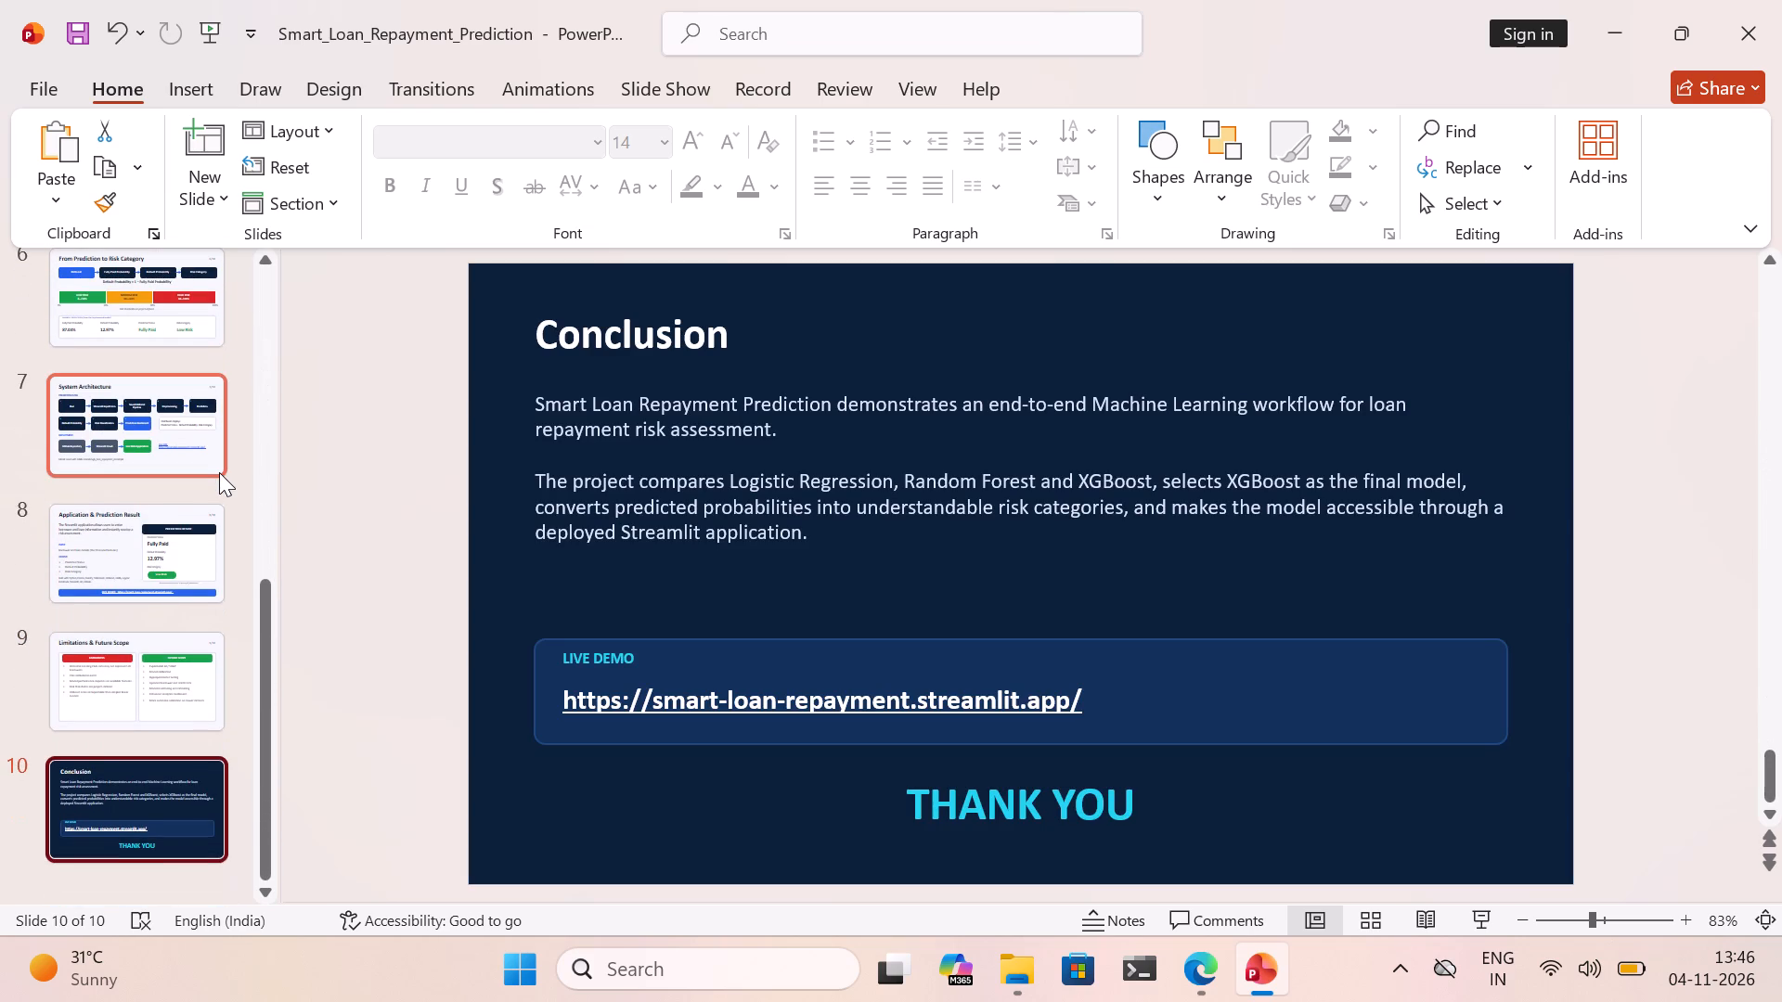
# Save the Smart_Loan_Repayment_Prediction presentation and close it.
pyautogui.hotkey('ctrl', 's')
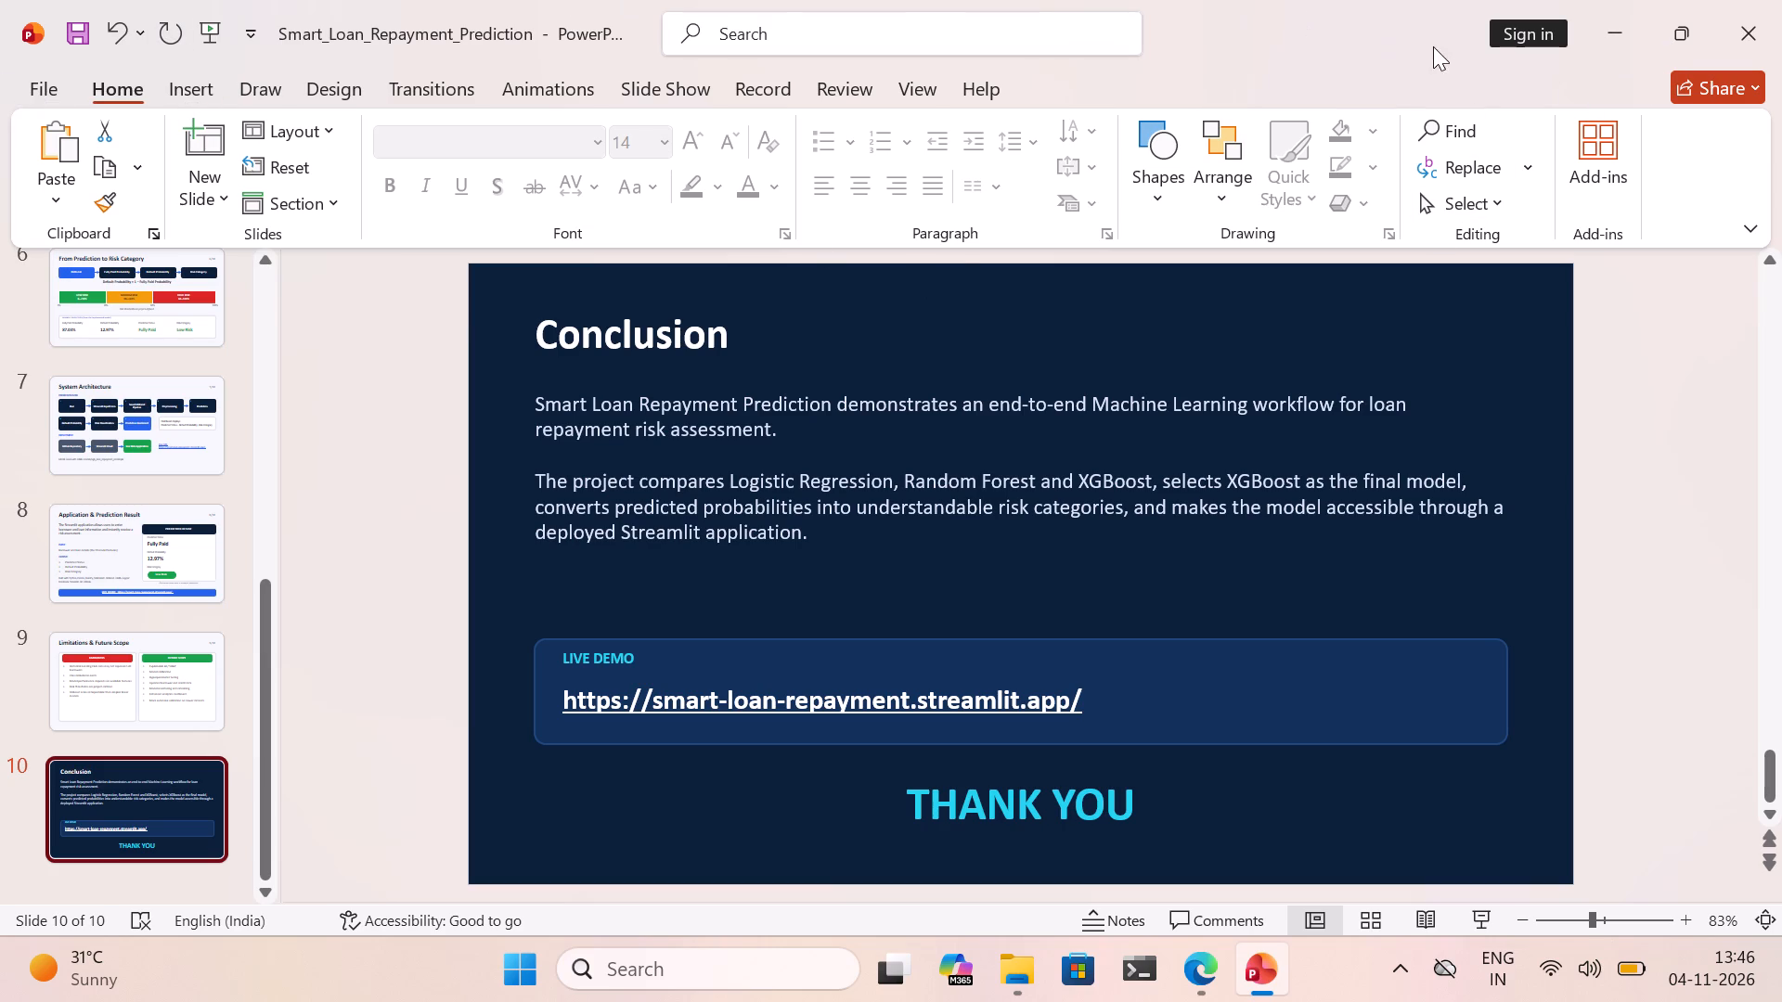
pyautogui.click(1761, 31)
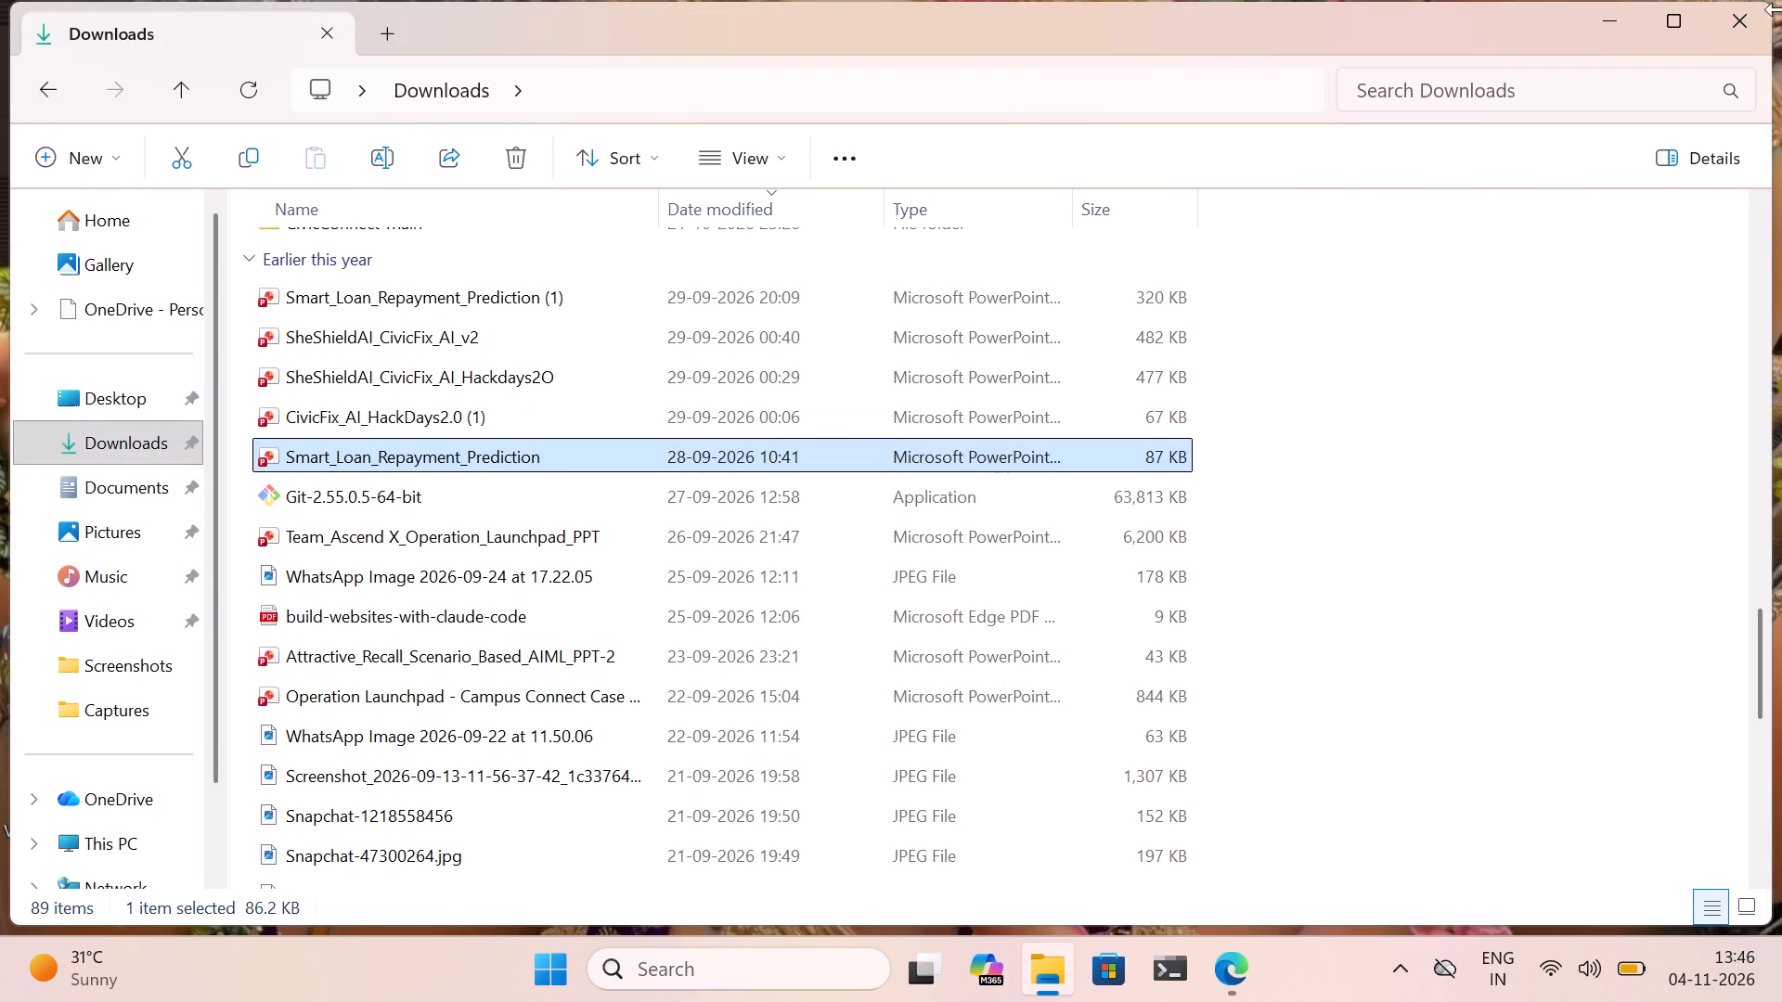
# Close the Downloads folder window.
pyautogui.click(1729, 27)
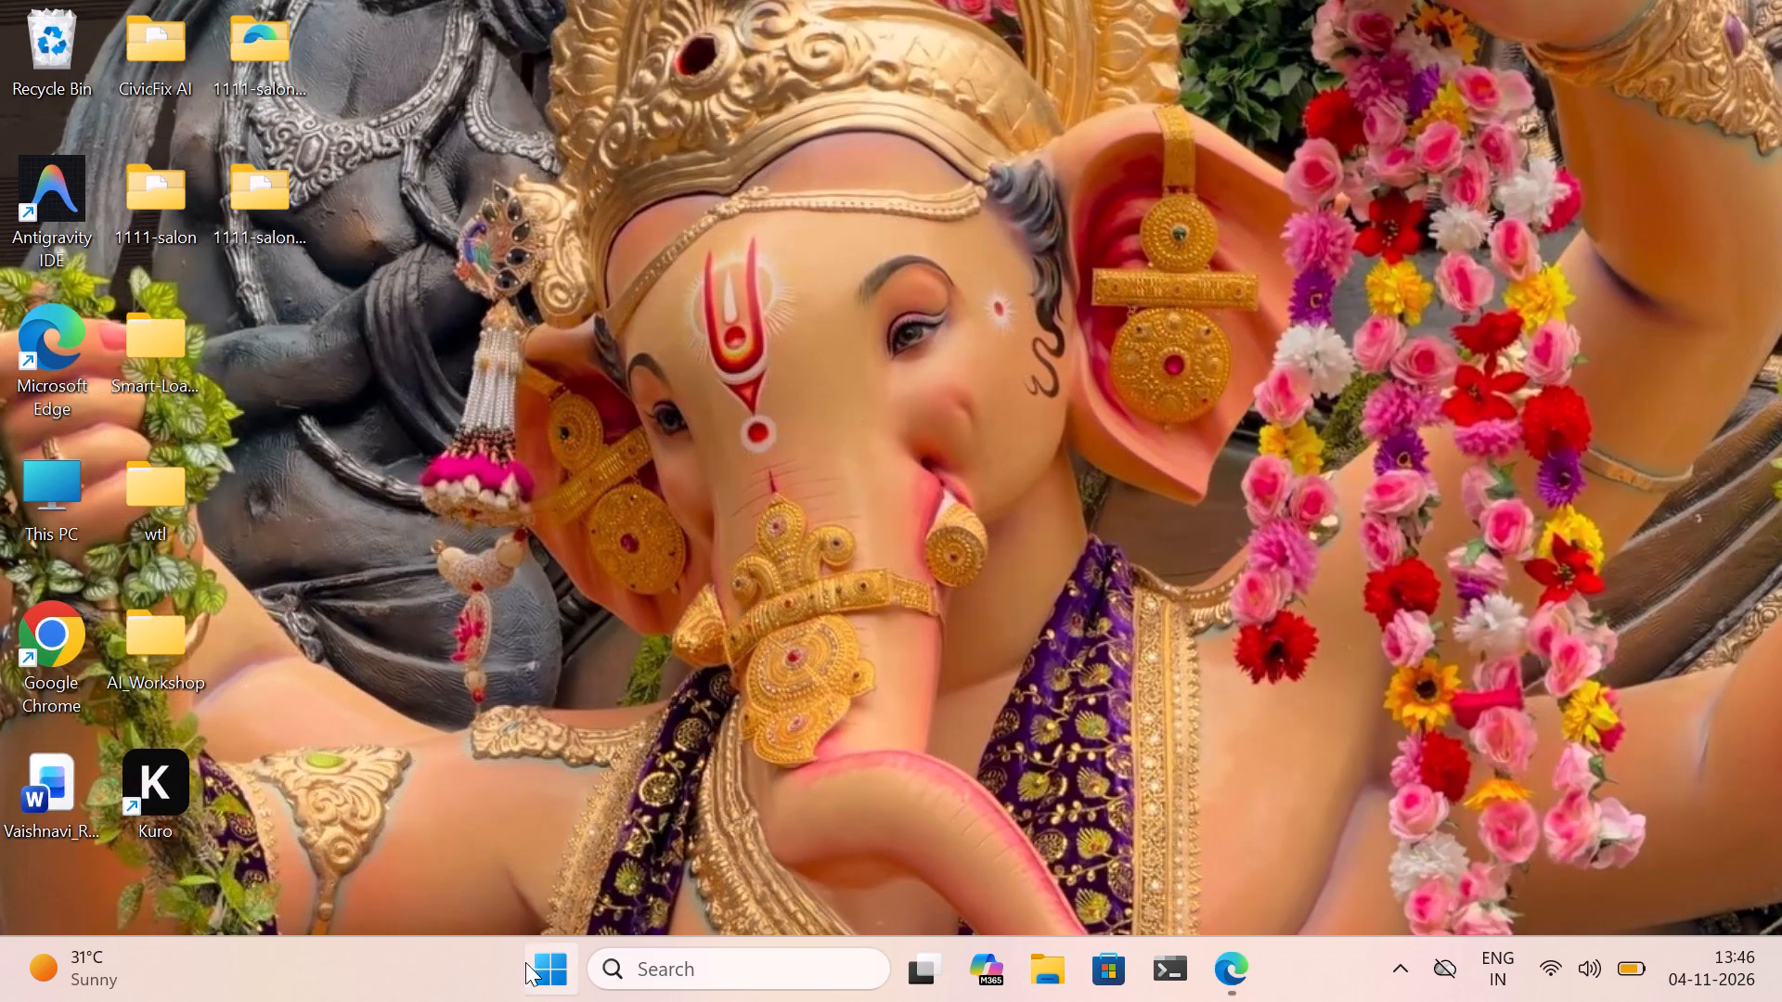
# Open the computer's power options.
pyautogui.click(551, 950)
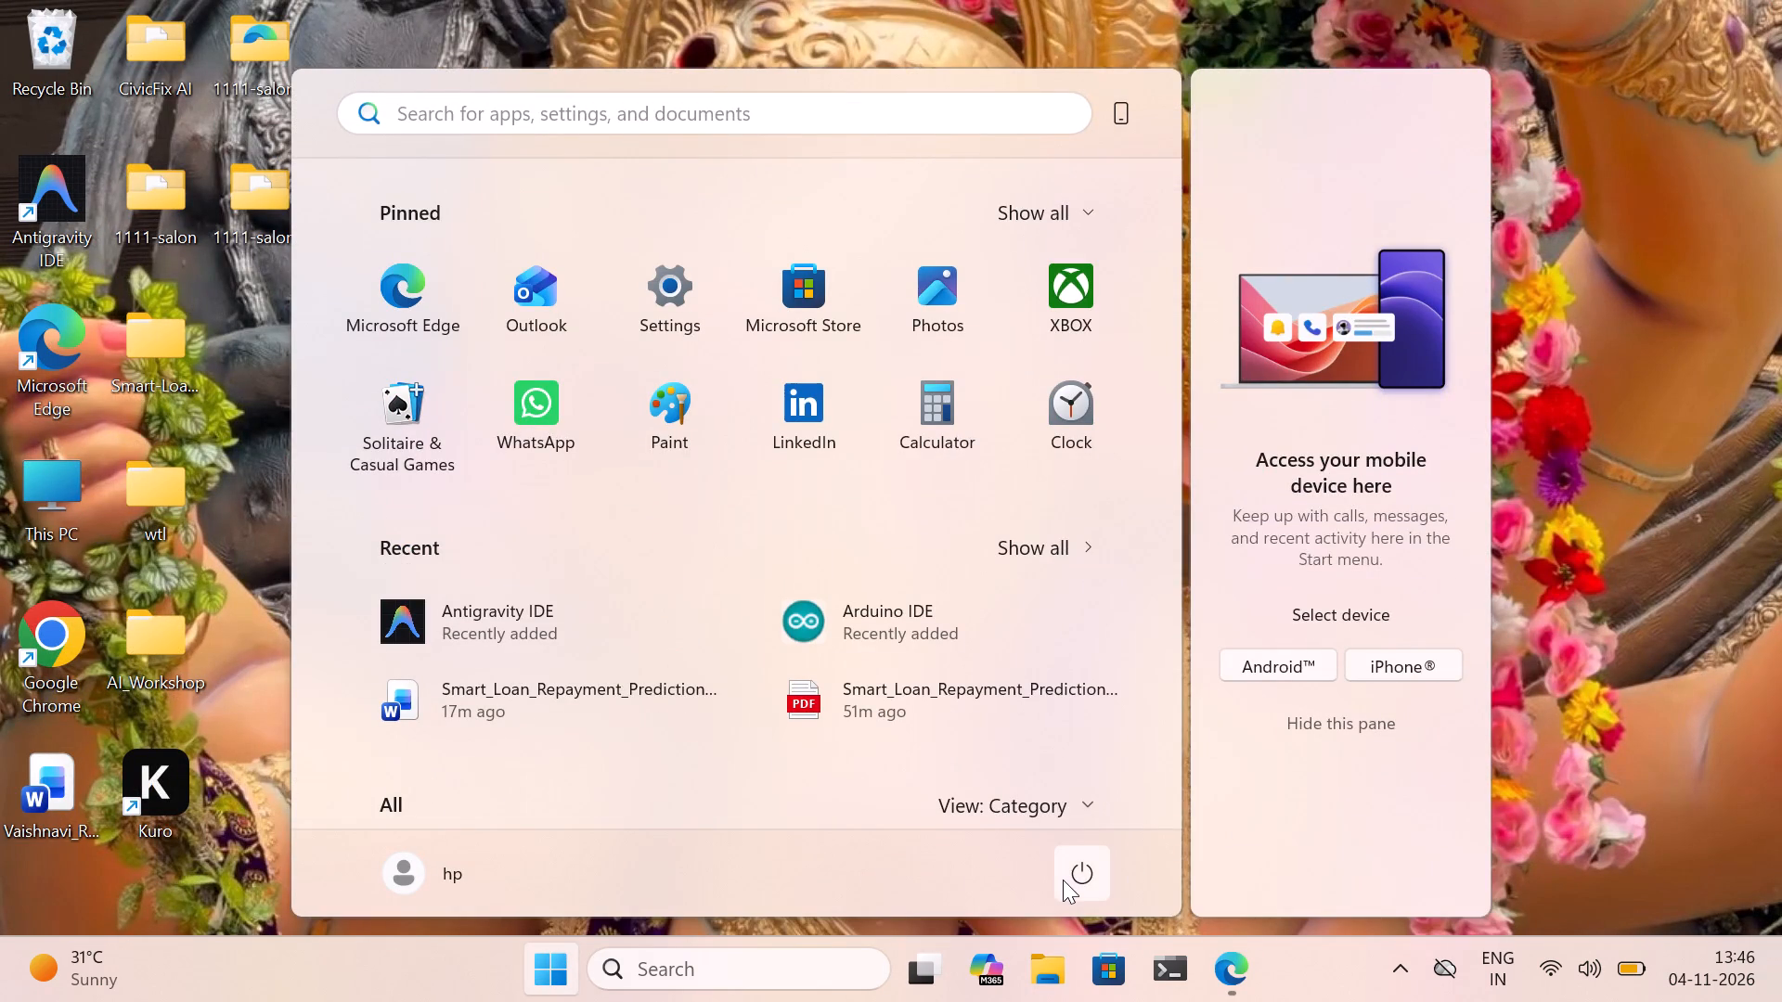
pyautogui.click(1063, 879)
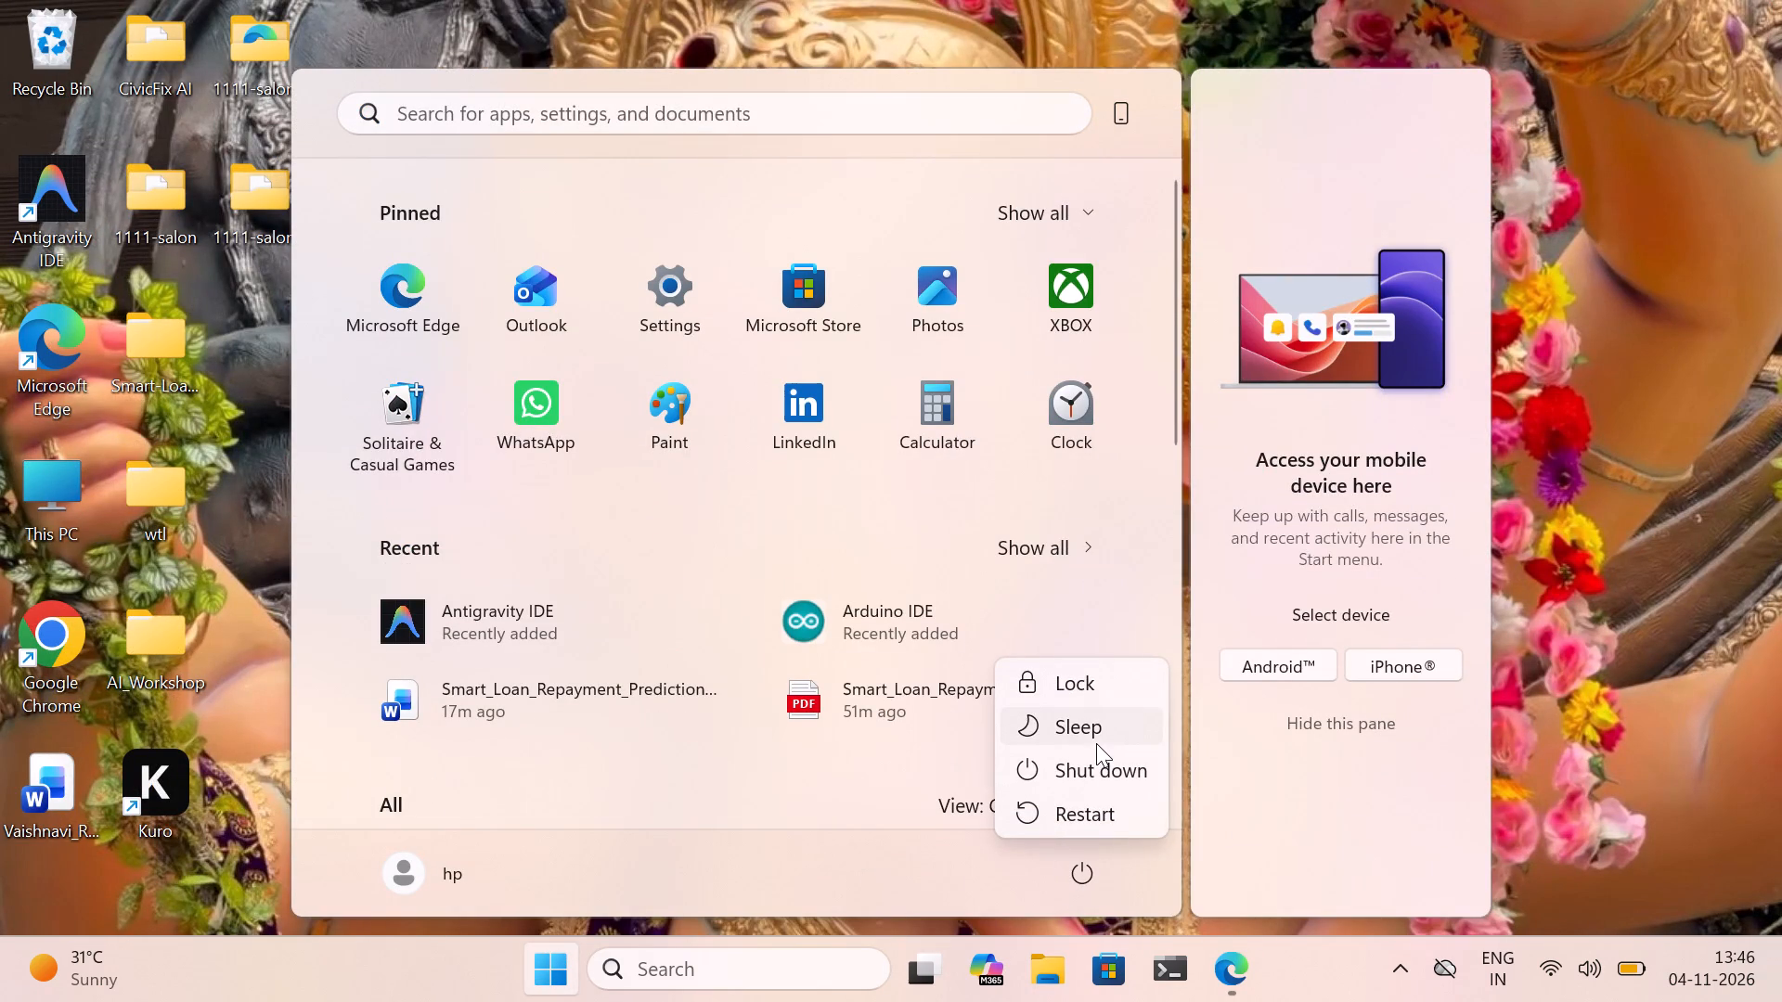